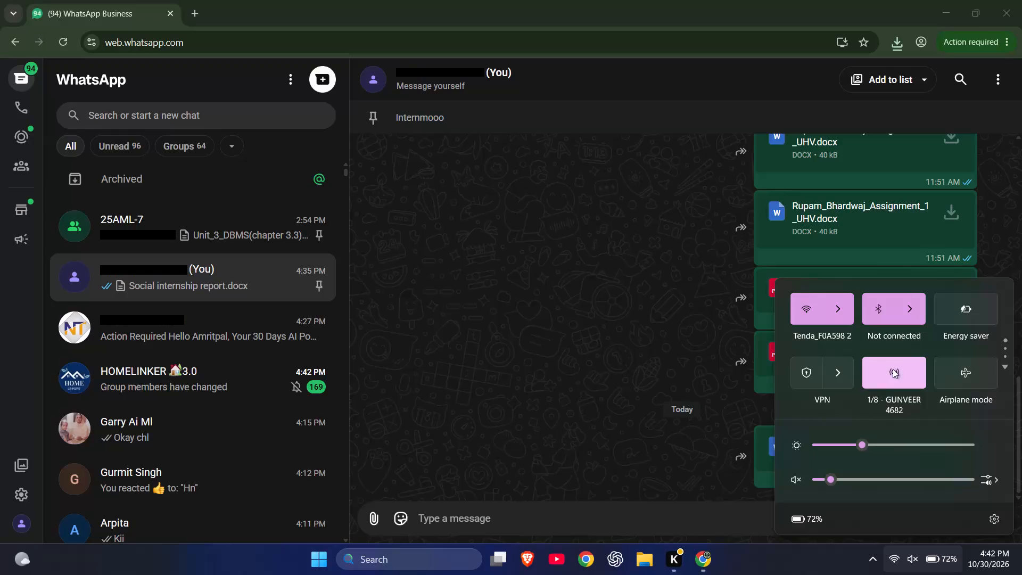
Raise the display brightness to about half in the system quick settings.
left_click(889, 444)
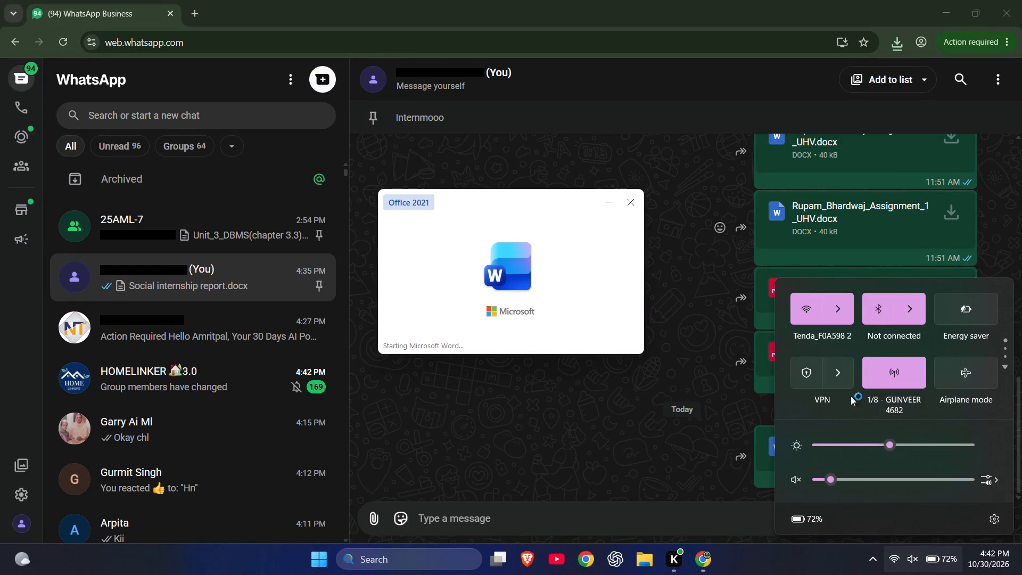
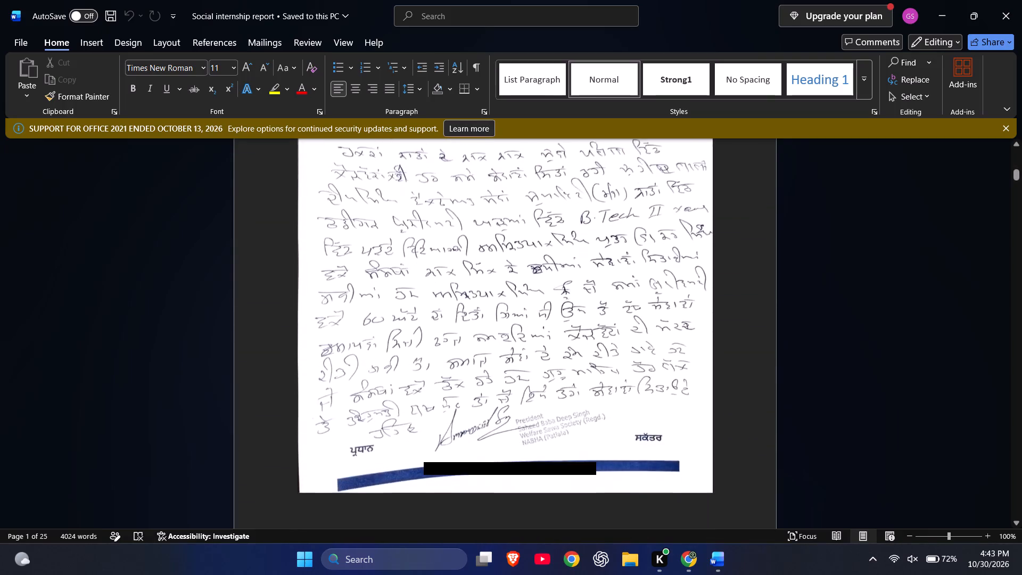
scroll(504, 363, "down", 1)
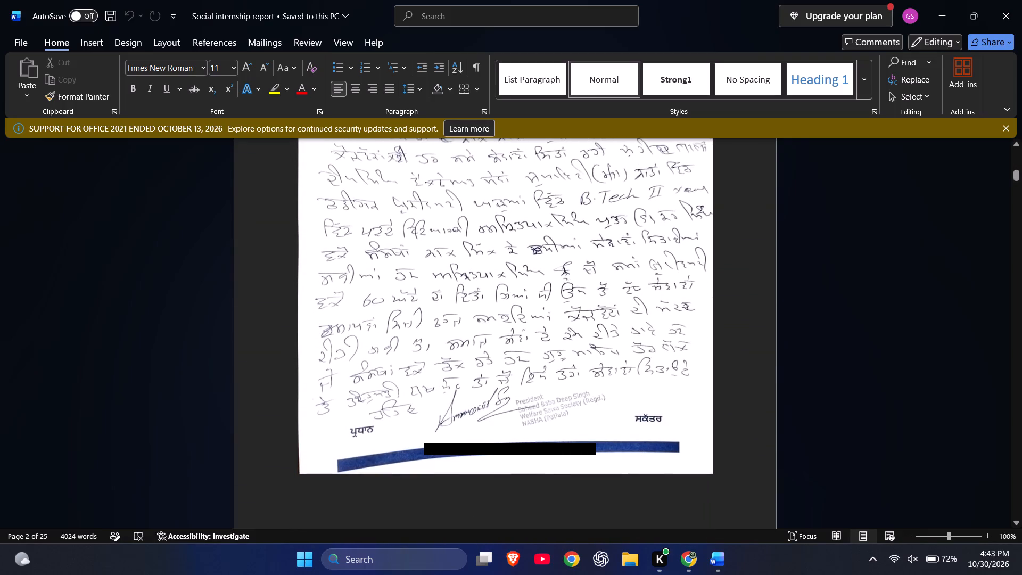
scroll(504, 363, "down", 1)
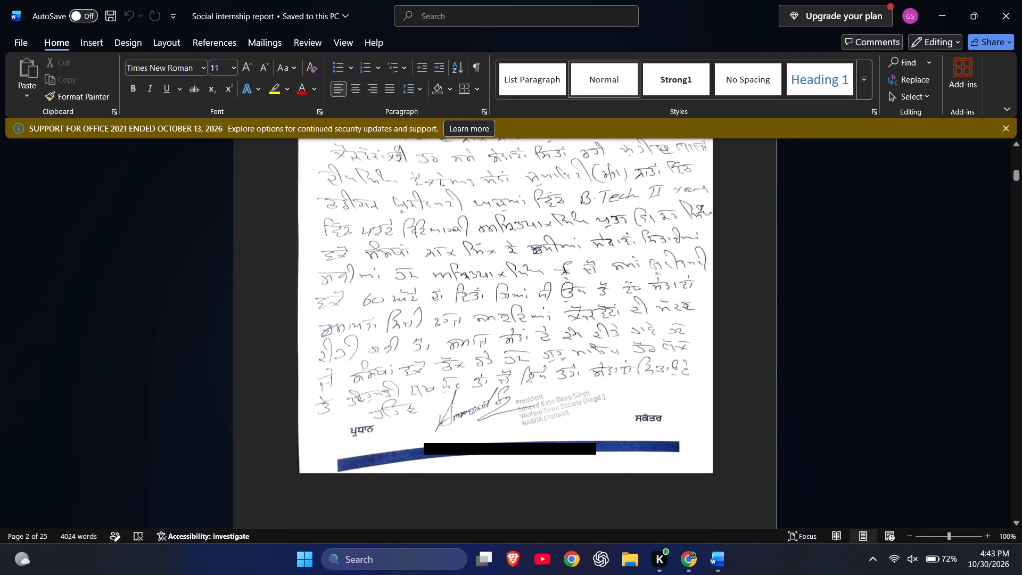
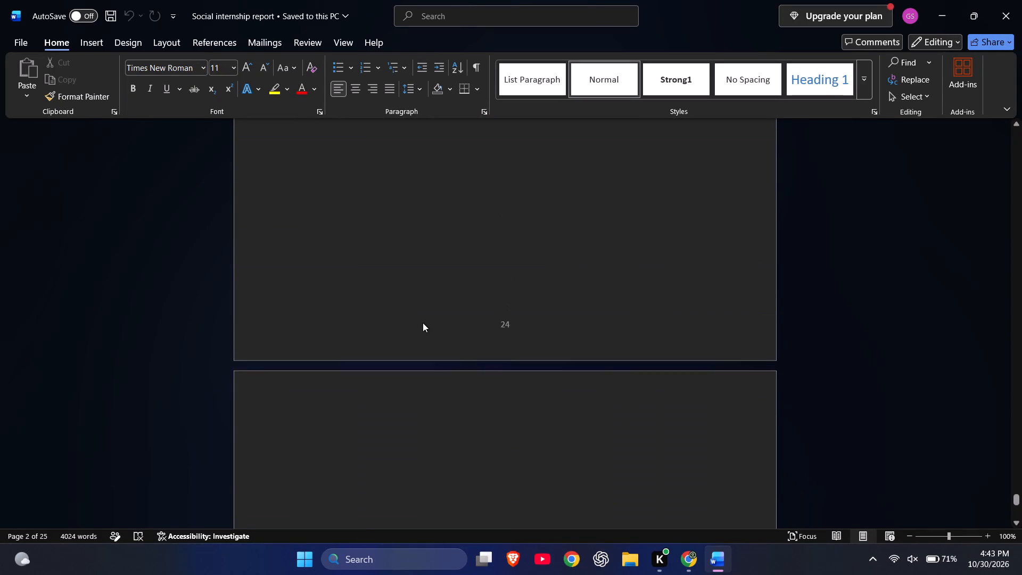
Examine the Annexure A activity photos and captions from A14 back to A9 near the end of the report.
scroll(423, 323, "up", 4)
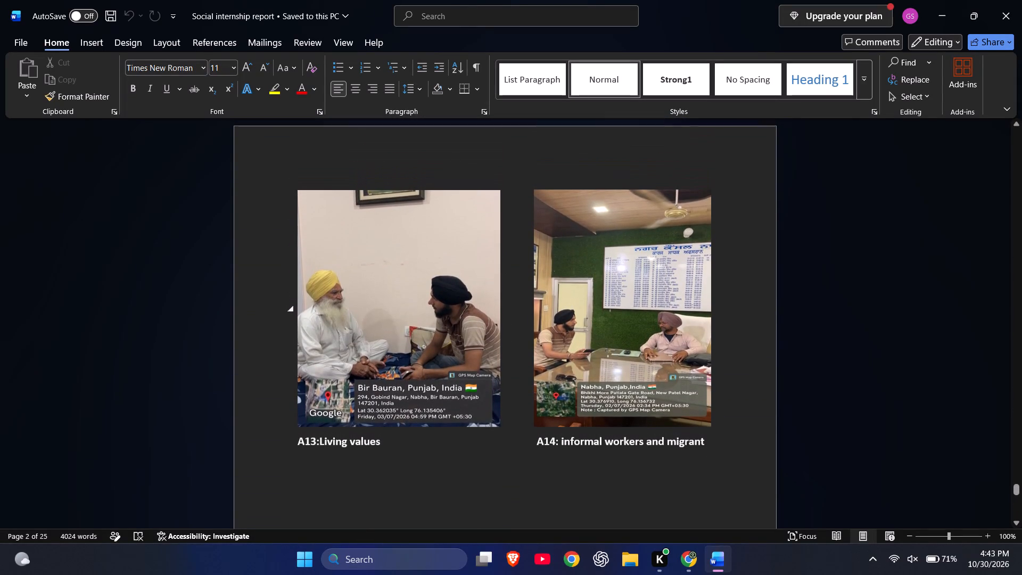
scroll(423, 323, "up", 1)
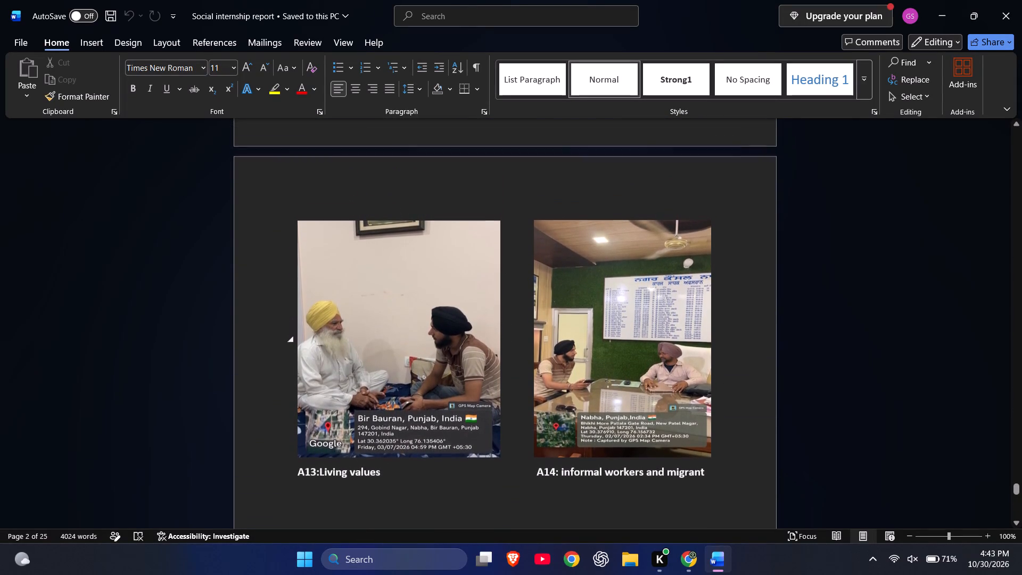
scroll(423, 323, "up", 4)
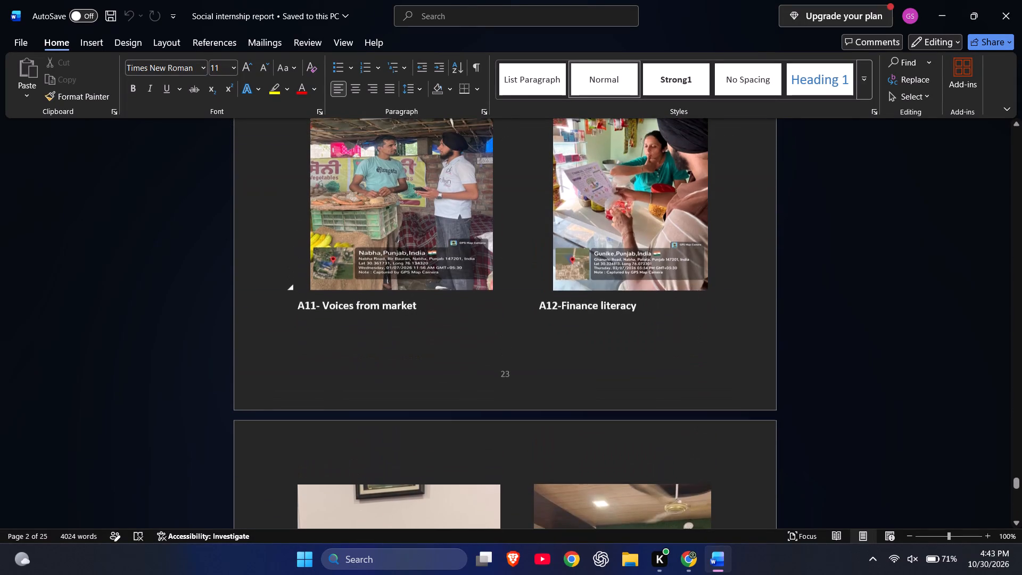
scroll(423, 323, "down", 3)
scroll(423, 323, "up", 5)
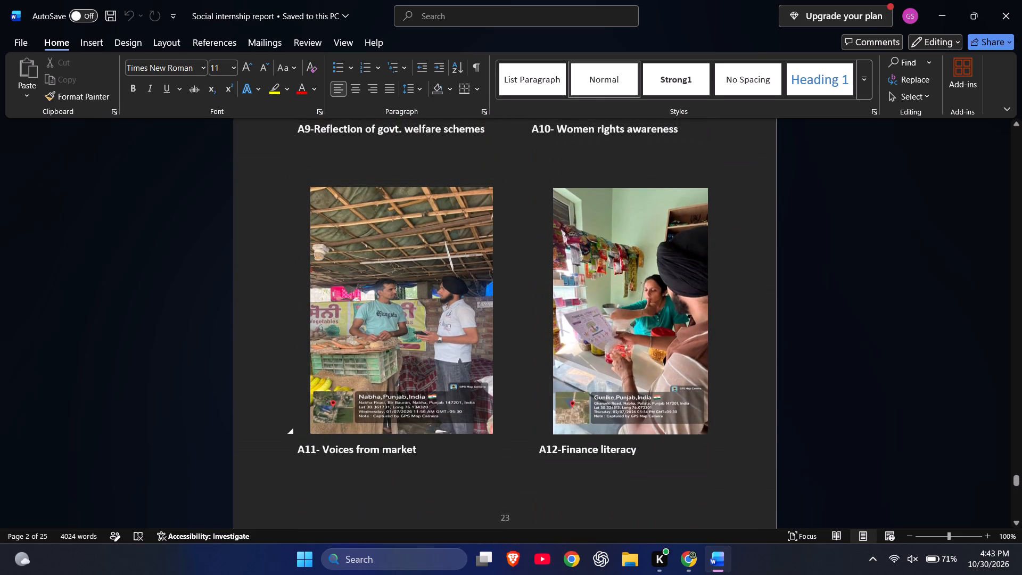
scroll(423, 323, "up", 2)
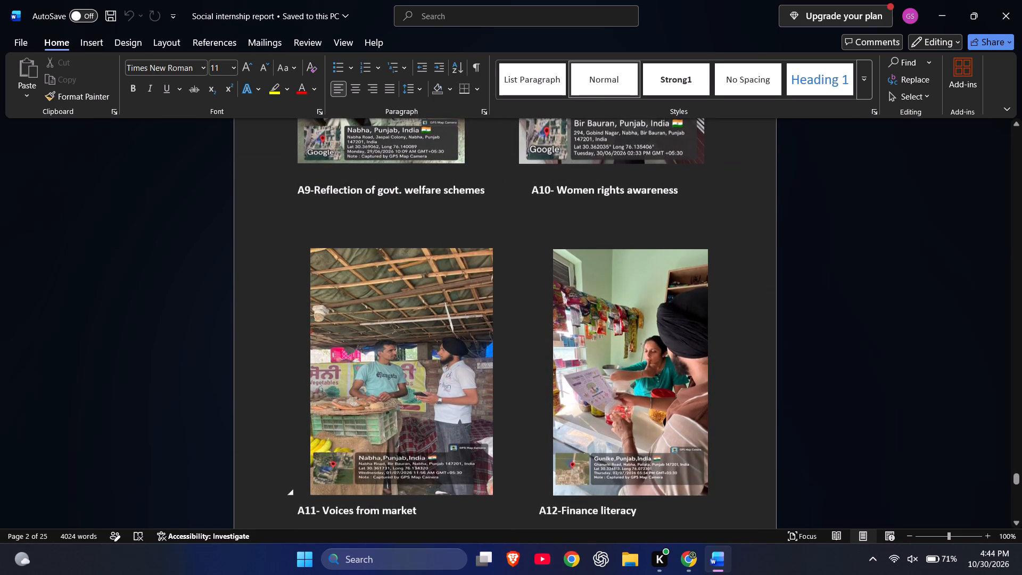
scroll(423, 323, "up", 3)
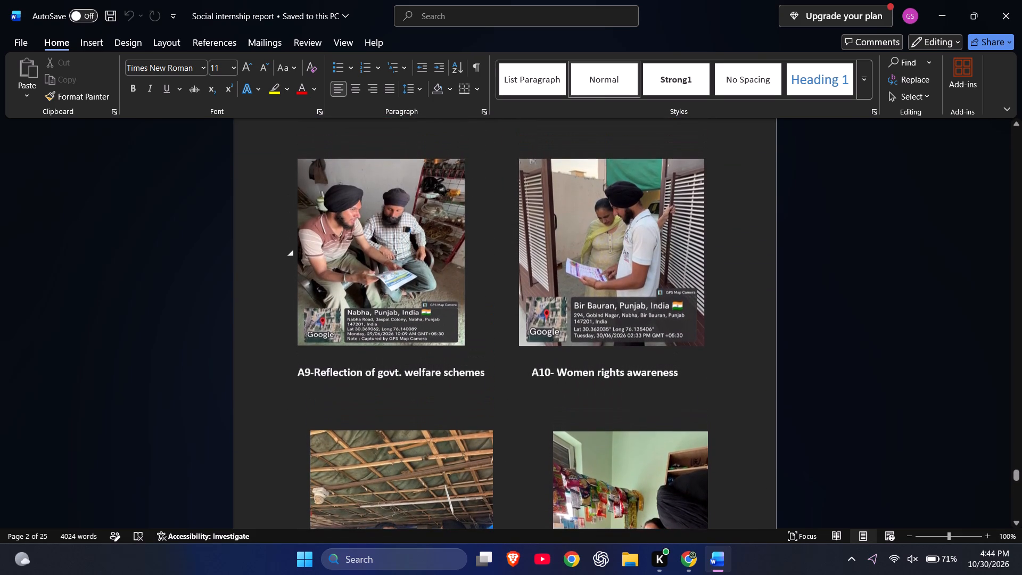
scroll(423, 323, "up", 2)
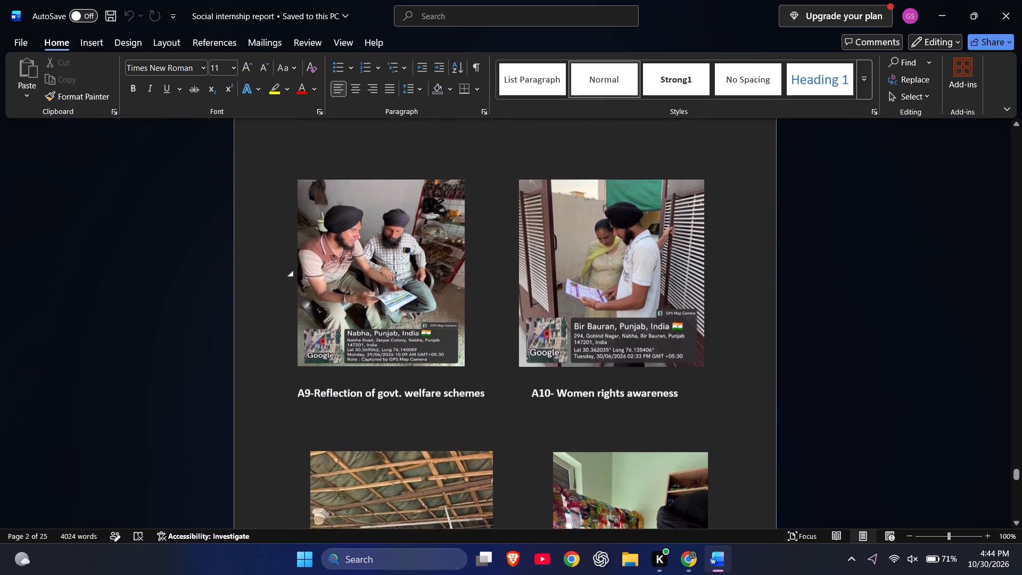
Examine the Annexure A photos and captions from A15 and A7 back to A1, continuing to the reference list on page 20.
scroll(423, 323, "up", 3)
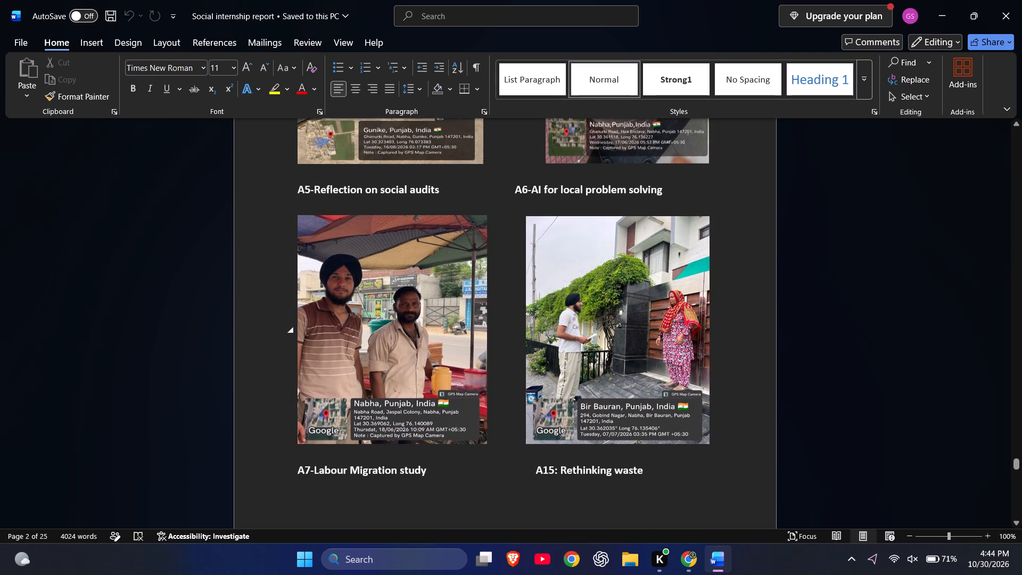
scroll(423, 323, "up", 1)
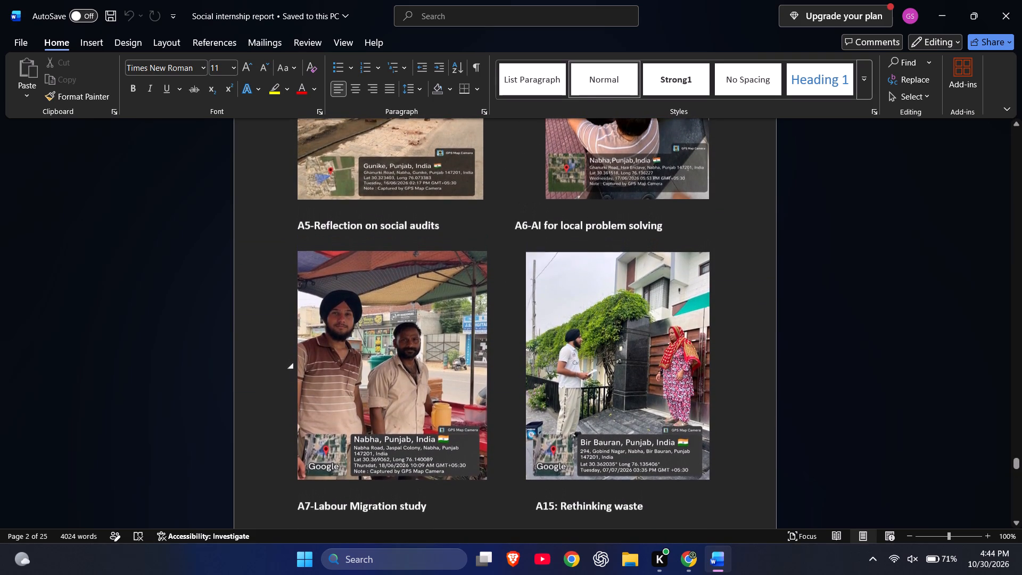
scroll(423, 323, "up", 3)
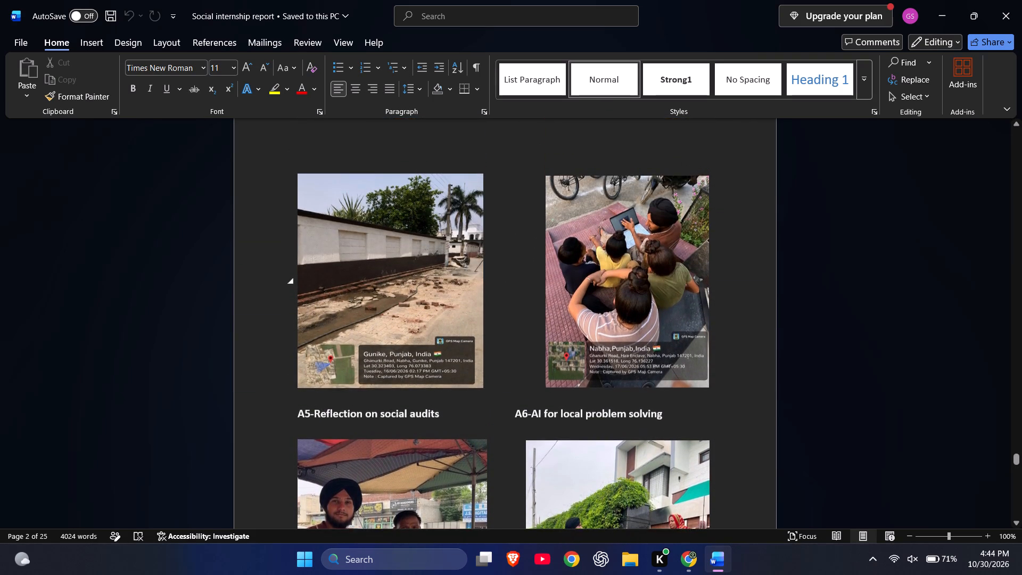
scroll(423, 323, "up", 3)
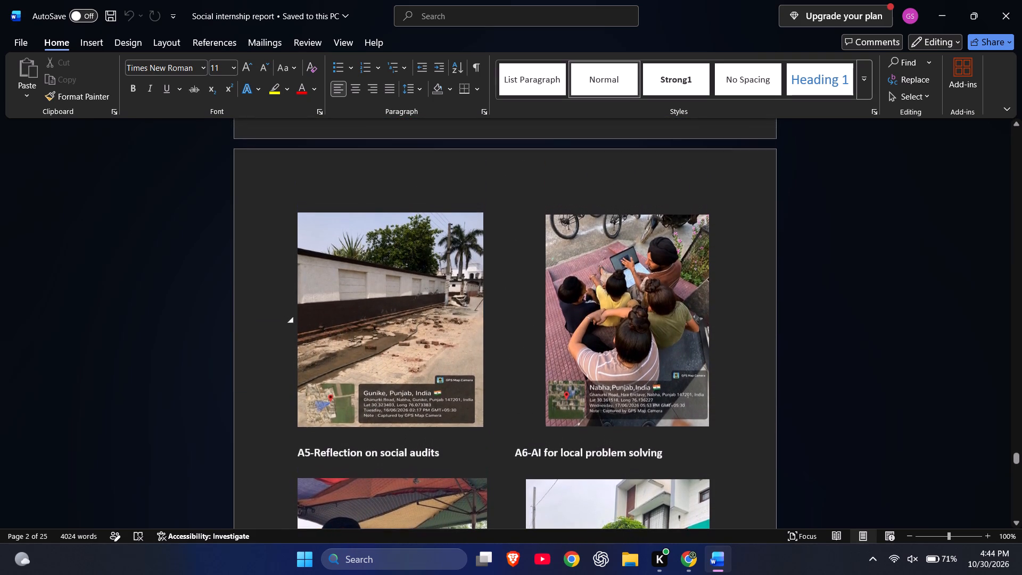
scroll(423, 323, "up", 4)
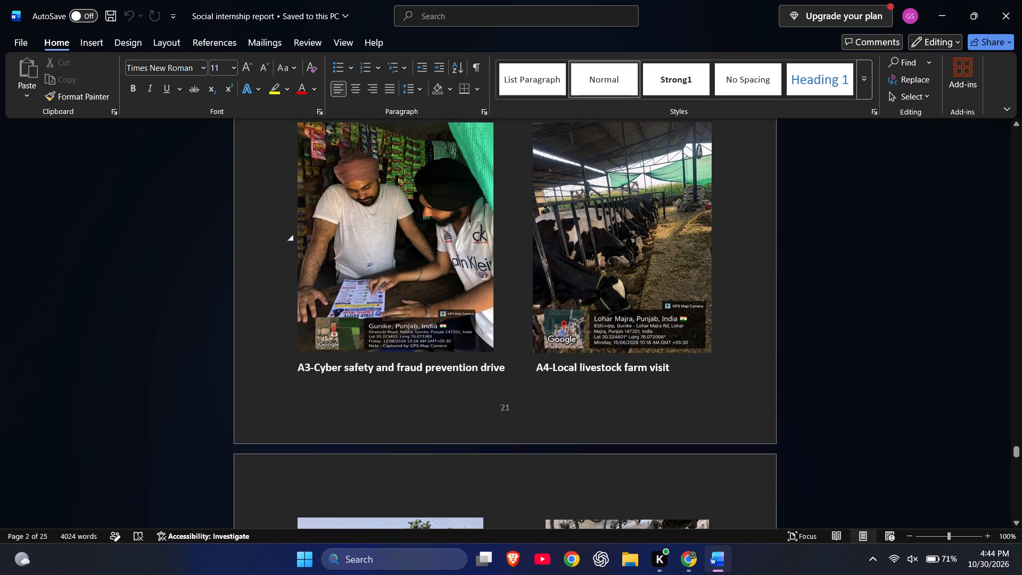
scroll(423, 323, "up", 5)
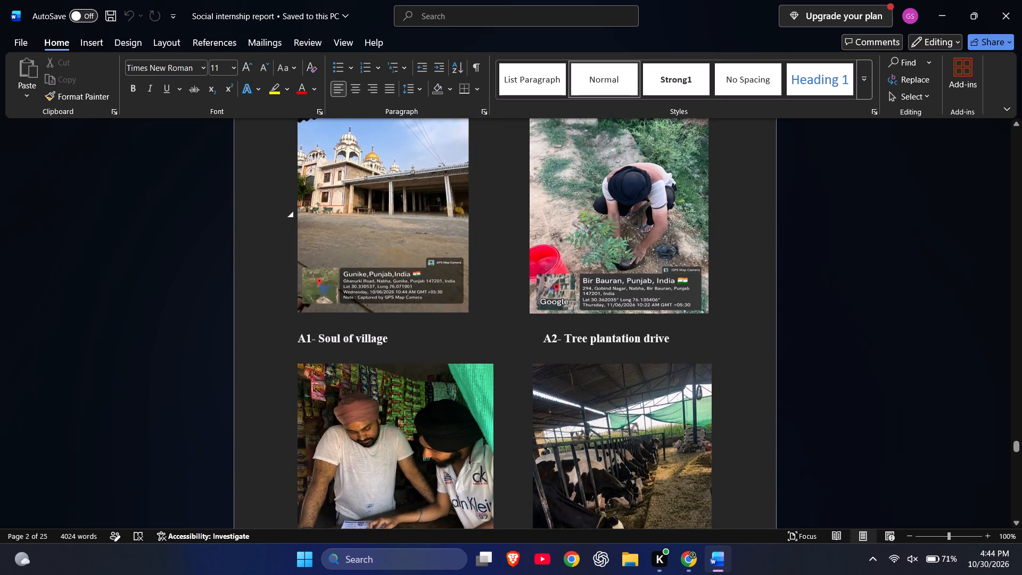
scroll(423, 323, "up", 5)
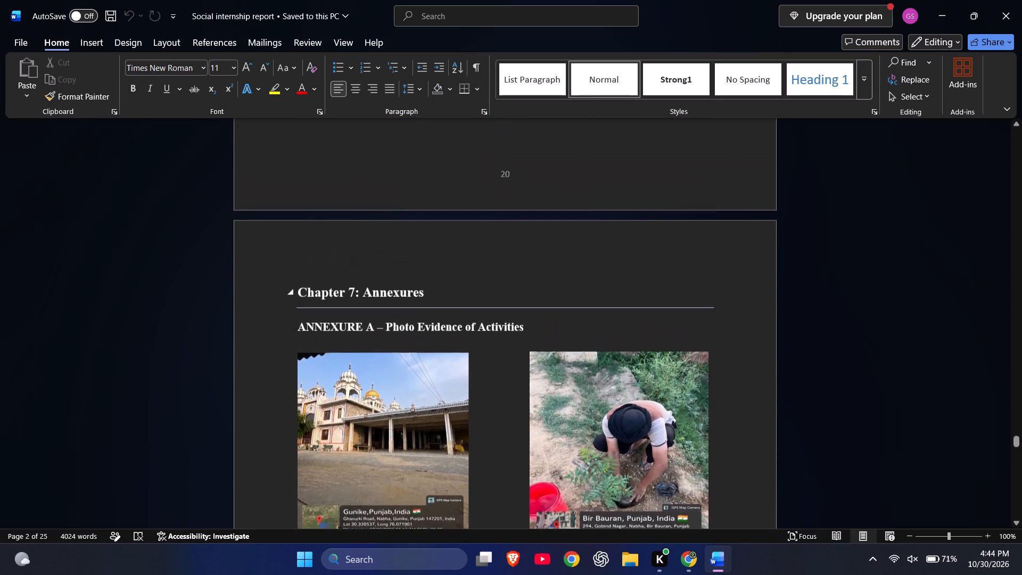
scroll(423, 323, "up", 5)
Return to page 25 at the end of the report.
scroll(423, 323, "down", 9)
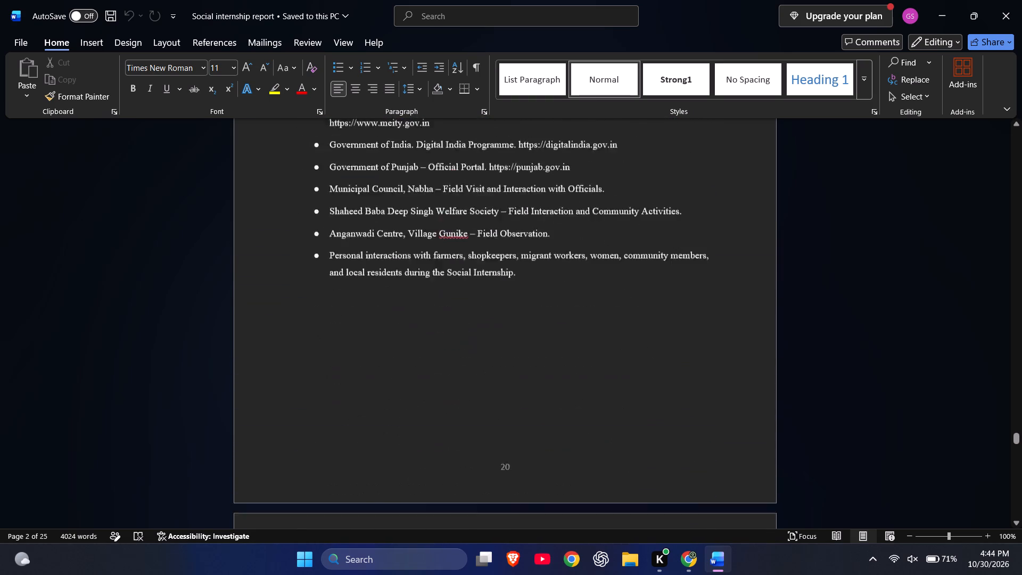
scroll(423, 323, "down", 17)
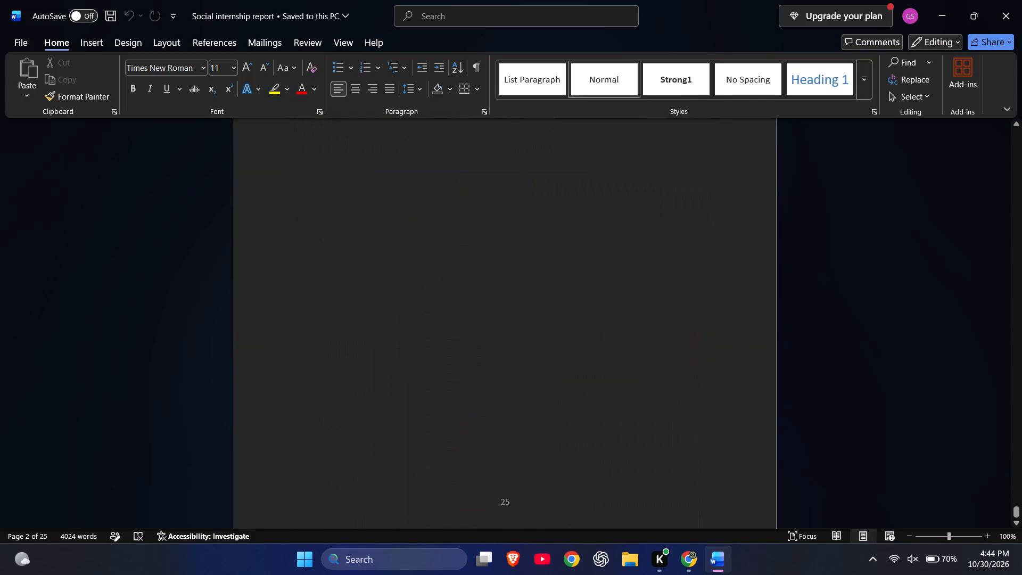
Delete backward once from the blank area of page 25 to try to remove the empty page ending the report.
left_click(335, 366)
scroll(335, 366, "up", 8)
scroll(371, 295, "down", 3)
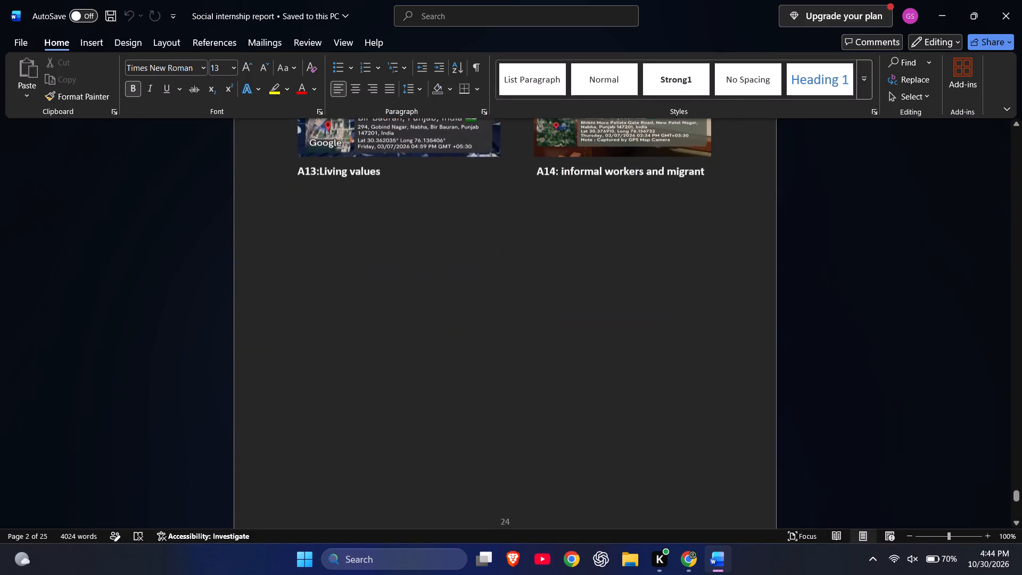
key("BackSpace")
Go back through the Annexure A photos to the acknowledgement text near the beginning of the report.
scroll(371, 295, "up", 13)
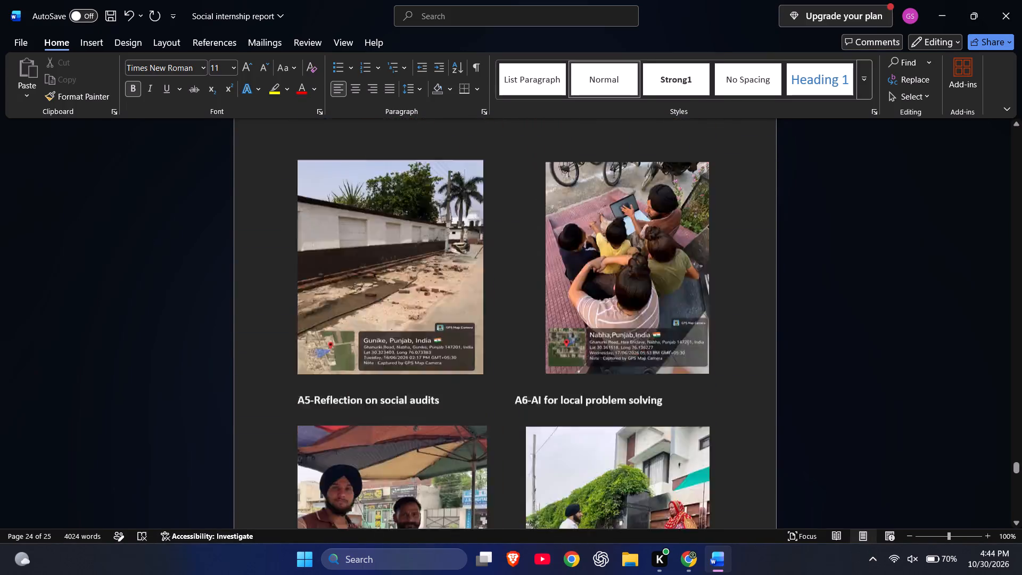
scroll(371, 295, "up", 20)
scroll(371, 295, "up", 9)
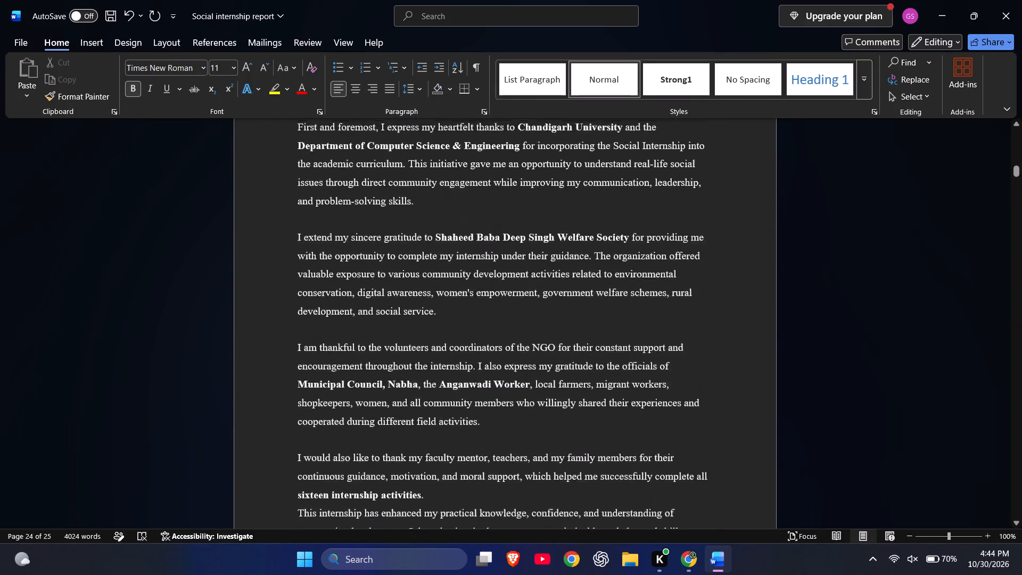
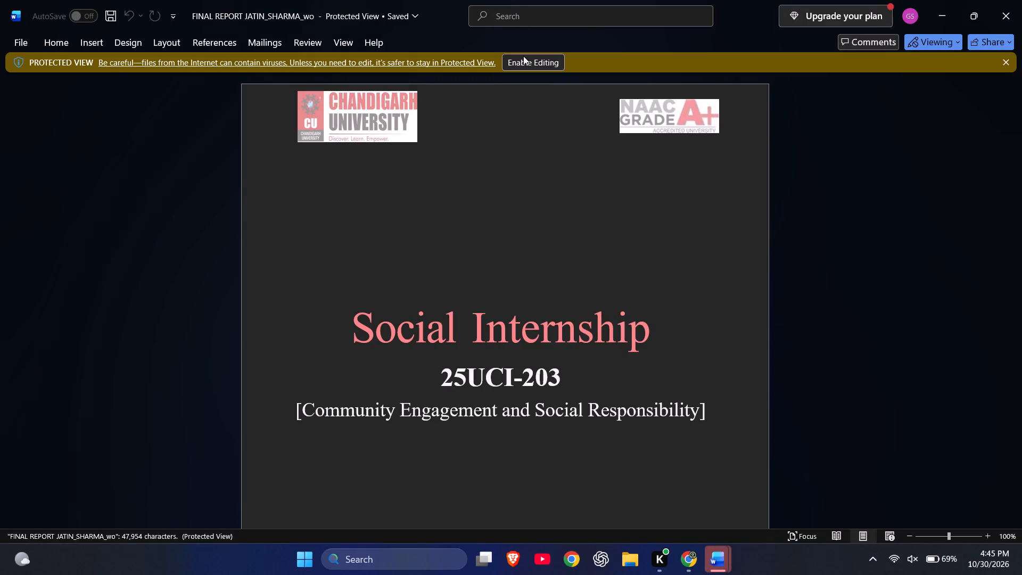
Enable editing of the social internship report that is open in Protected View.
left_click(530, 55)
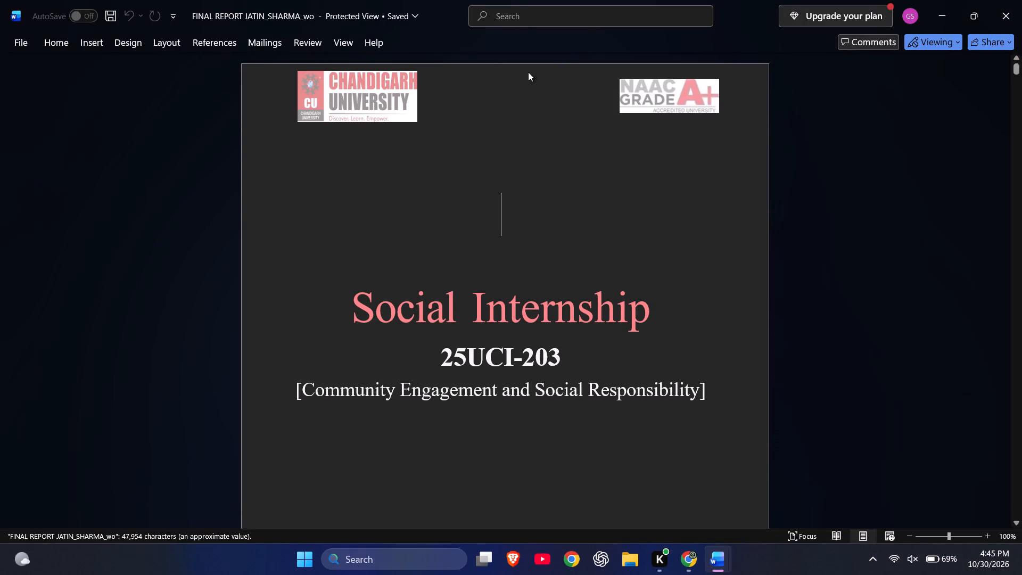
Examine the title page, submission details page and Certificates page of the 29-page reference final report.
scroll(489, 195, "down", 3)
scroll(491, 283, "down", 4)
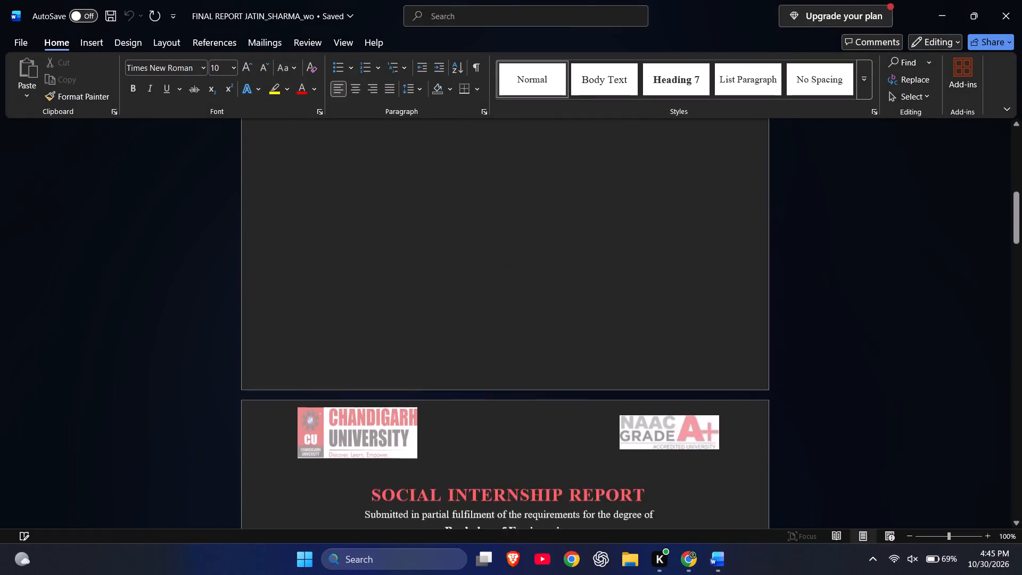
scroll(491, 283, "down", 2)
scroll(491, 283, "right", 1)
scroll(491, 283, "down", 1)
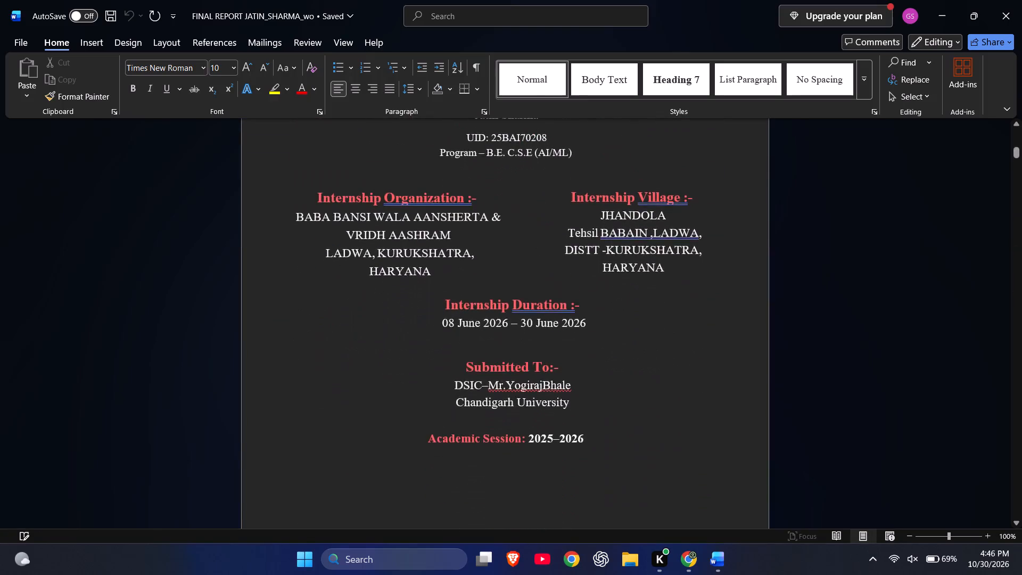
scroll(491, 283, "down", 3)
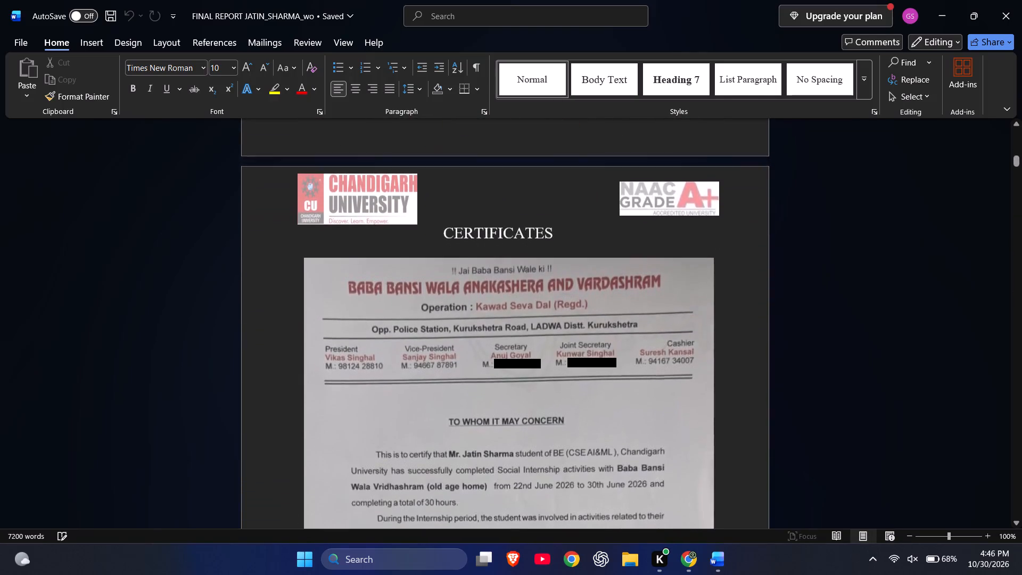
scroll(491, 283, "down", 1)
Inspect the page header holding the university logos on the reference report's Certificates page, then leave header editing.
left_click(351, 207)
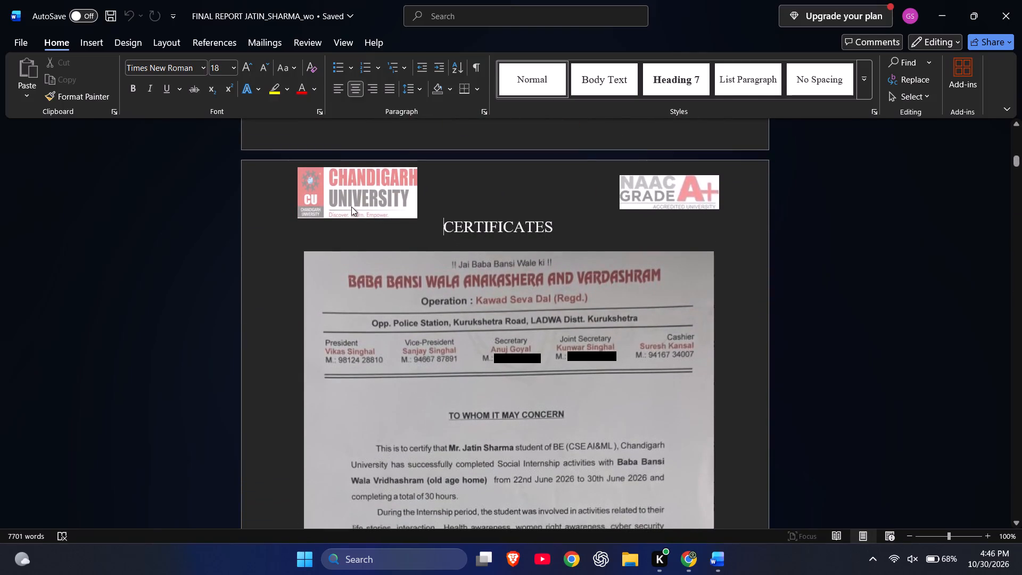
double_click(425, 198)
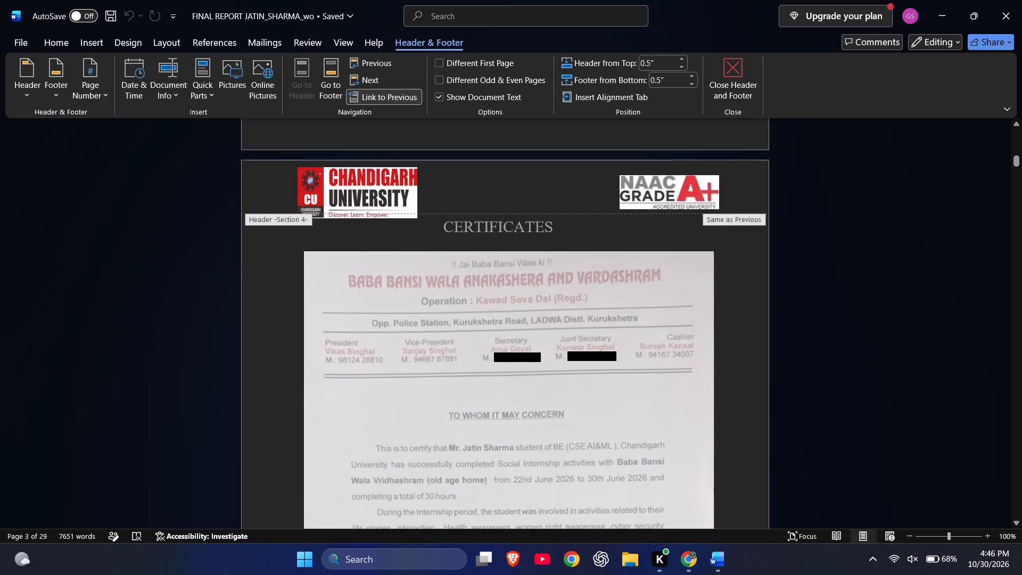
left_click(732, 78)
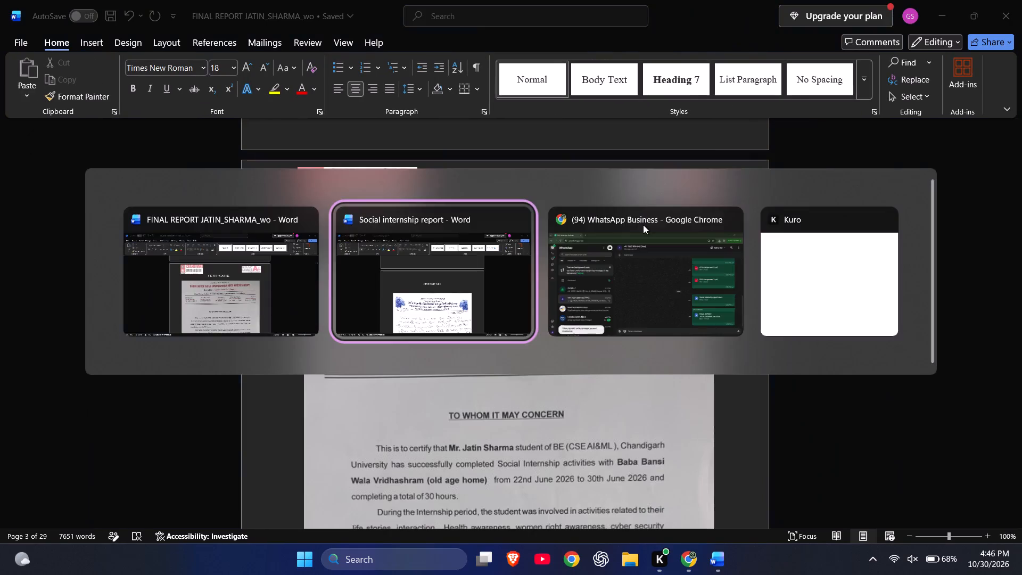
Examine the reference report's front matter from the certificates to the acknowledgement, and again from the title page.
scroll(643, 225, "down", 12)
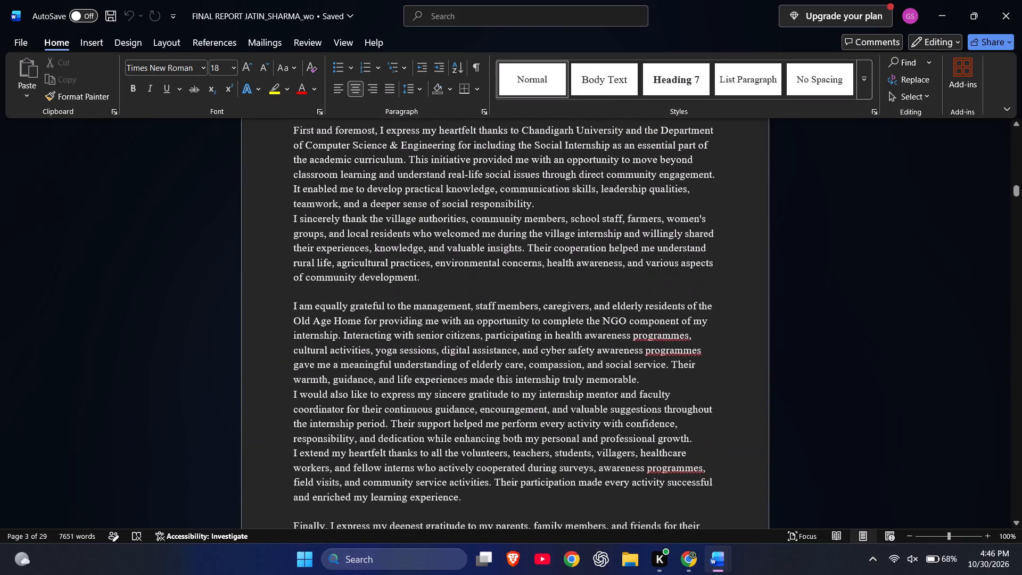
scroll(643, 225, "down", 4)
scroll(643, 225, "up", 16)
scroll(643, 225, "up", 8)
scroll(643, 225, "up", 13)
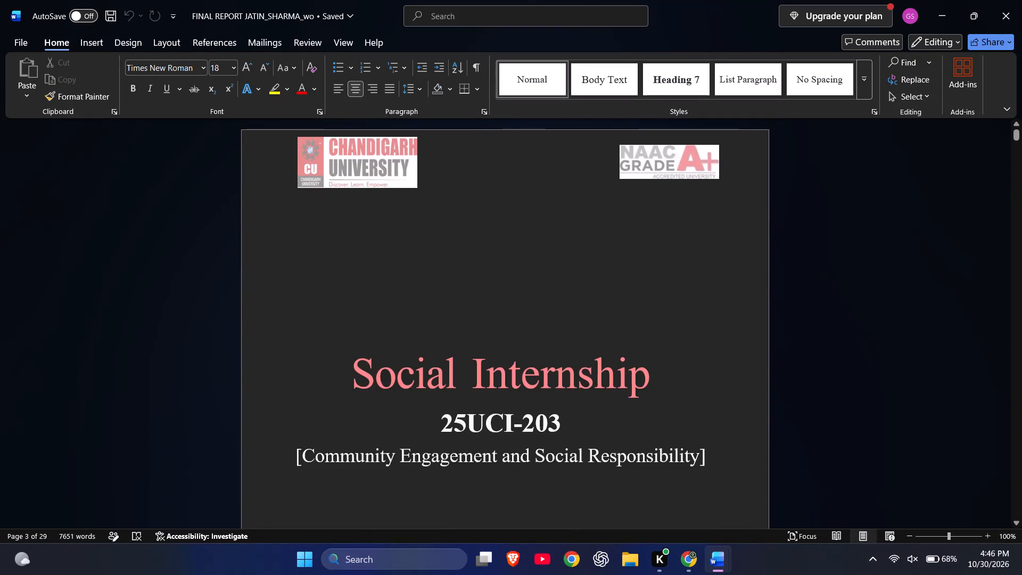
scroll(643, 225, "down", 7)
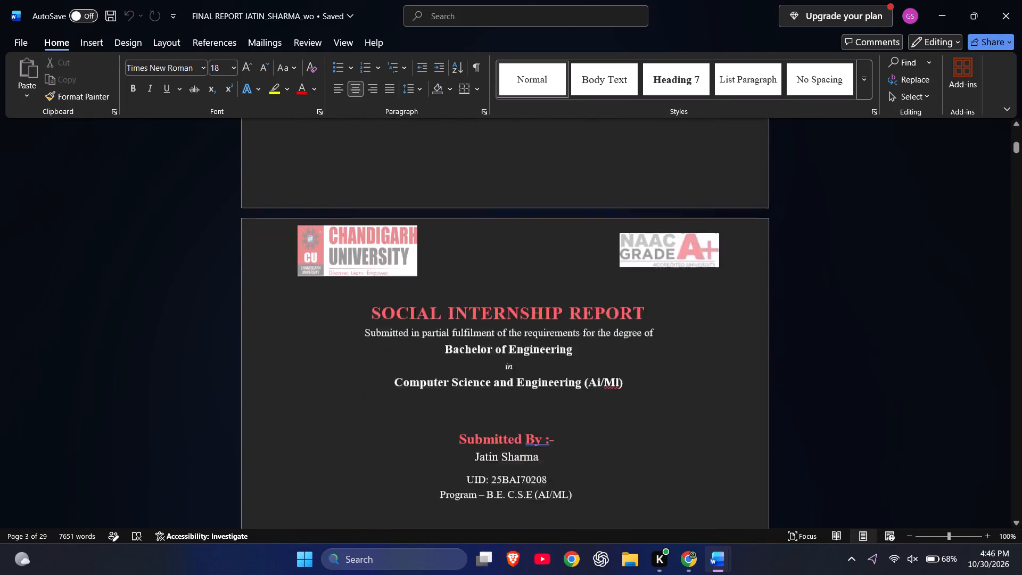
Compare the certificate and Acknowledgement pages of the Social internship report with those in the reference final report.
scroll(643, 225, "down", 1)
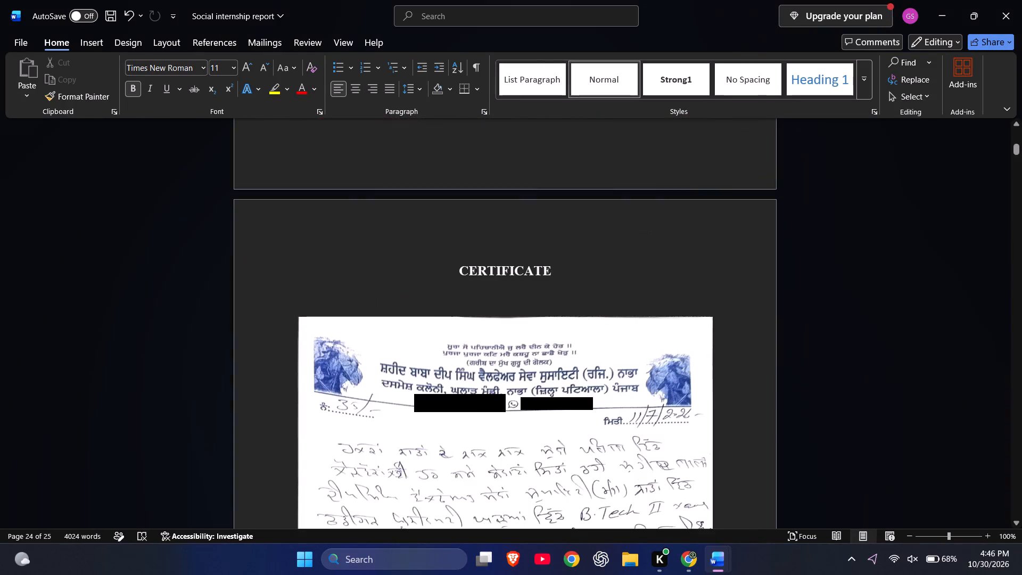
scroll(572, 261, "down", 5)
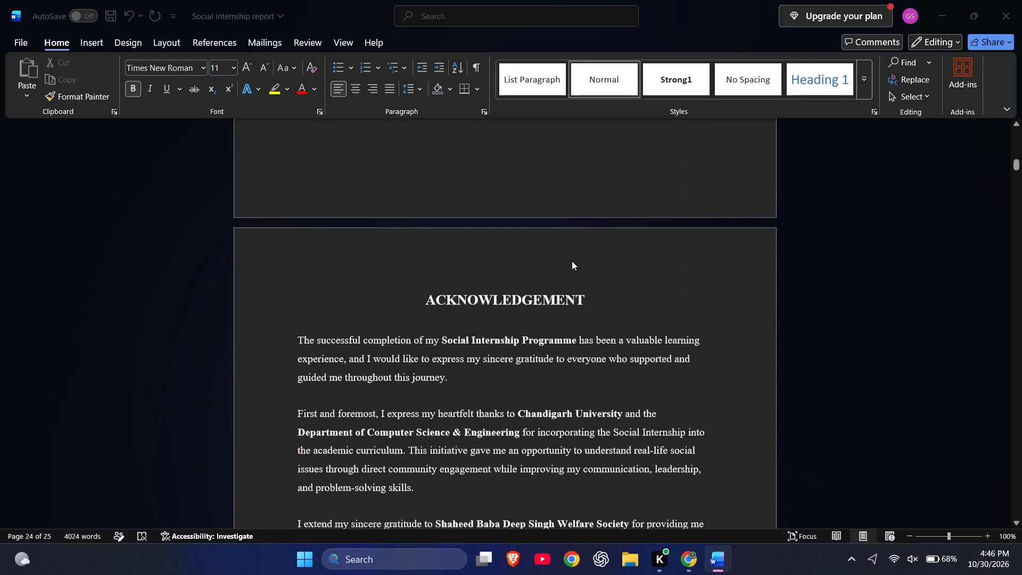
scroll(572, 261, "down", 11)
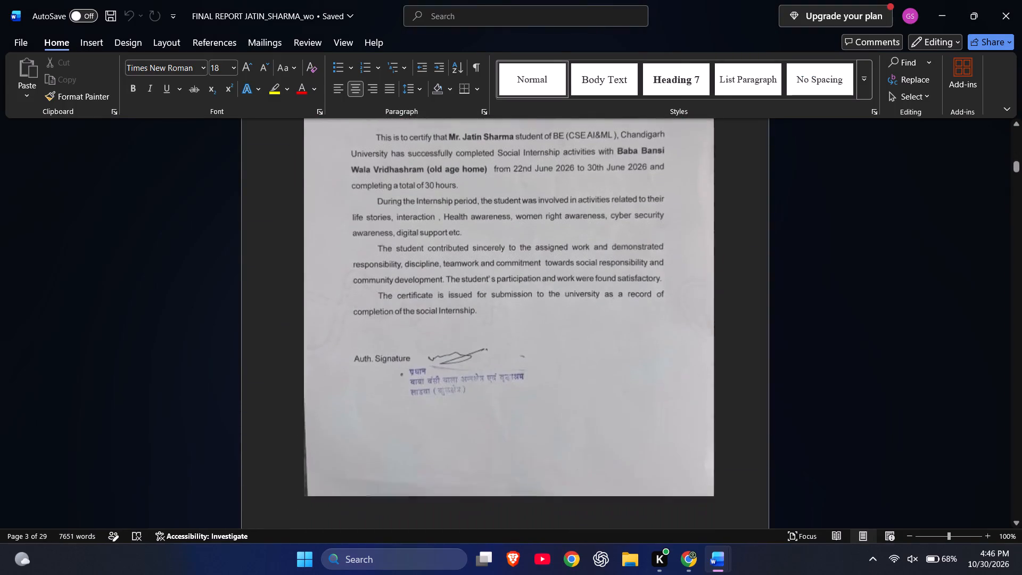
scroll(572, 261, "down", 3)
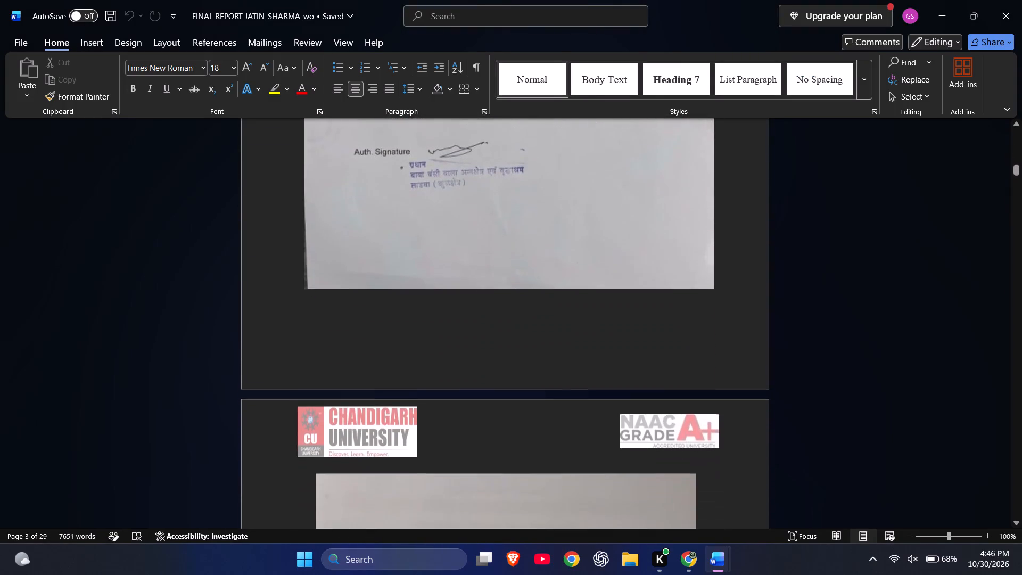
scroll(572, 261, "down", 5)
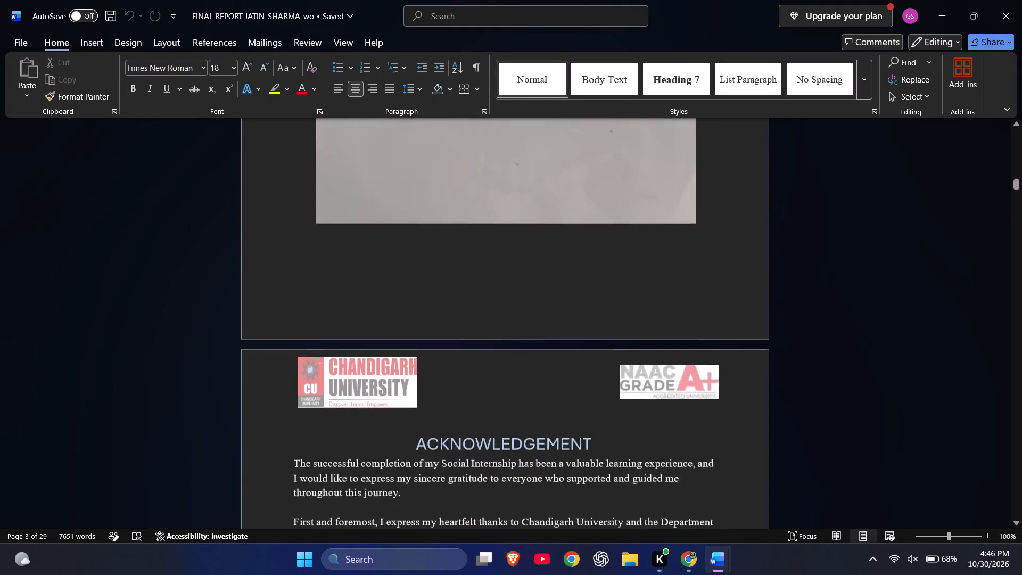
scroll(572, 261, "down", 1)
scroll(572, 261, "up", 1)
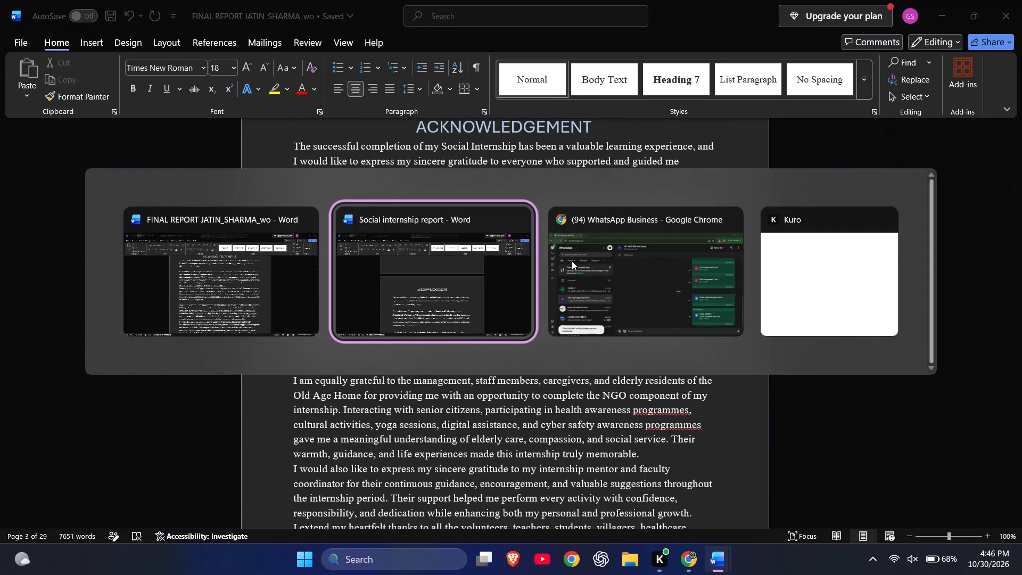
Compare the Acknowledgement and Executive Summary pages of the Social internship report with those in the reference final report.
scroll(510, 317, "down", 3)
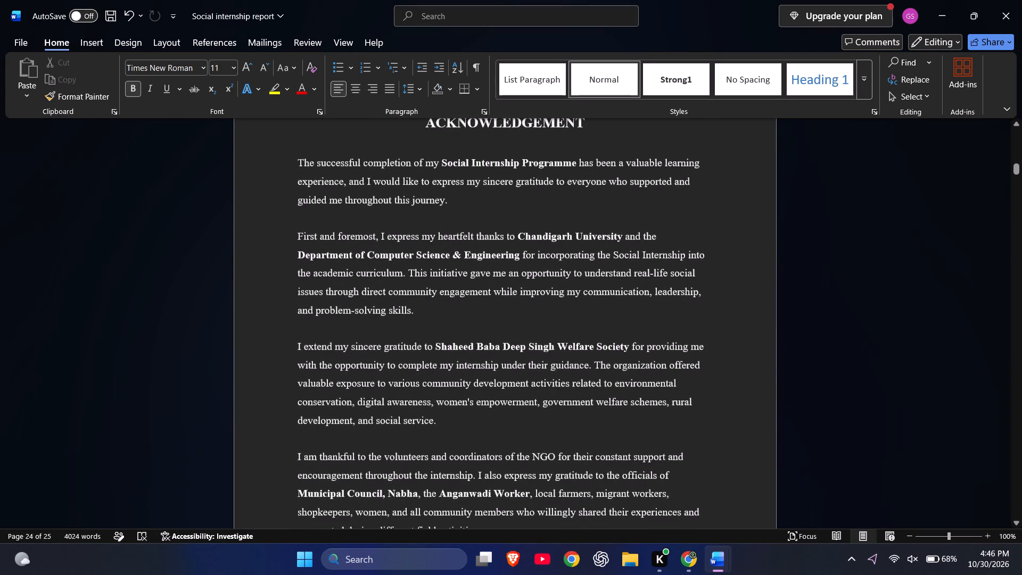
scroll(510, 317, "down", 3)
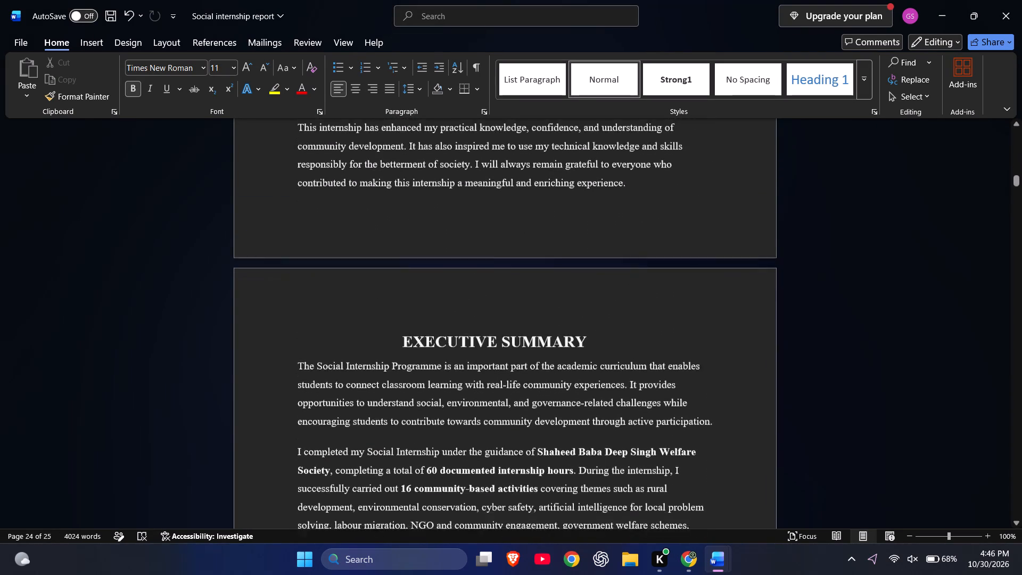
scroll(510, 317, "down", 2)
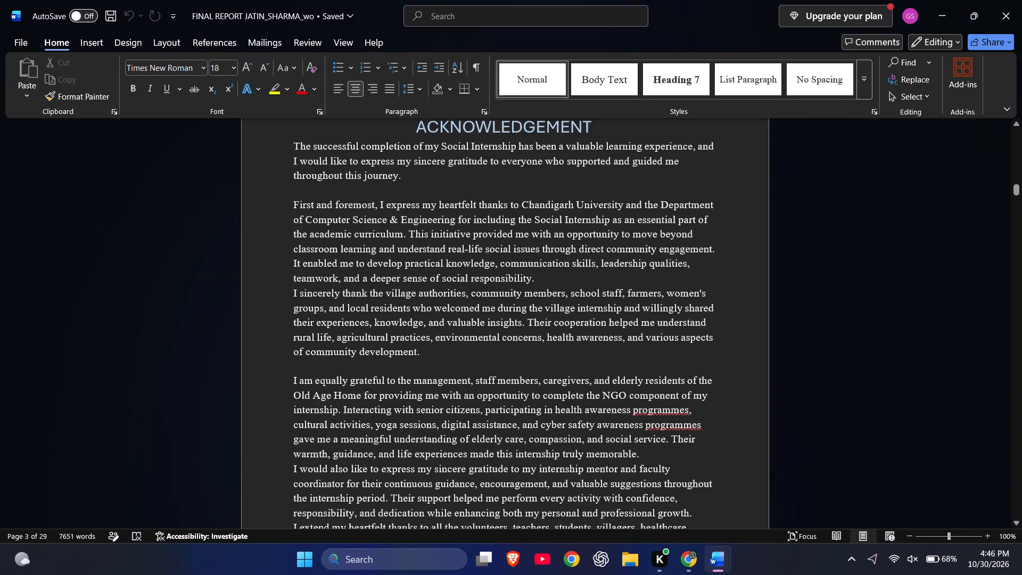
scroll(510, 317, "down", 9)
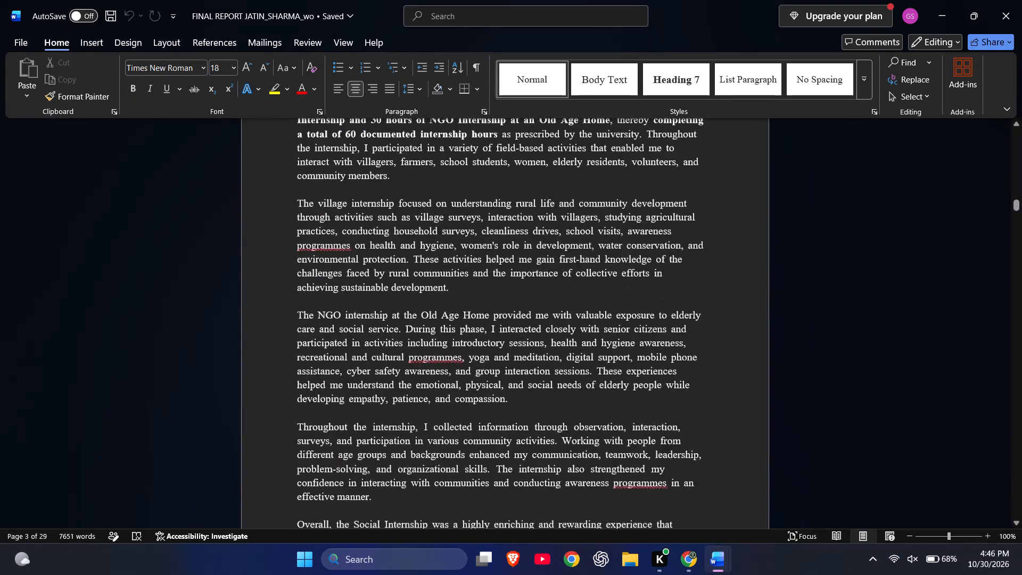
scroll(510, 317, "down", 2)
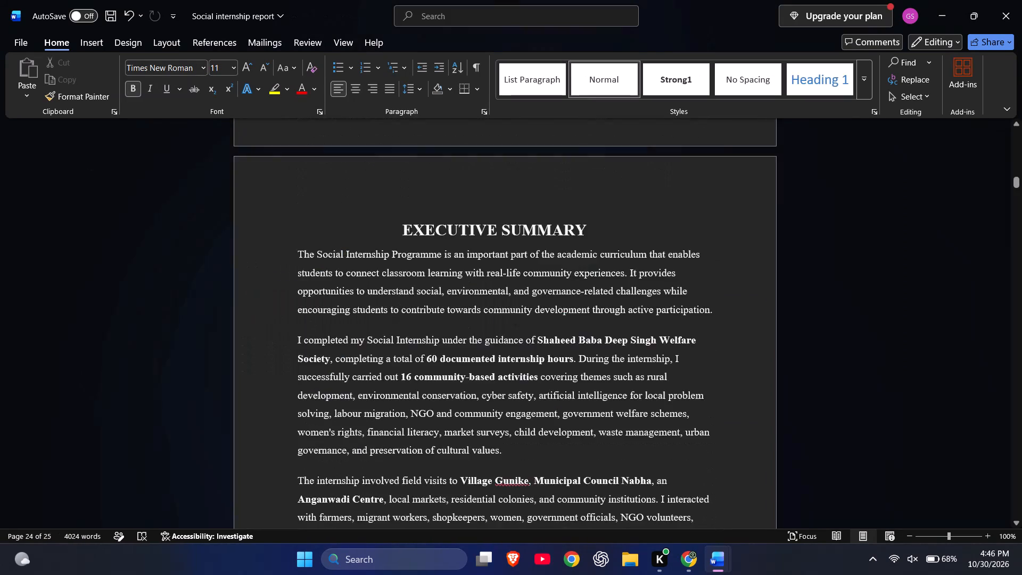
Compare the Social internship report's INDEX table with the reference final report's Table of Contents.
scroll(510, 317, "down", 8)
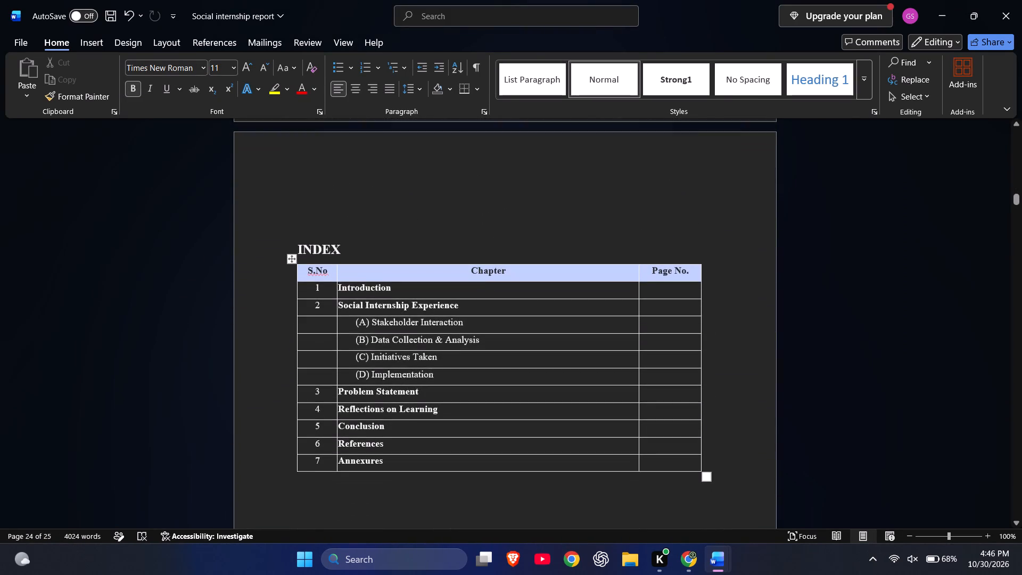
scroll(510, 317, "down", 2)
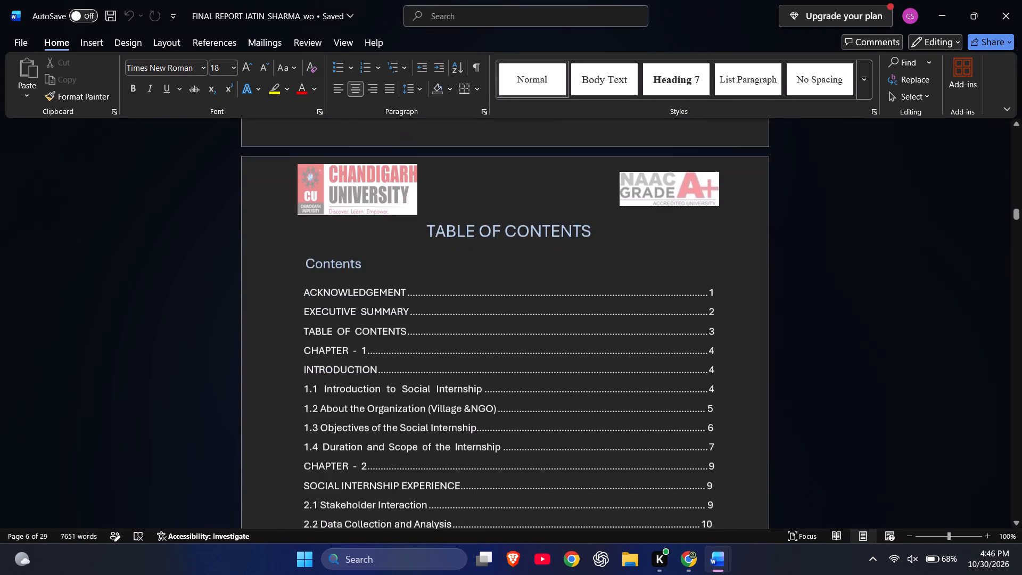
scroll(510, 317, "down", 2)
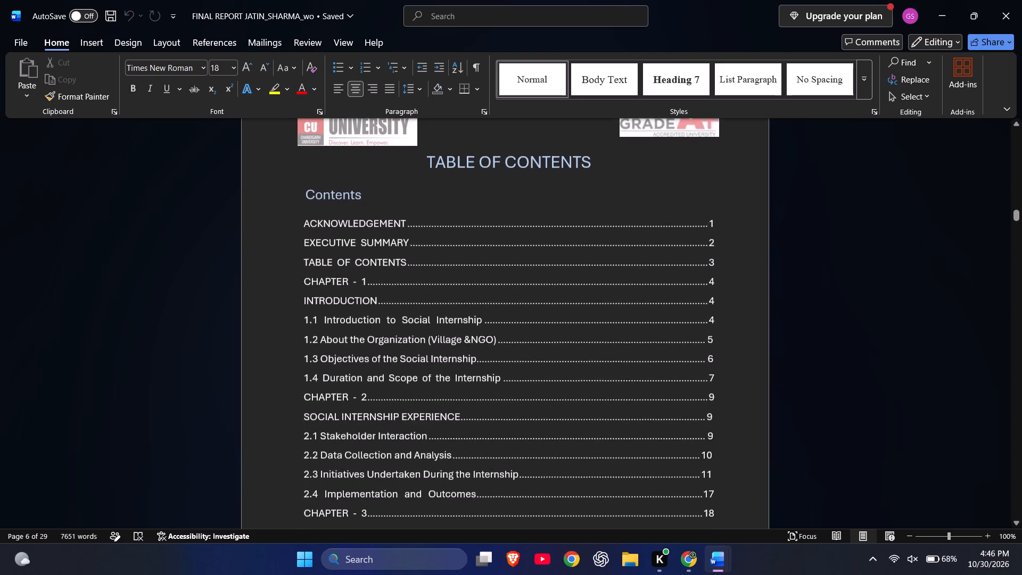
scroll(510, 317, "down", 3)
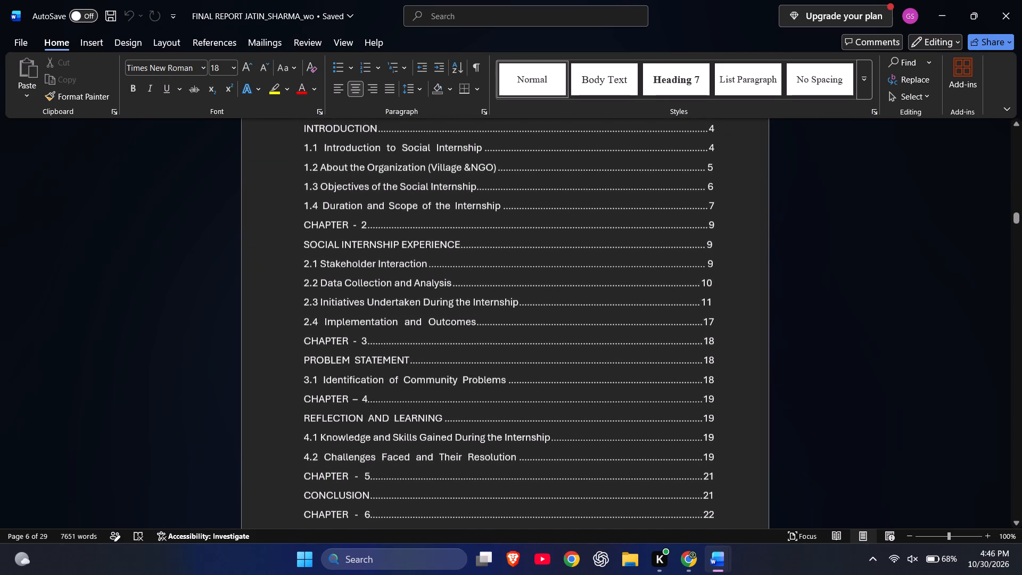
scroll(510, 317, "down", 1)
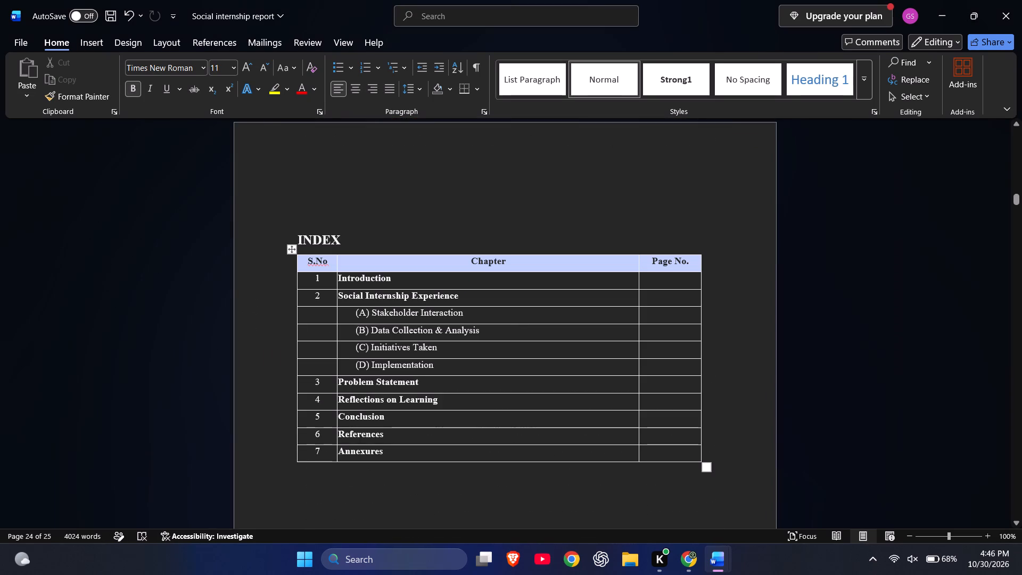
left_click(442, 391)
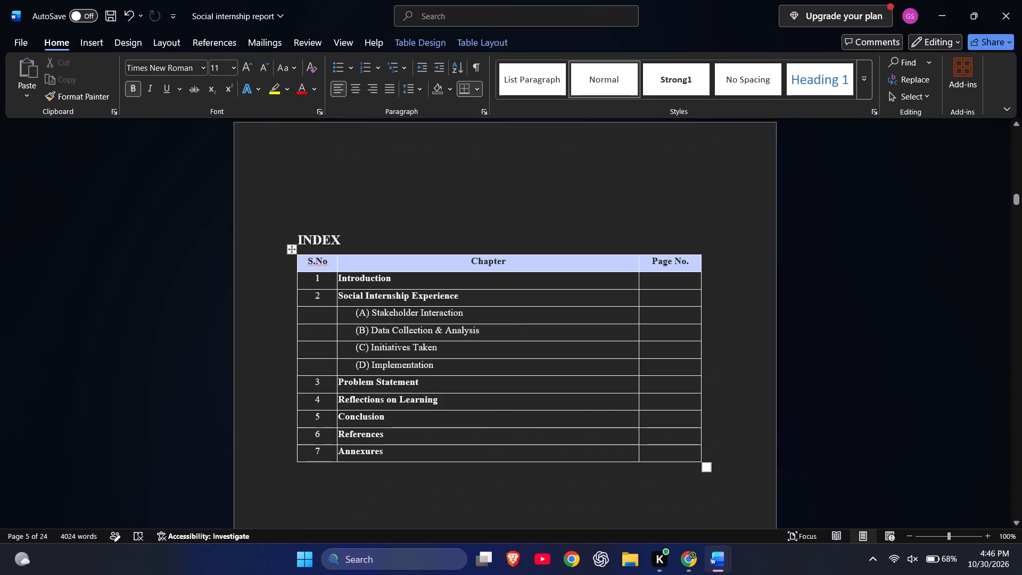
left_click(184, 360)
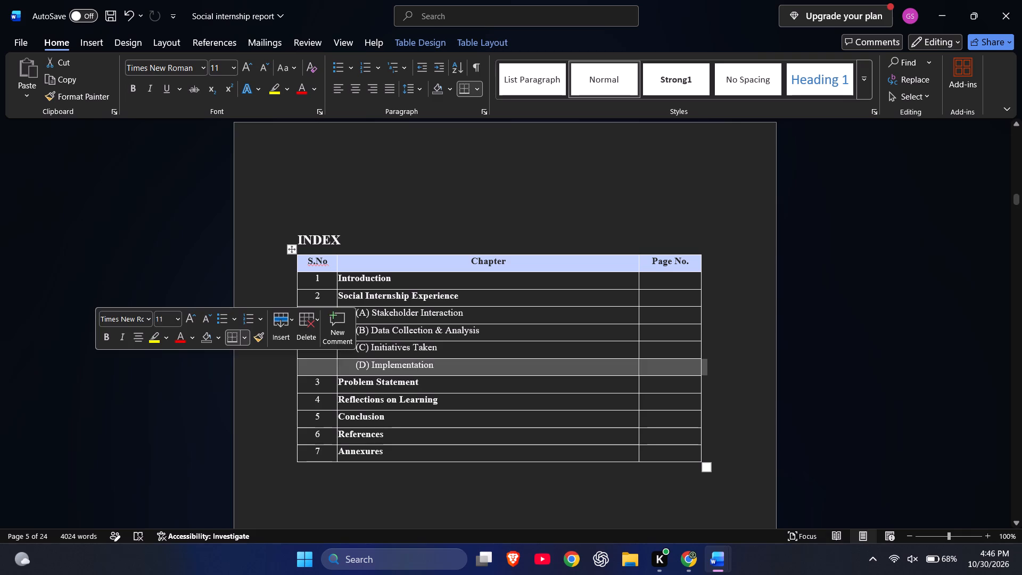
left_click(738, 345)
Examine the end of the reference Table of Contents and both reports' Chapter 1 openings, returning to the INDEX table.
scroll(738, 345, "down", 3)
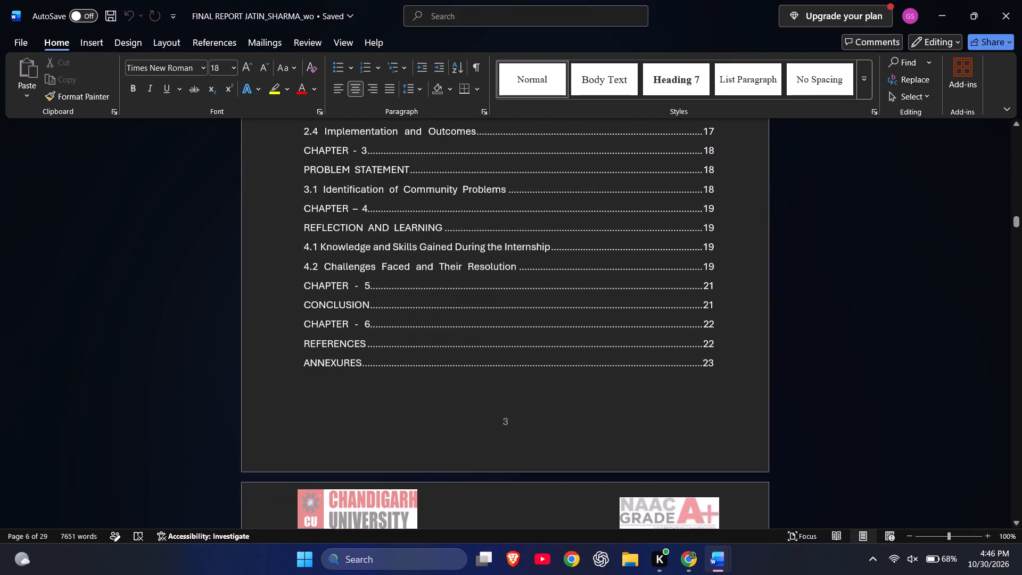
scroll(738, 345, "down", 10)
scroll(738, 345, "up", 3)
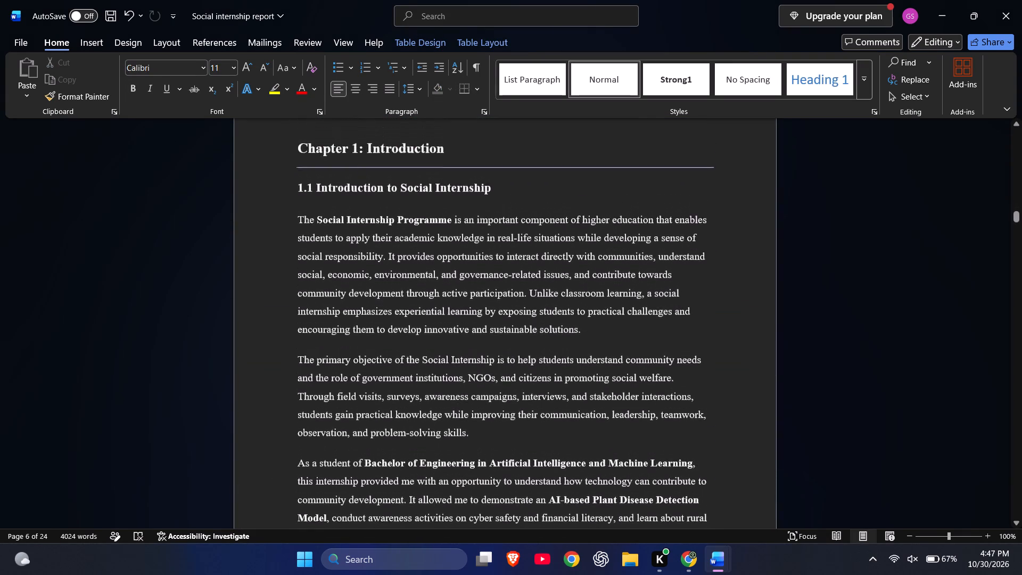
scroll(738, 345, "up", 4)
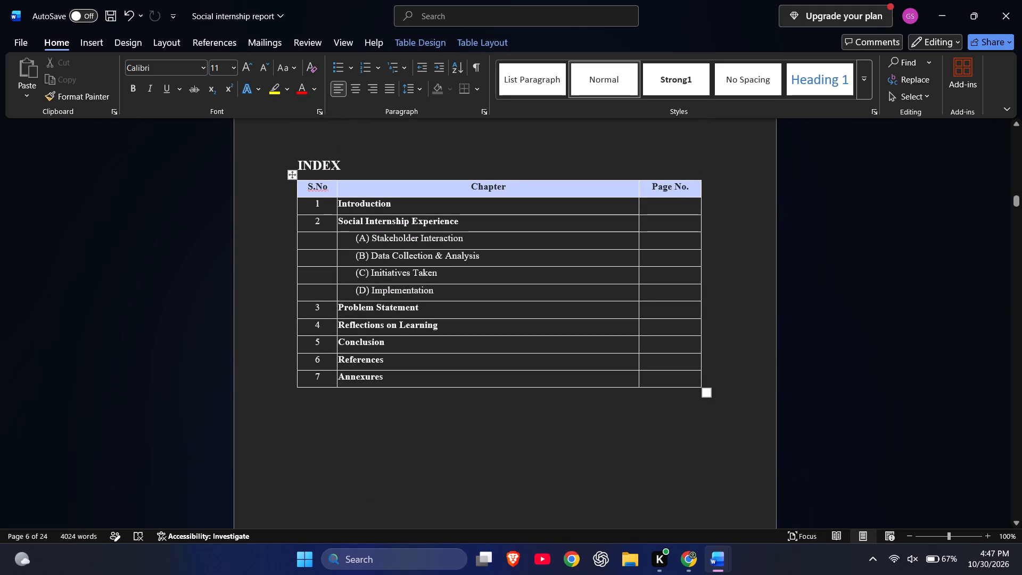
Examine sections 1.1 and 1.2 of the reference report's Chapter 1, then return to the Social internship report's INDEX table.
left_click(414, 210)
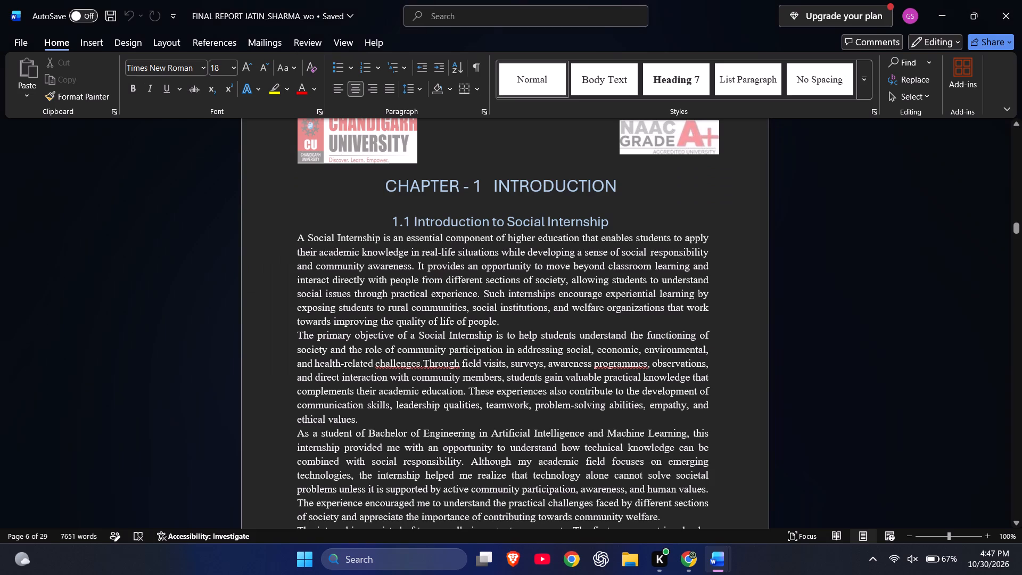
scroll(414, 210, "down", 7)
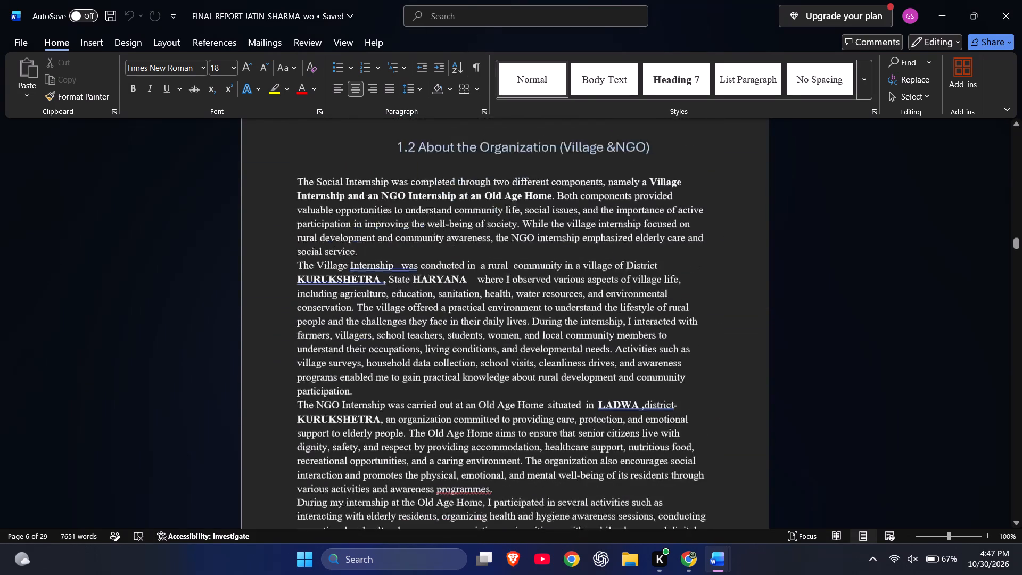
scroll(414, 210, "up", 4)
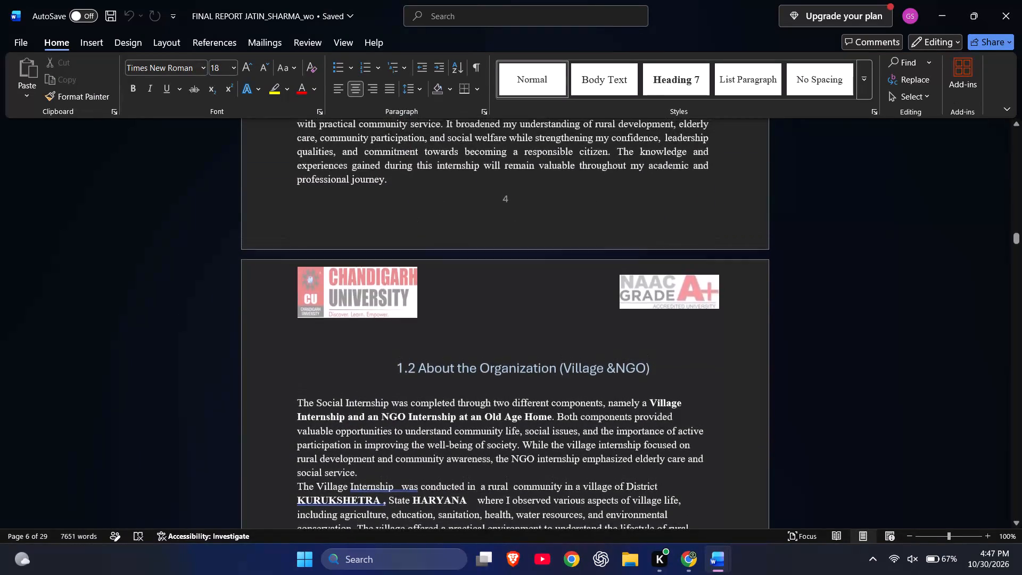
scroll(414, 210, "up", 6)
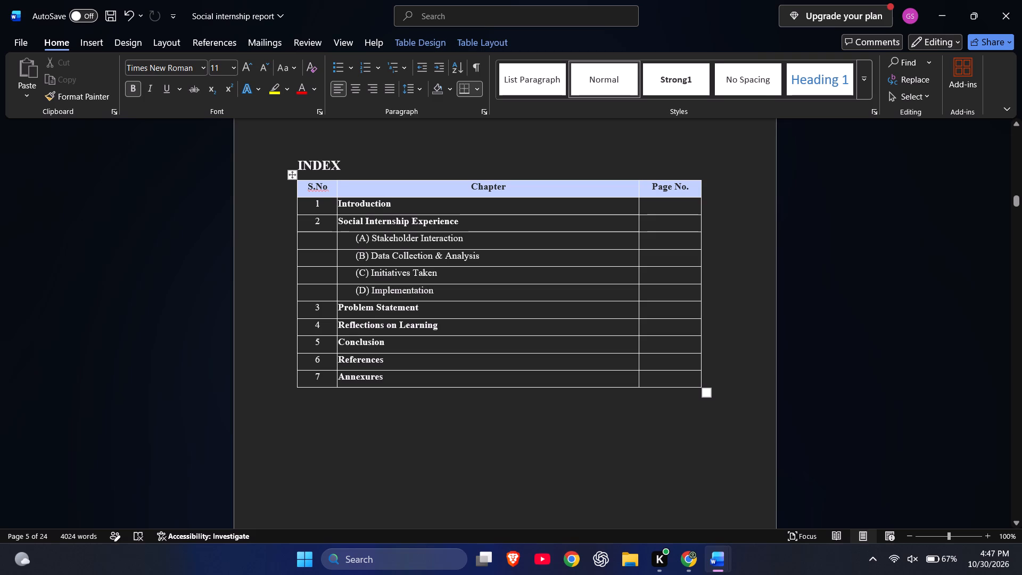
left_click(401, 205)
left_click(706, 398)
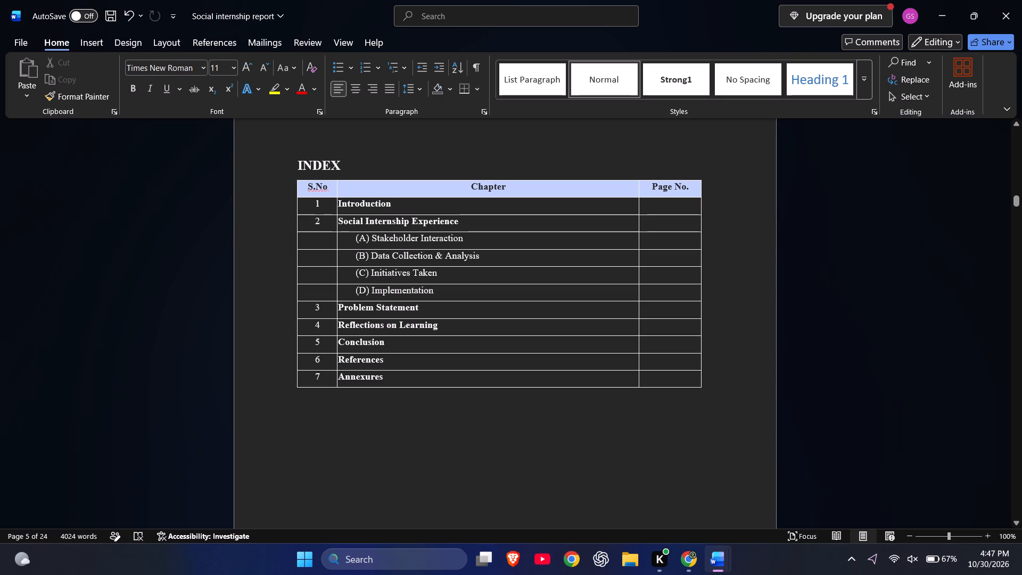
Stretch the INDEX table downward so that all its rows become evenly taller, keeping nearly the same width.
left_click(701, 391)
left_click(698, 385)
left_click_drag(708, 393, 700, 466)
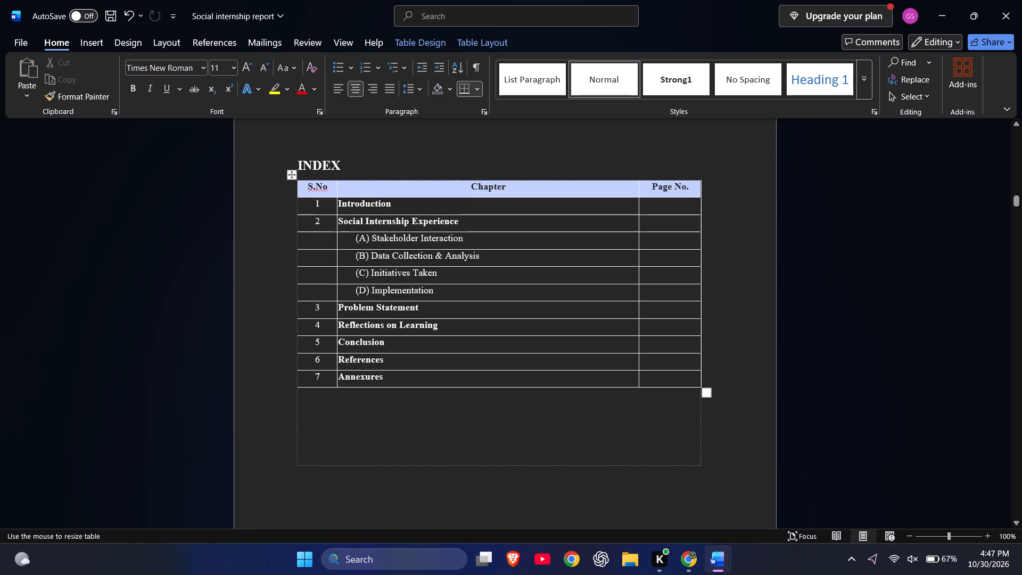
left_click_drag(700, 466, 702, 474)
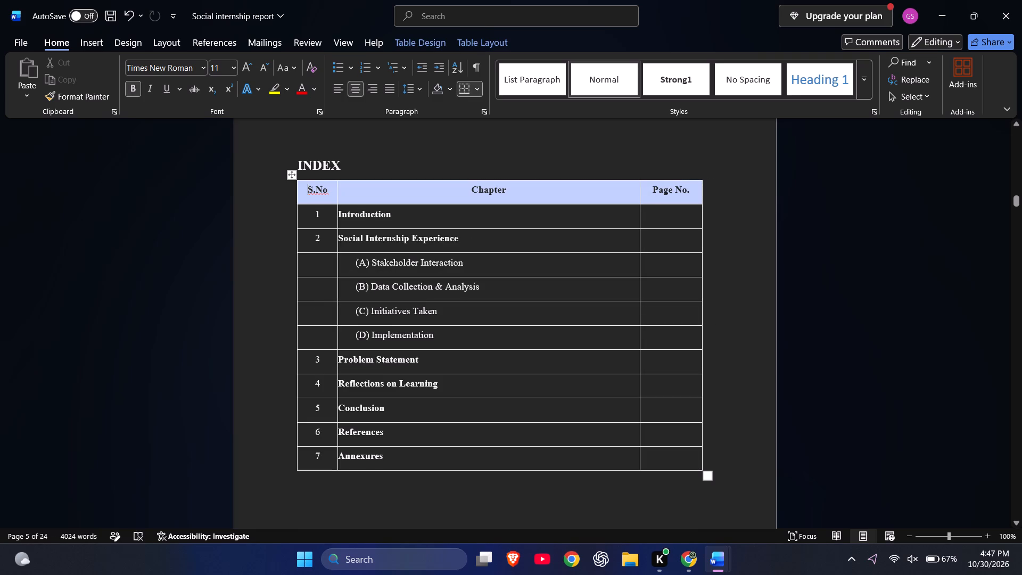
left_click(961, 66)
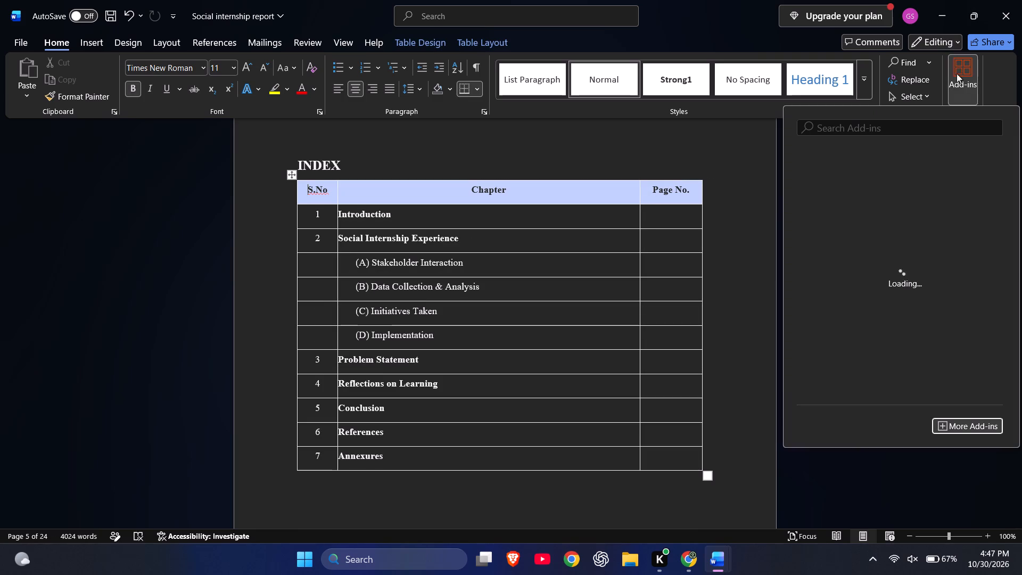
left_click(870, 474)
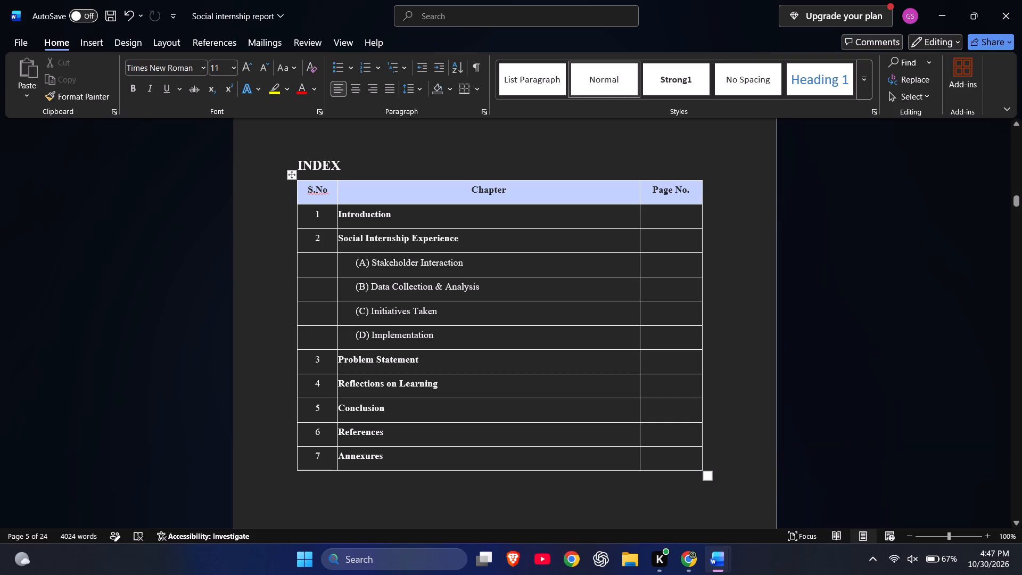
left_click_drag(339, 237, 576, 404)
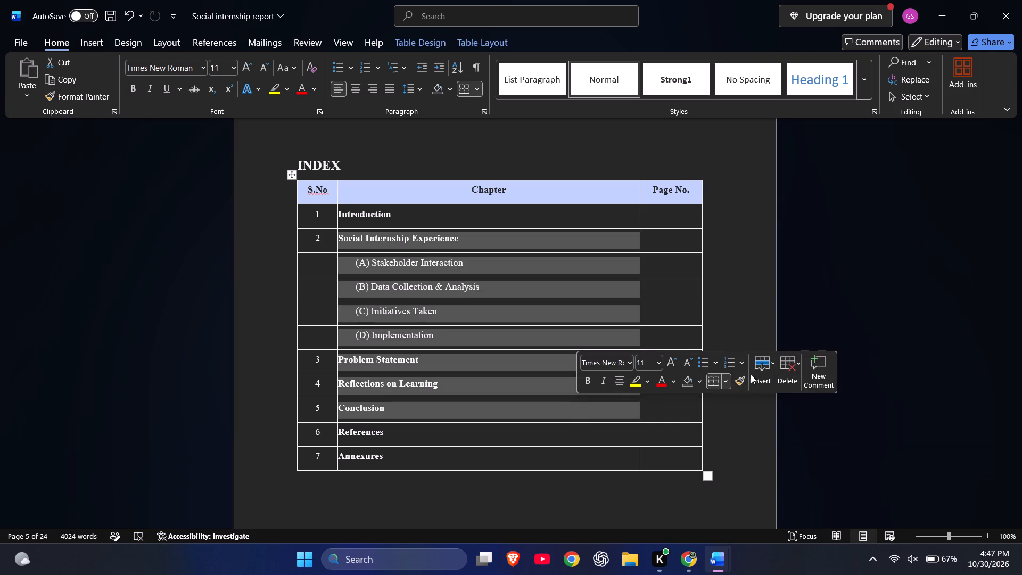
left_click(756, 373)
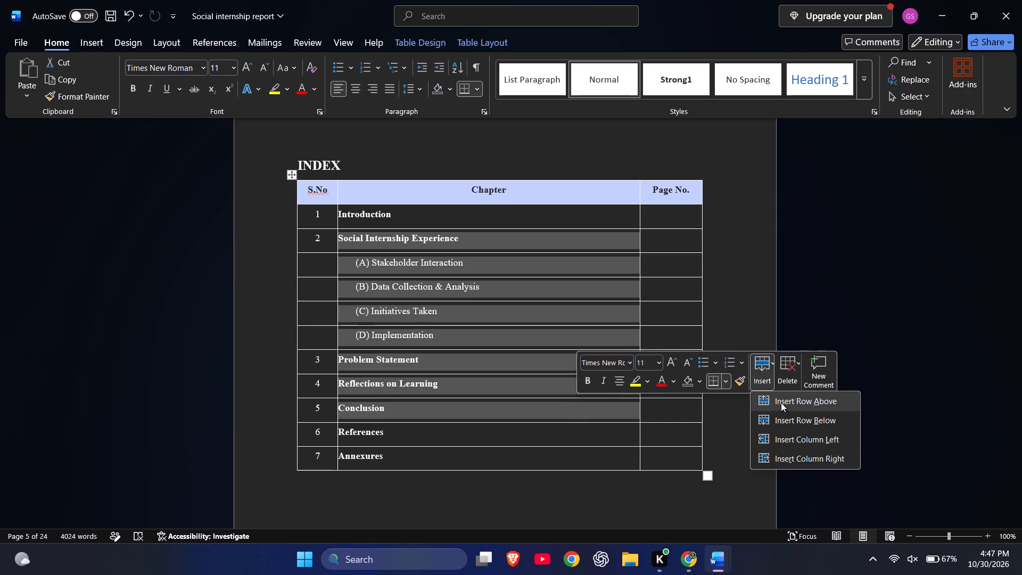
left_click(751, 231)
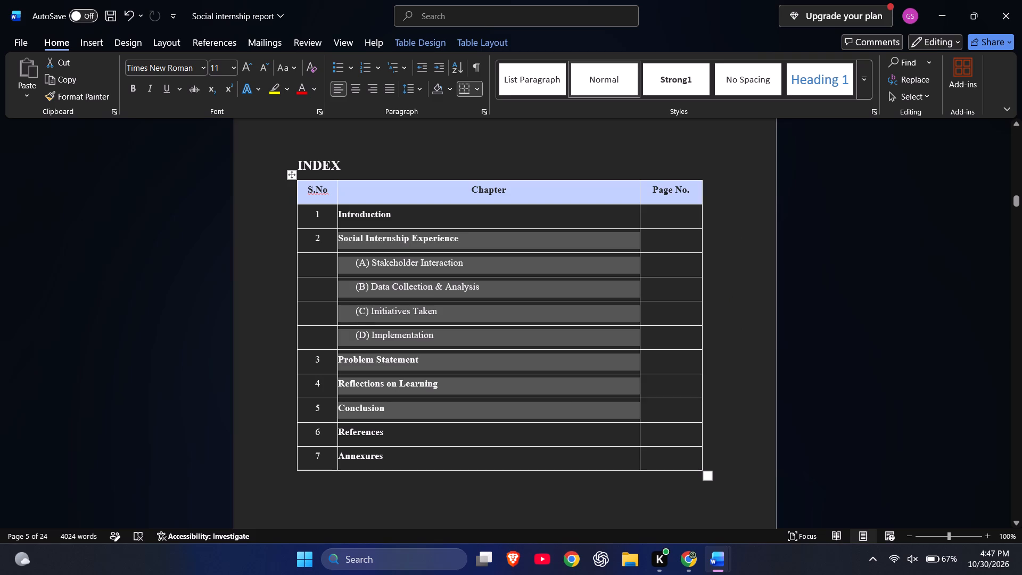
Insert three blank rows below the Introduction row in the INDEX table.
left_click(274, 224)
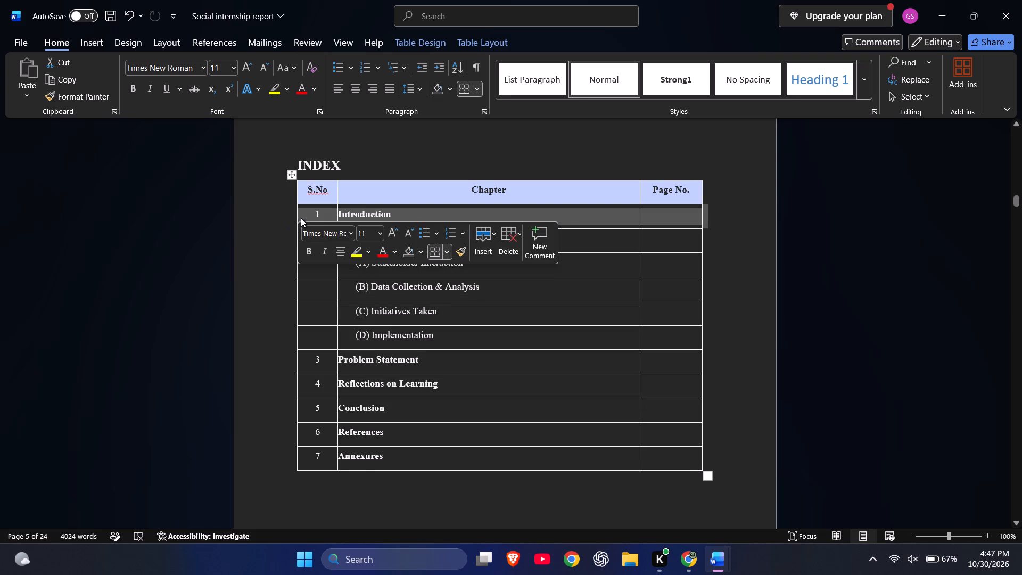
left_click(301, 213)
double_click(301, 213)
left_click(301, 213)
left_click_drag(301, 213, 311, 214)
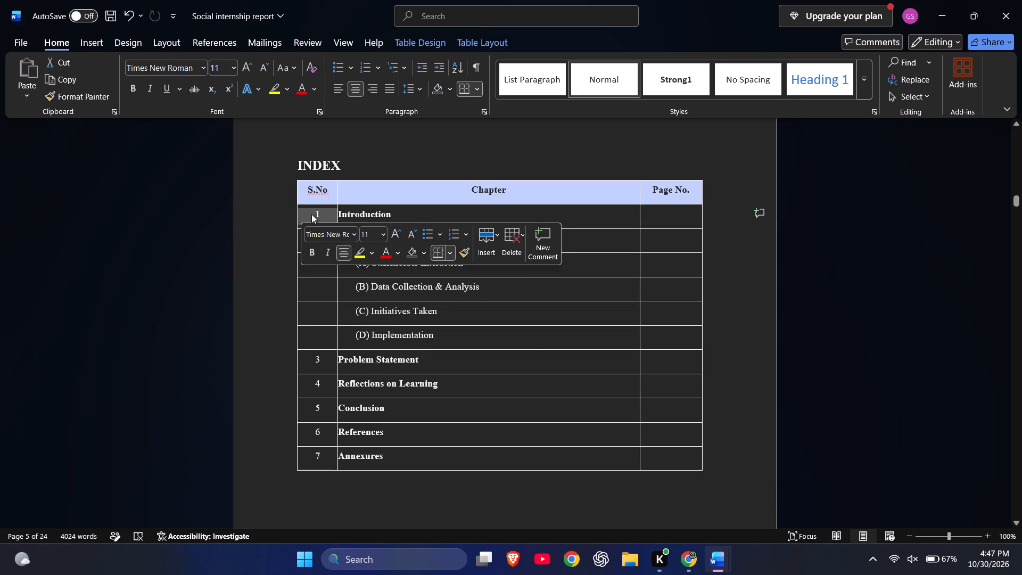
left_click_drag(311, 214, 671, 222)
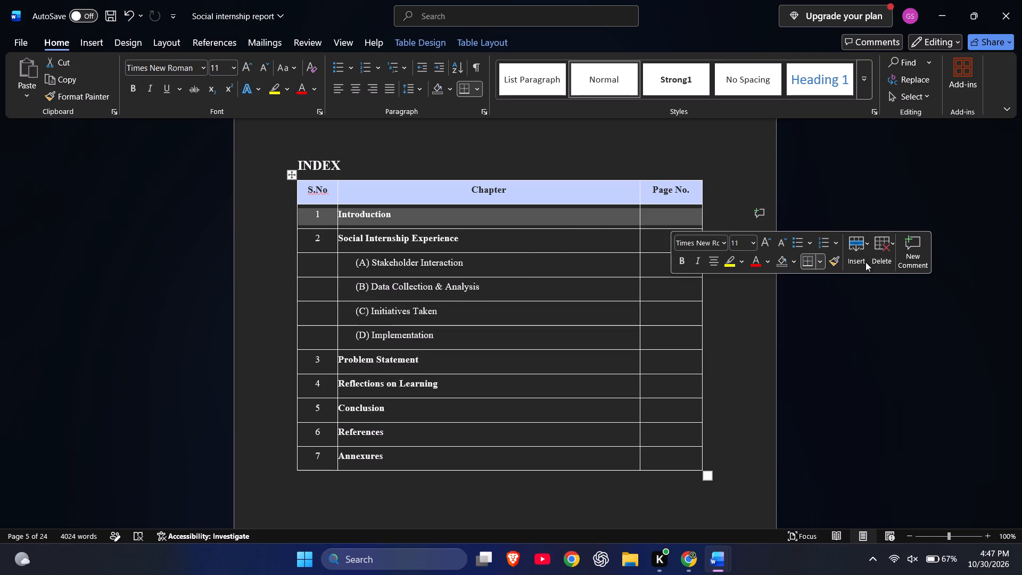
left_click(867, 249)
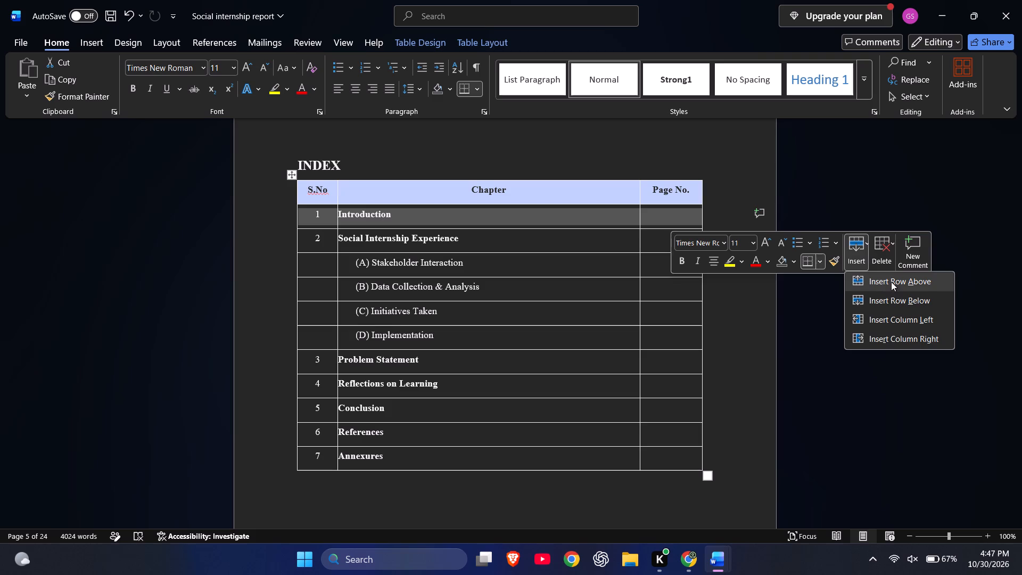
left_click(894, 295)
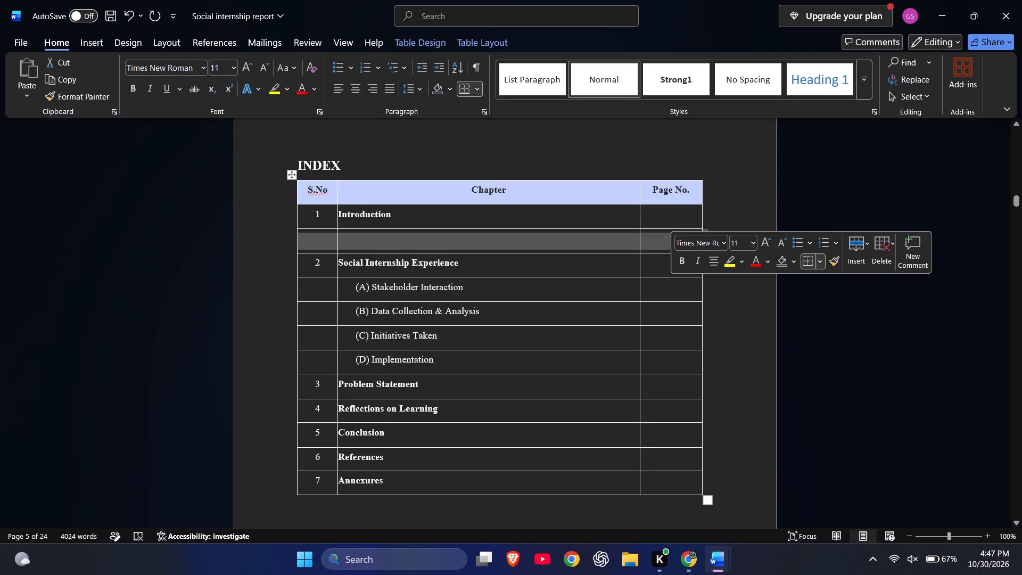
left_click(868, 246)
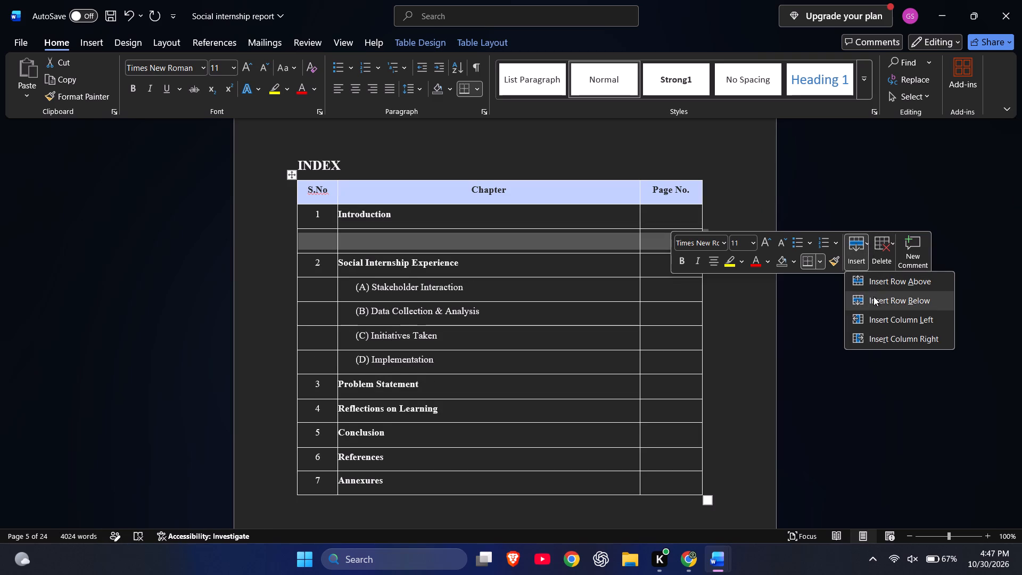
left_click(873, 297)
left_click(870, 245)
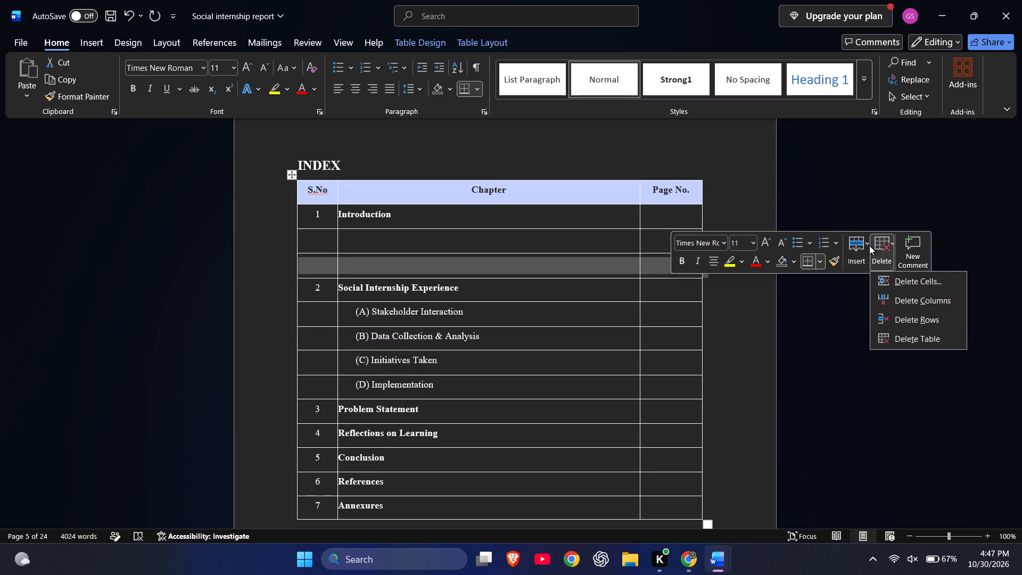
left_click(868, 251)
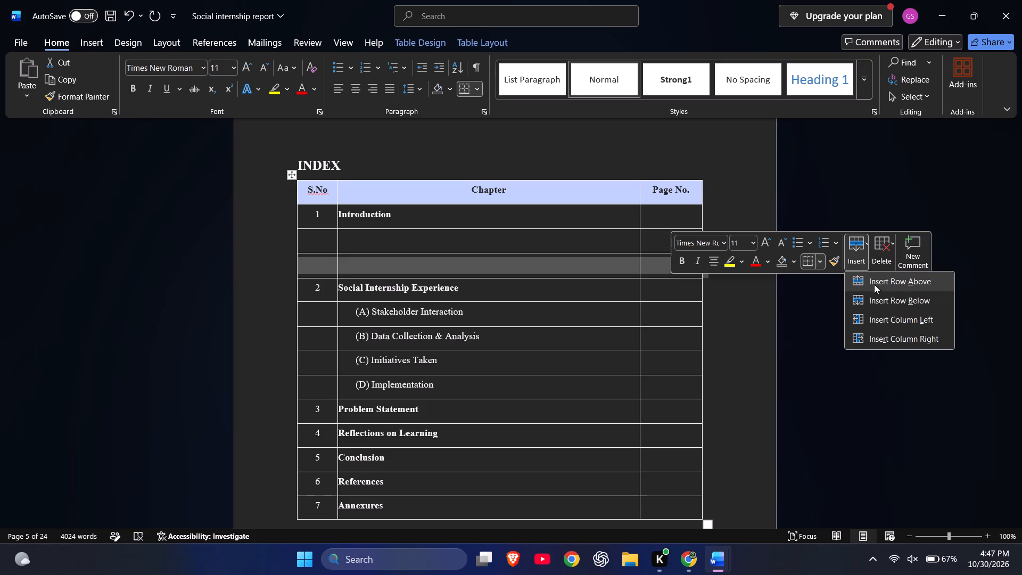
left_click(877, 301)
left_click(792, 179)
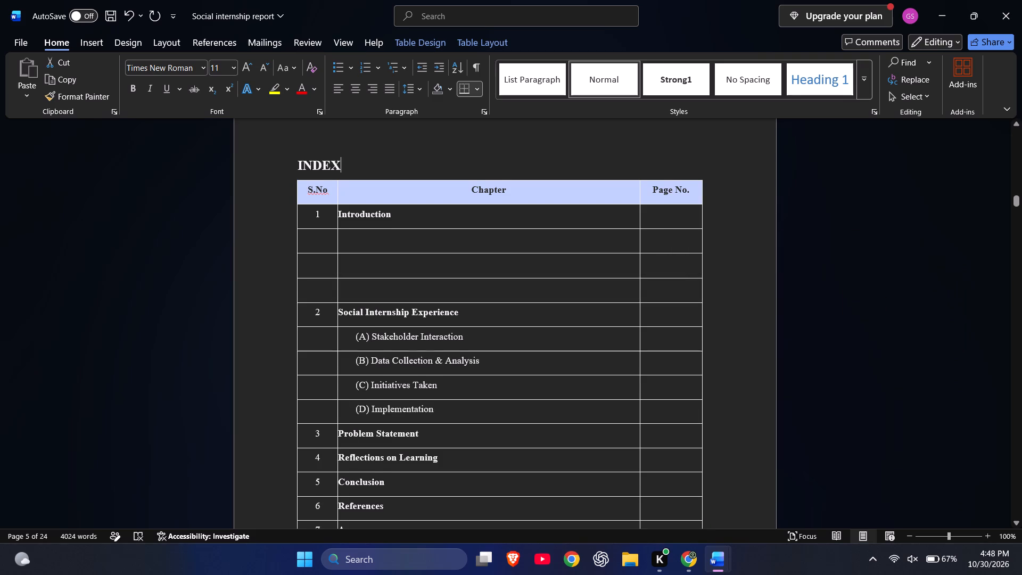
Copy the heading "1.1 Introduction to Social Internship" into the first blank INDEX row under Introduction, indented two spaces, without a trailing empty line.
scroll(678, 293, "down", 1)
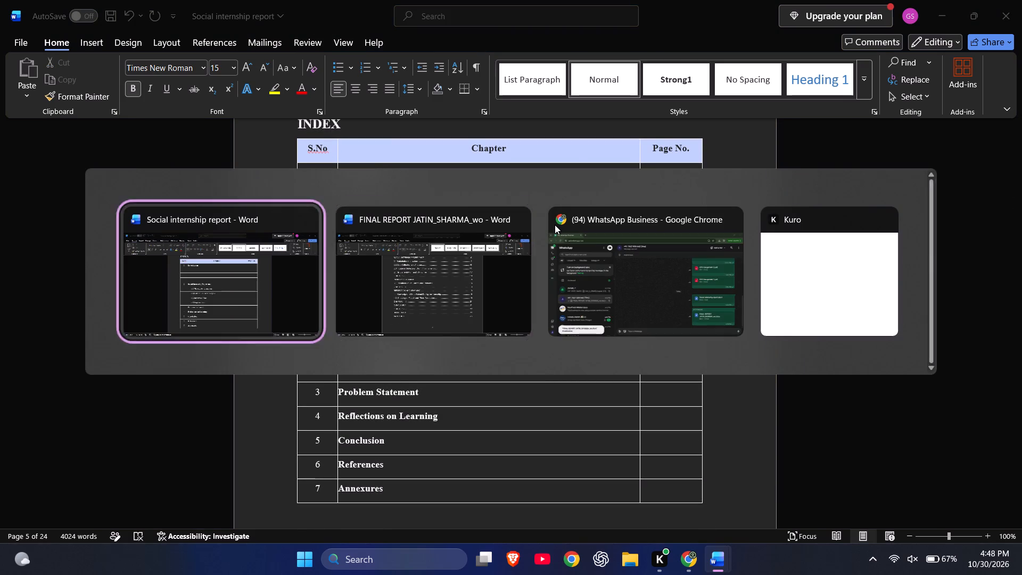
scroll(555, 225, "down", 5)
scroll(555, 225, "up", 3)
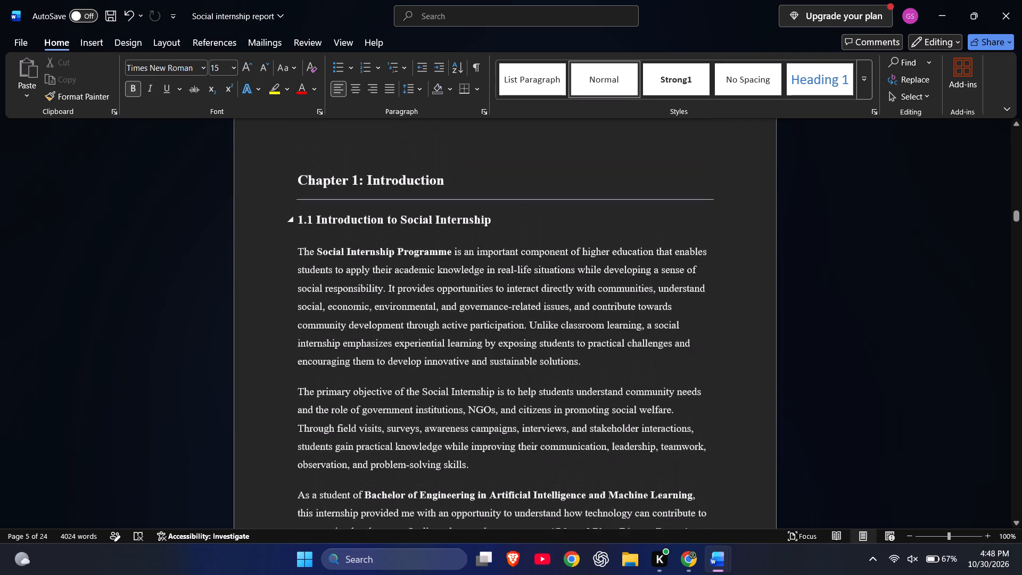
scroll(555, 225, "up", 3)
scroll(555, 225, "down", 1)
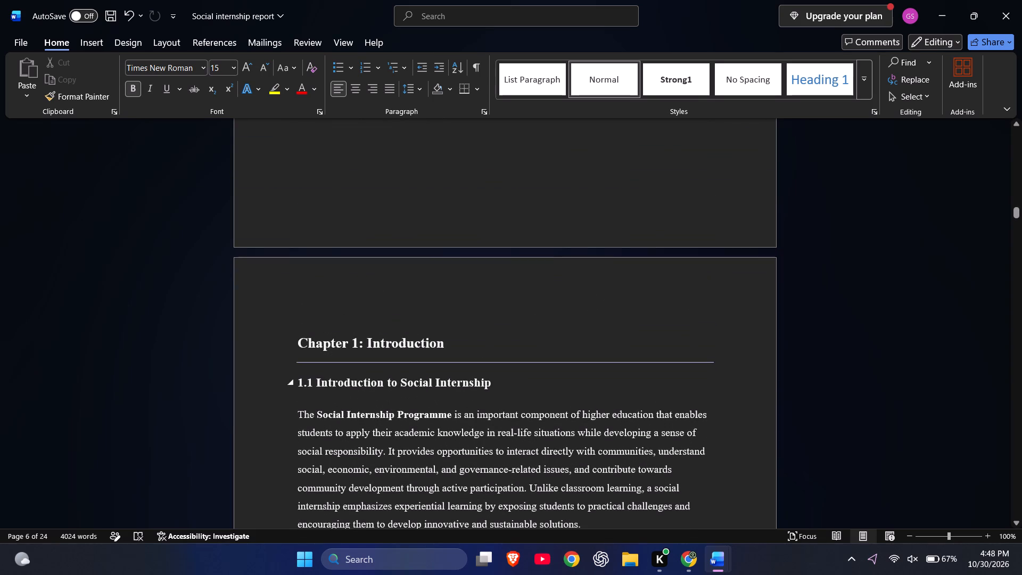
left_click_drag(497, 390, 288, 380)
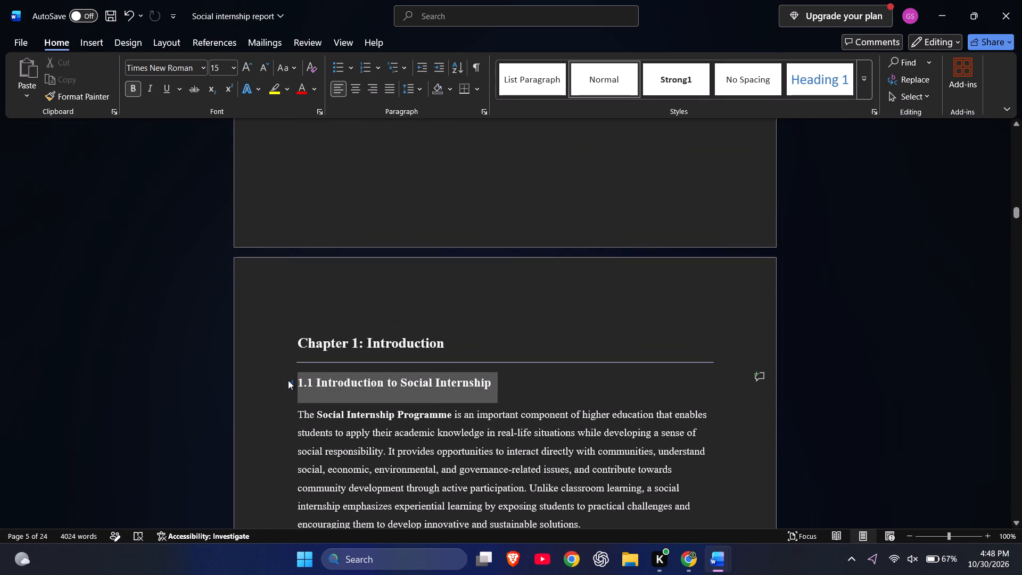
key("ctrl+c")
scroll(241, 343, "up", 4)
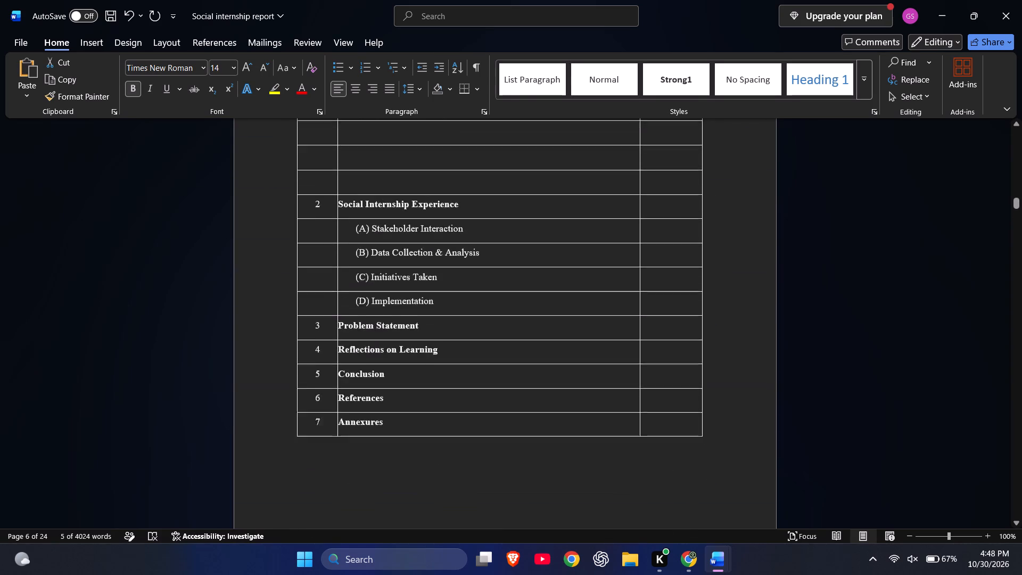
scroll(373, 198, "up", 1)
left_click(380, 190)
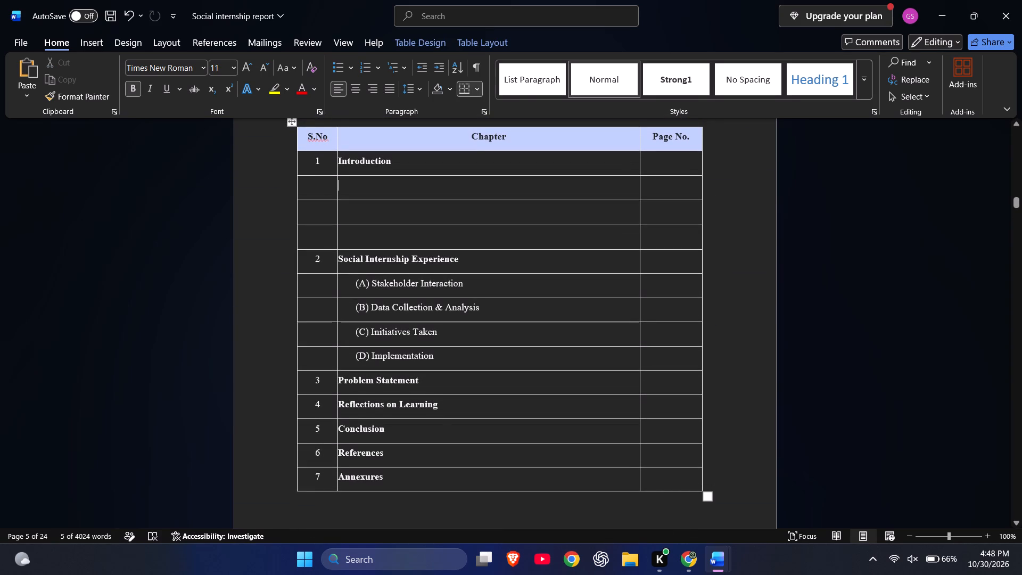
key("space")
key("space")
key("ctrl+v")
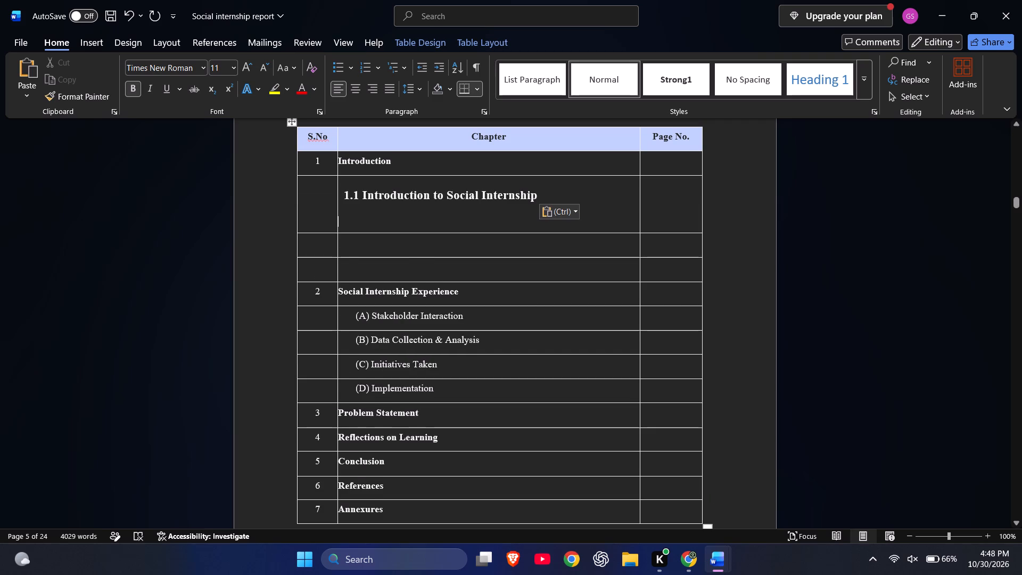
key("BackSpace")
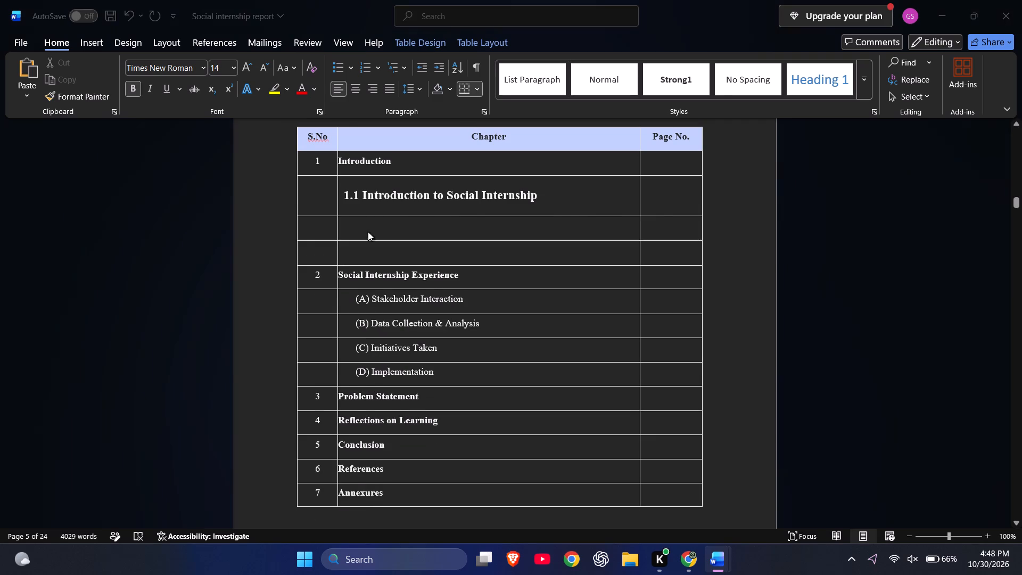
Copy the heading "1.2 Objectives of the Social Internship" into the second blank INDEX row, indented two spaces, without a trailing empty line.
scroll(368, 232, "down", 3)
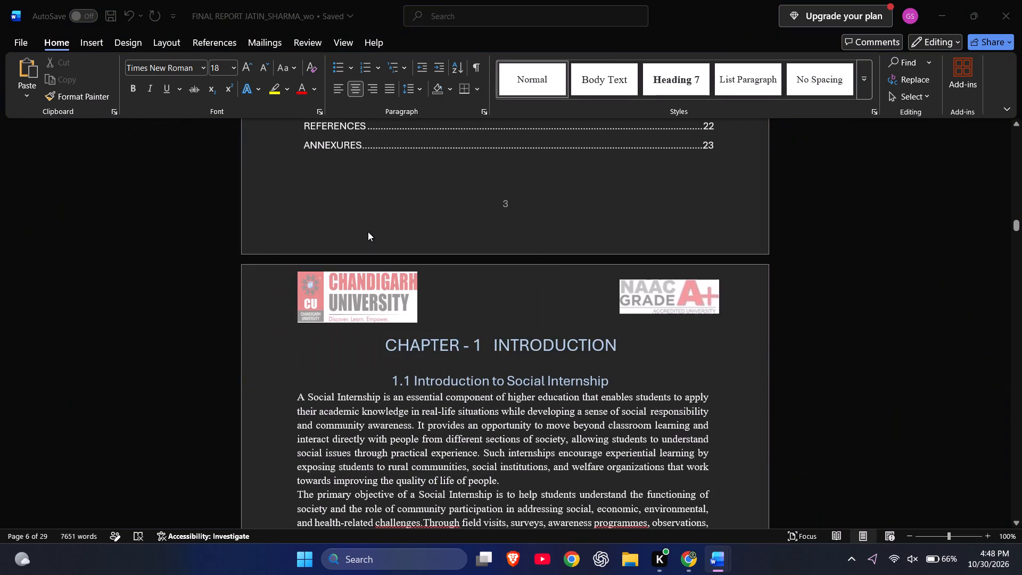
scroll(368, 232, "down", 5)
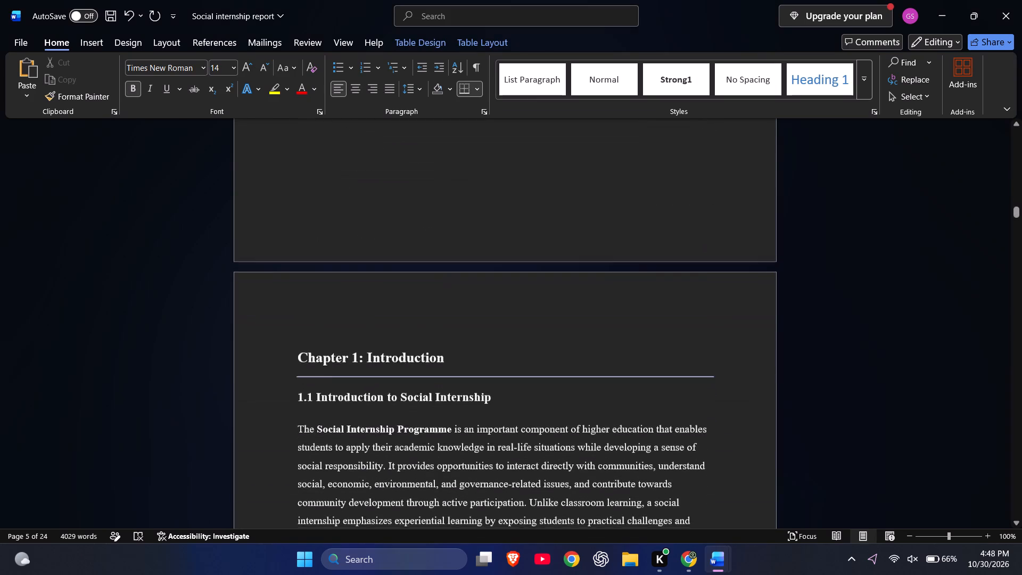
scroll(368, 232, "down", 6)
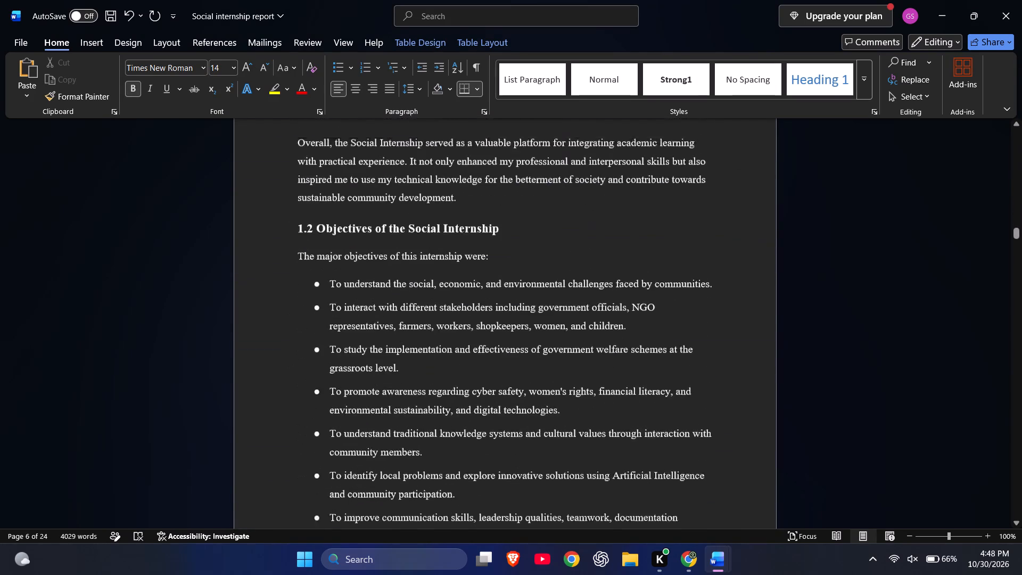
scroll(368, 232, "up", 1)
left_click_drag(504, 270, 268, 261)
key("ctrl+c")
scroll(268, 261, "up", 10)
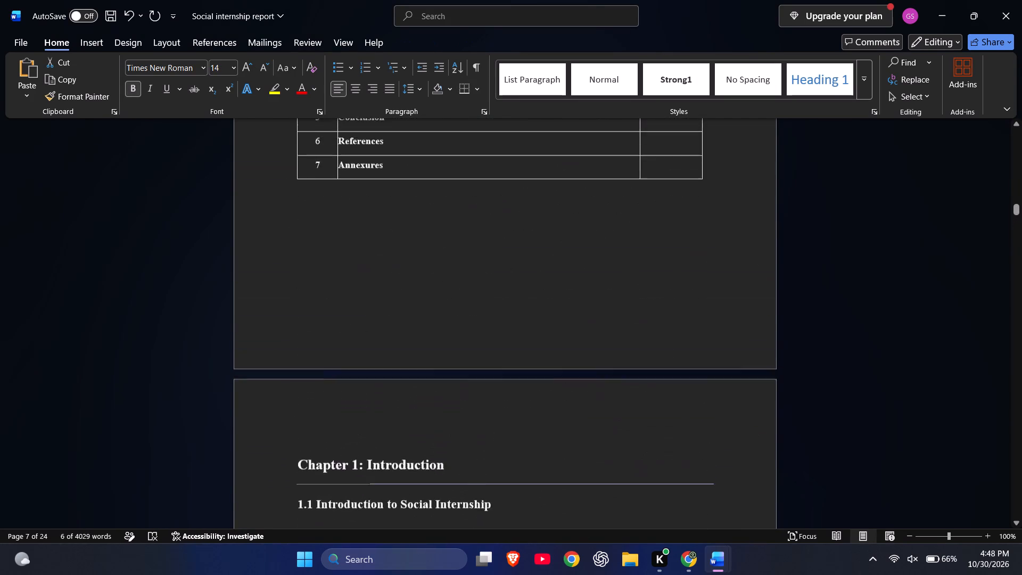
scroll(268, 261, "up", 1)
scroll(390, 184, "up", 1)
left_click(370, 177)
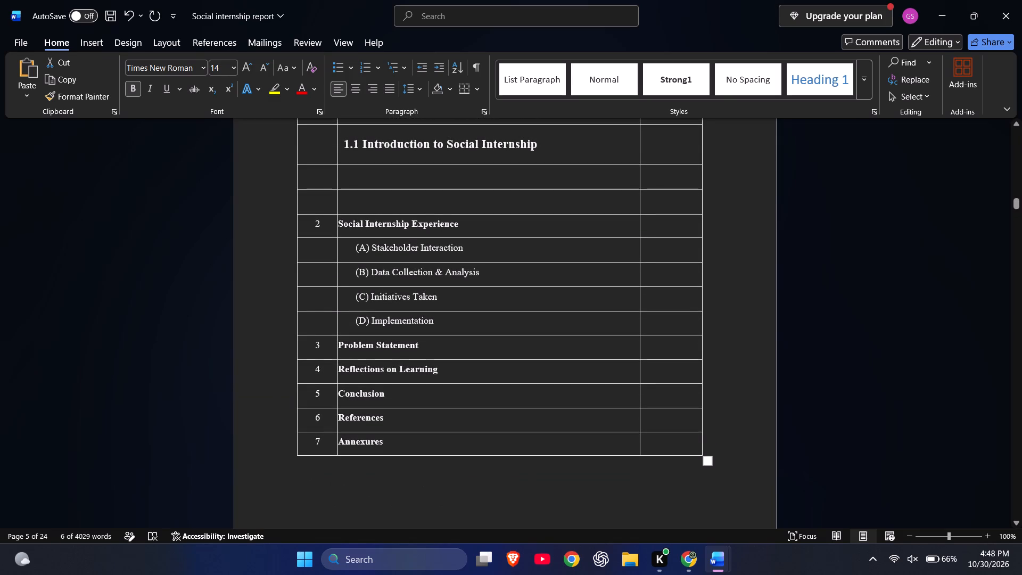
key("space")
key("space")
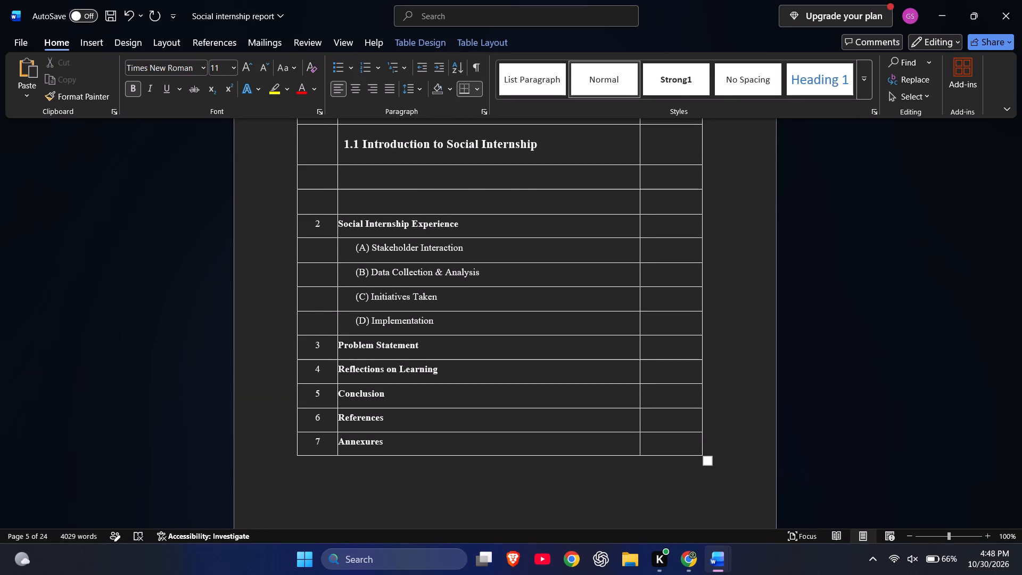
key("ctrl+v")
key("BackSpace")
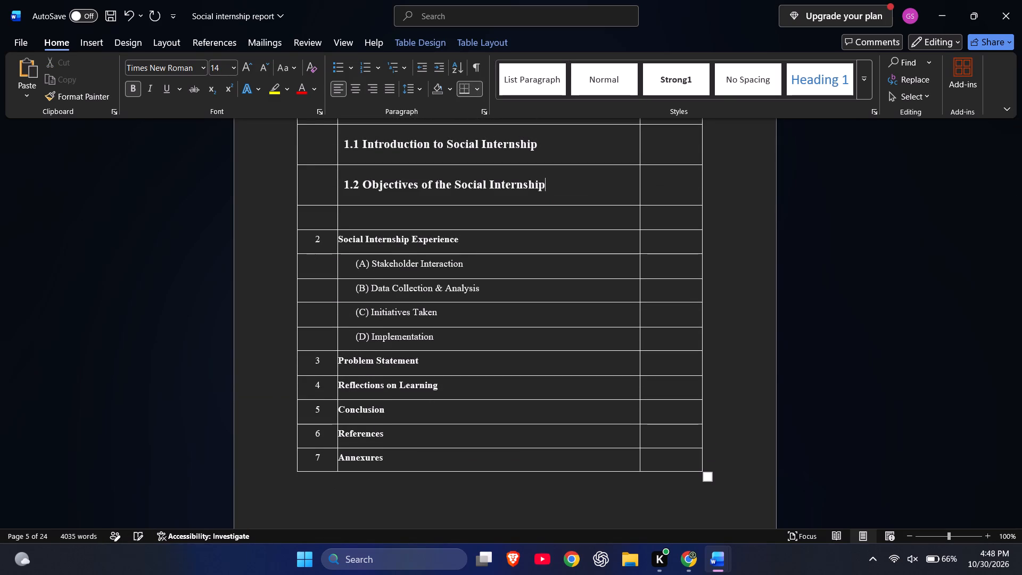
Look through Chapter 1 of the Social internship report for section headings after 1.2, checking against the INDEX table.
scroll(436, 316, "down", 3)
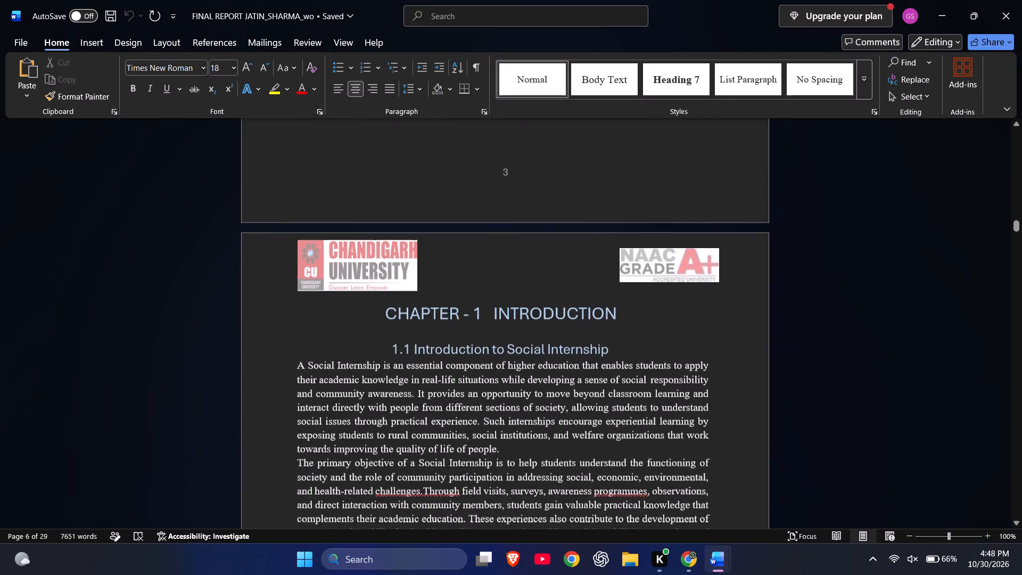
scroll(436, 316, "down", 2)
scroll(436, 316, "up", 2)
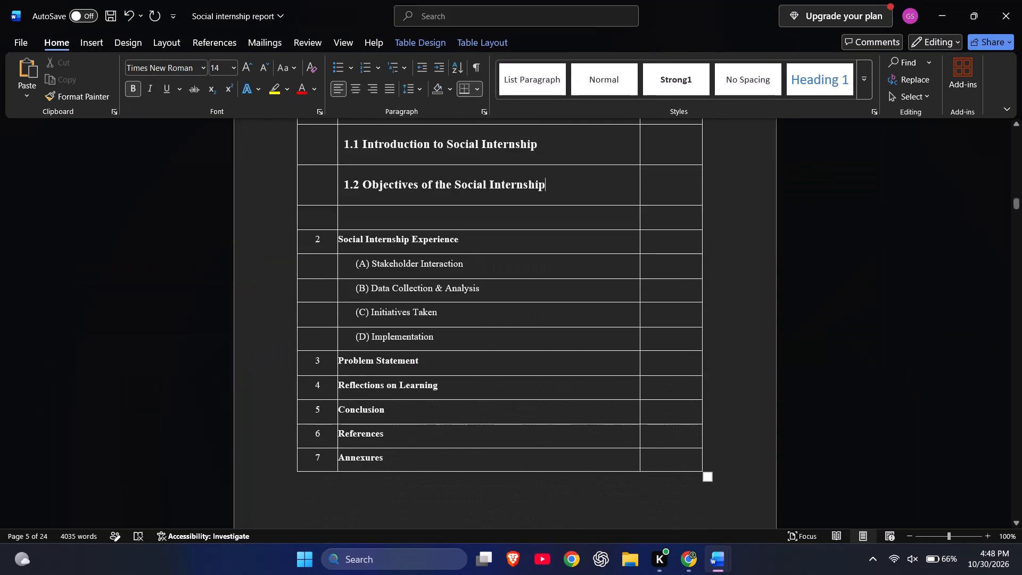
scroll(436, 316, "down", 9)
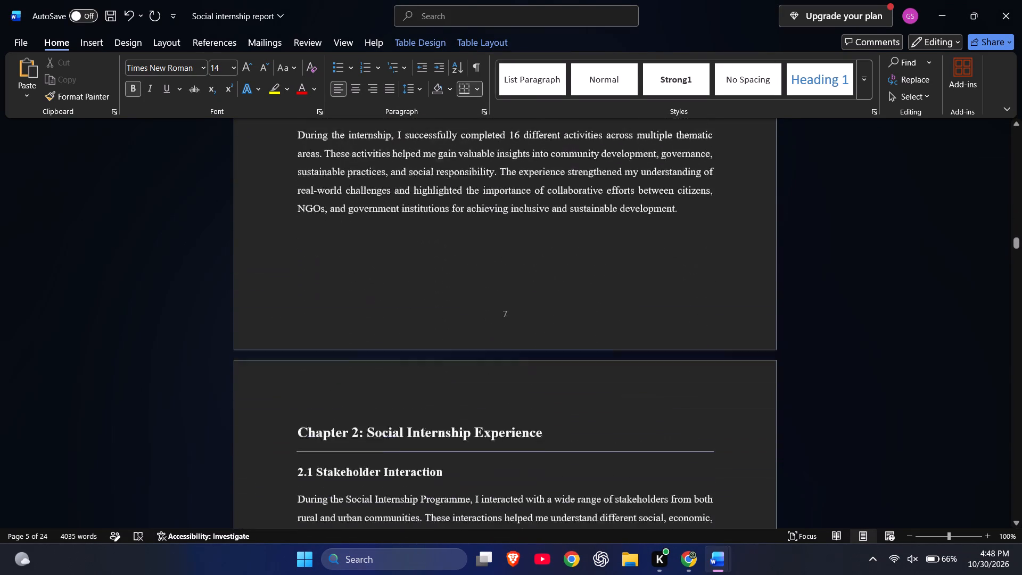
scroll(436, 316, "down", 1)
scroll(501, 278, "up", 2)
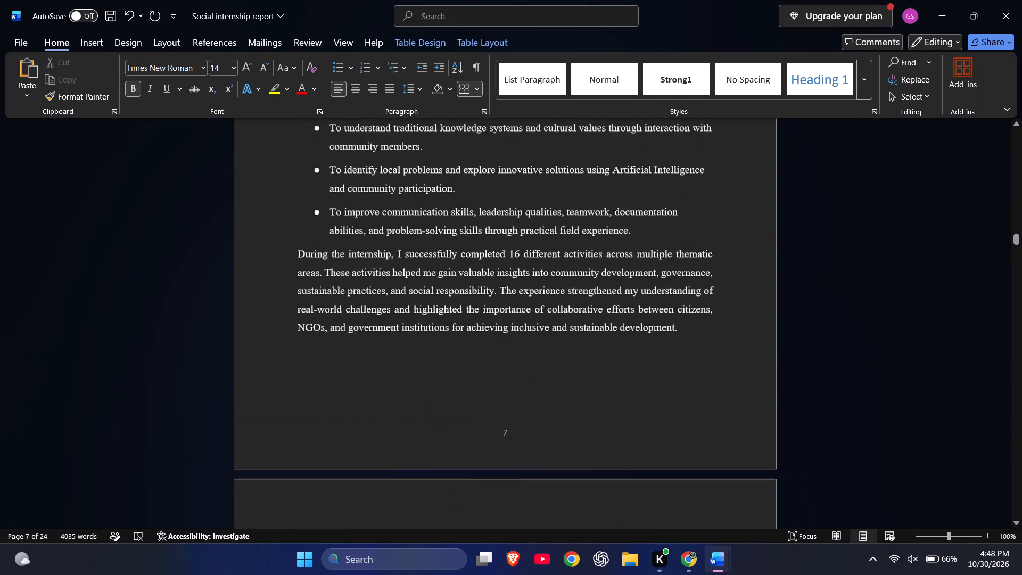
scroll(501, 278, "up", 7)
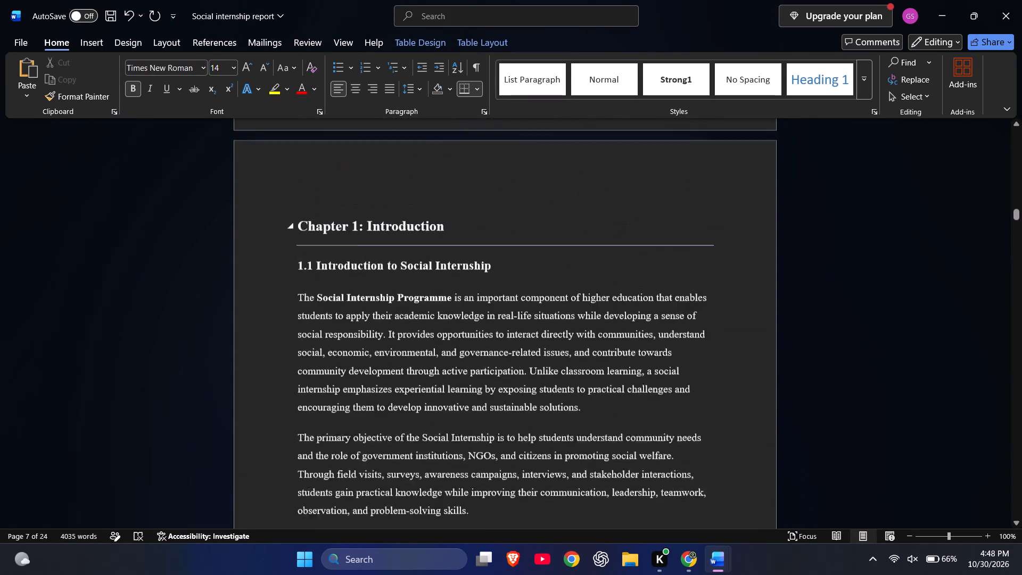
scroll(501, 278, "up", 5)
scroll(501, 278, "down", 1)
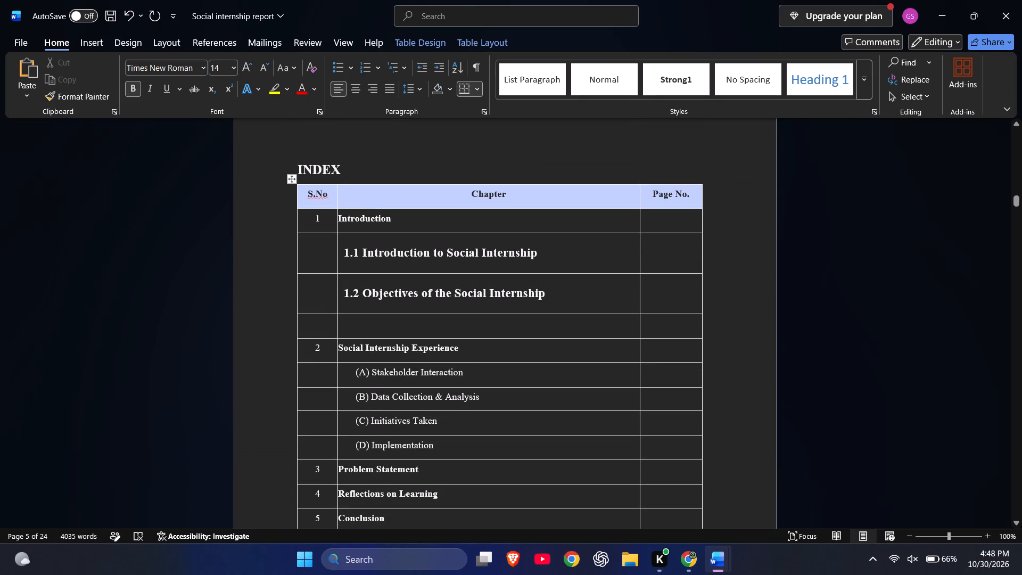
Set the font size of the 1.1 Introduction and 1.2 Objectives entries in the INDEX table to 11.
left_click_drag(460, 350, 391, 345)
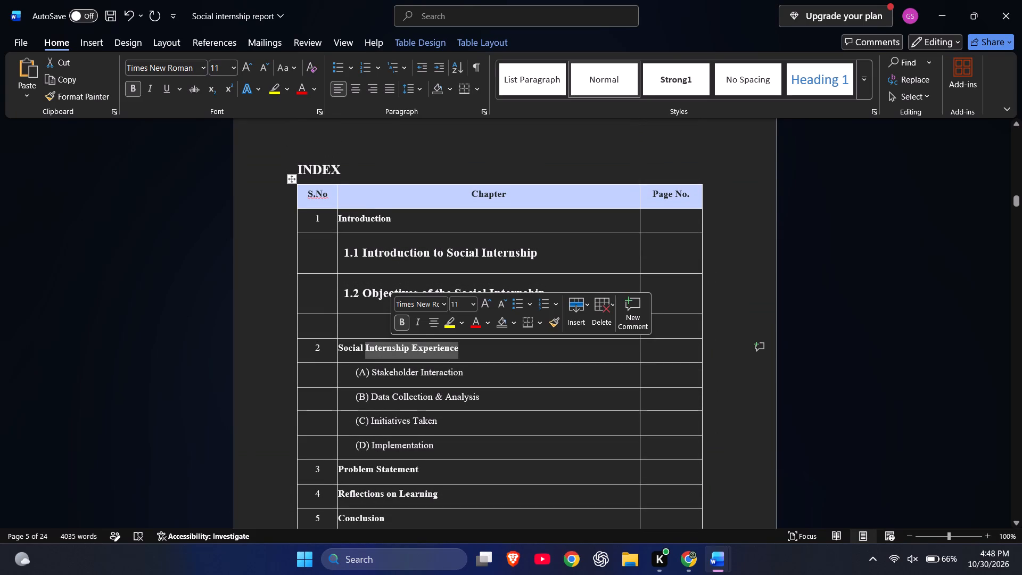
left_click(553, 254)
left_click_drag(553, 254, 336, 245)
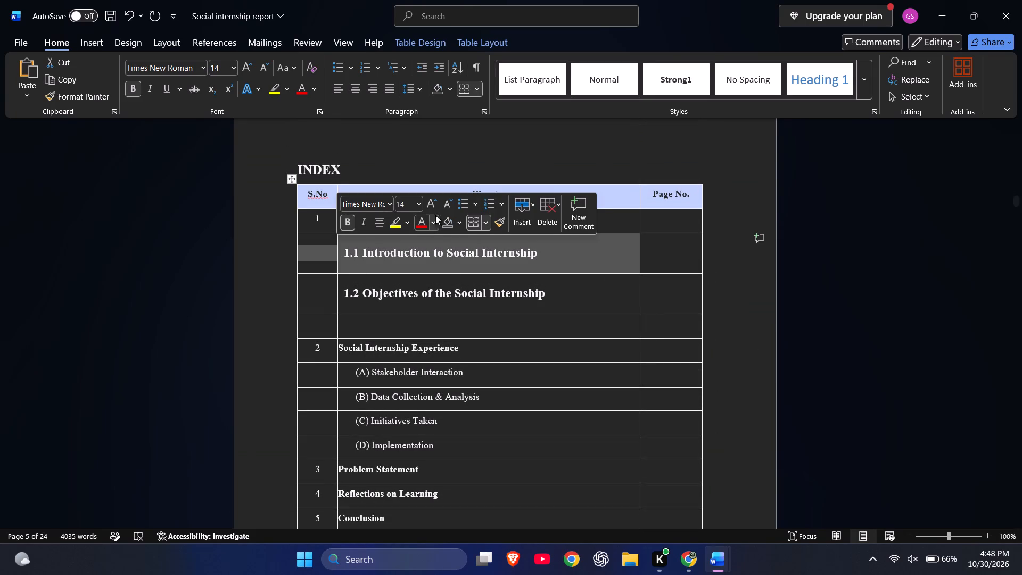
left_click(420, 203)
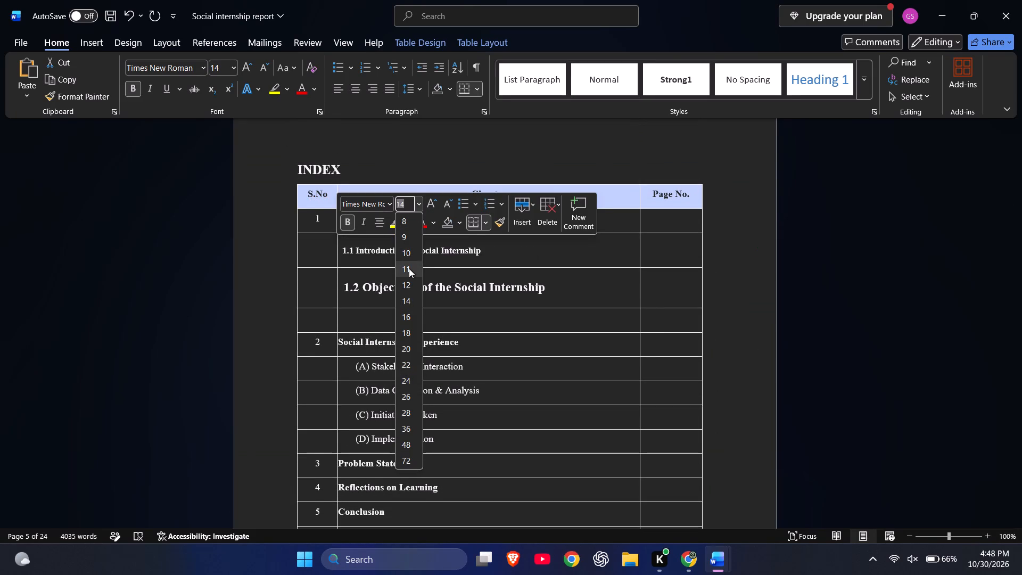
left_click(409, 268)
left_click(547, 291)
left_click_drag(547, 291, 380, 286)
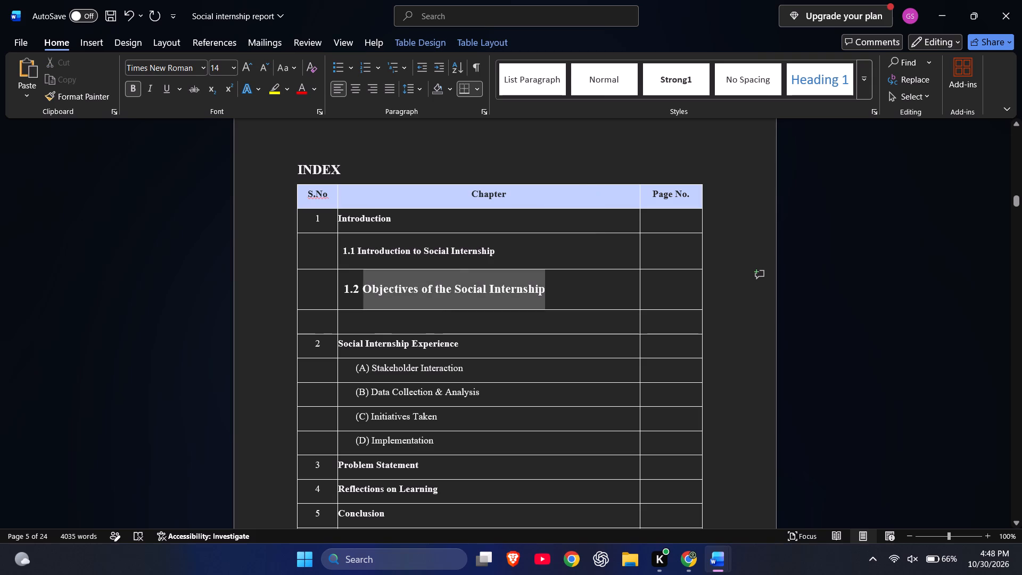
left_click_drag(380, 286, 339, 287)
left_click(416, 249)
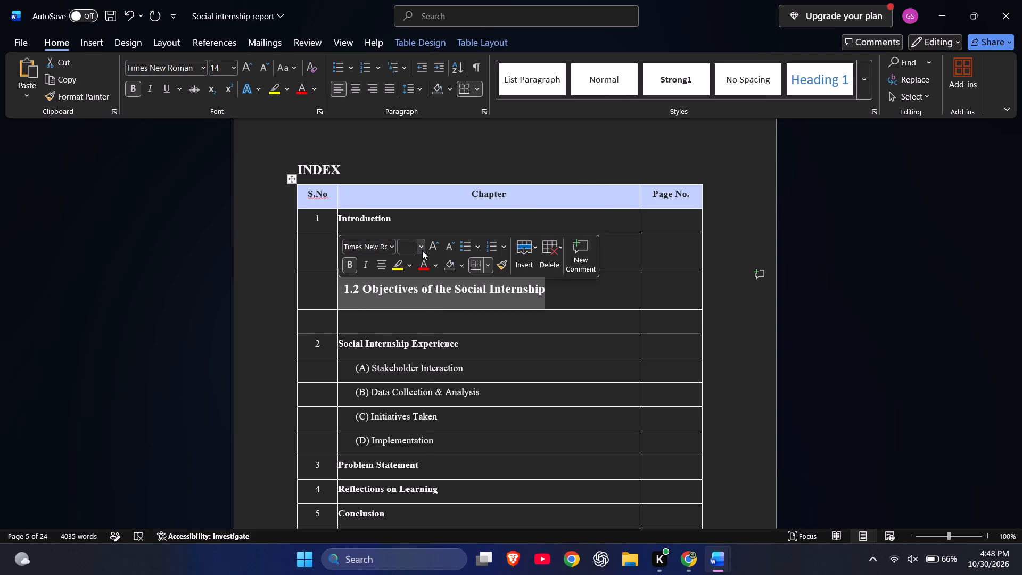
left_click(424, 249)
left_click(412, 317)
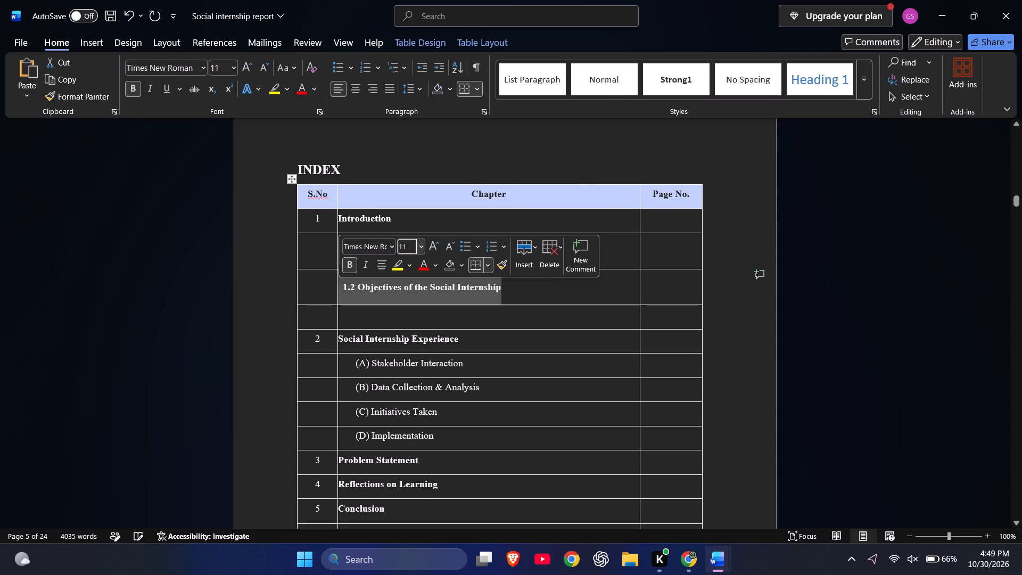
left_click(813, 324)
Delete the leftover blank row between the 1.2 entry and Social Internship Experience in the INDEX table.
double_click(611, 314)
left_click_drag(611, 314, 318, 310)
left_click_drag(318, 310, 693, 318)
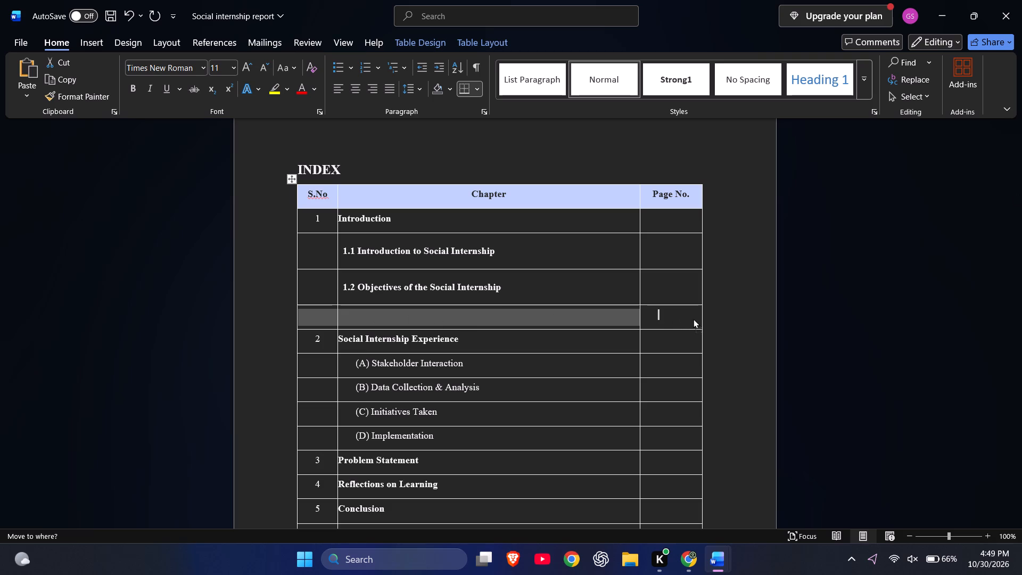
left_click_drag(693, 318, 679, 318)
double_click(679, 318)
left_click_drag(679, 318, 547, 321)
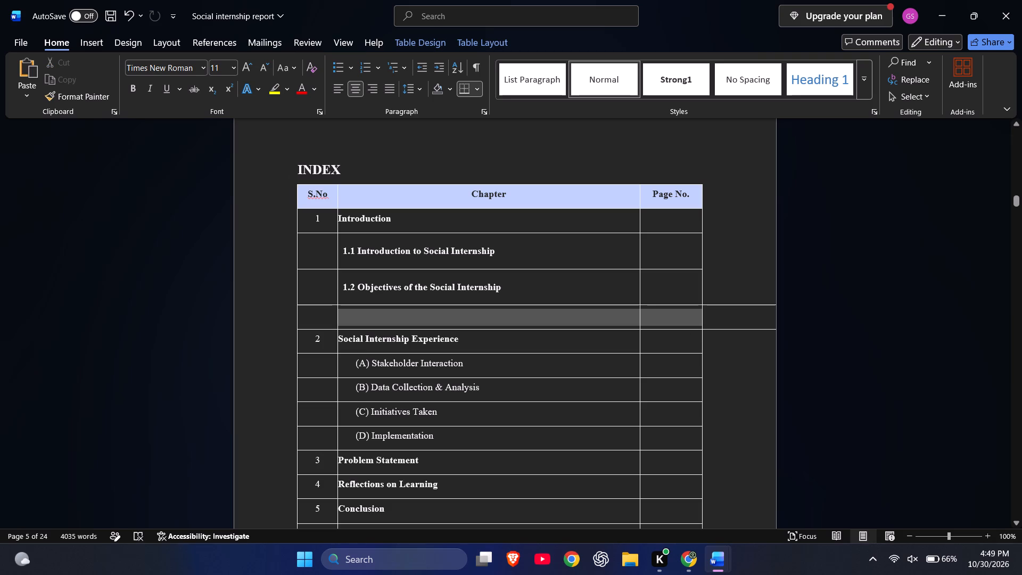
left_click_drag(547, 321, 301, 318)
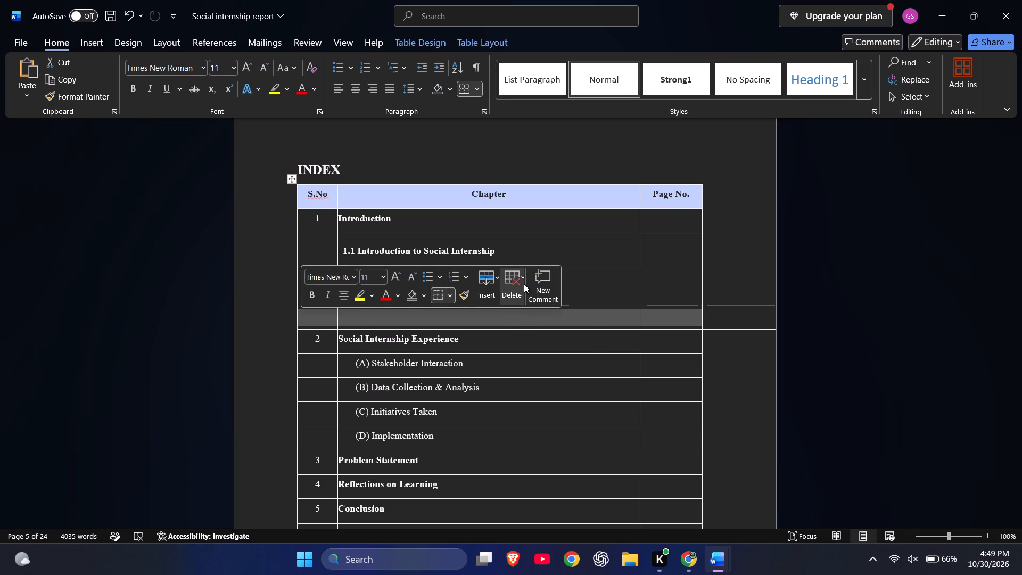
left_click(524, 280)
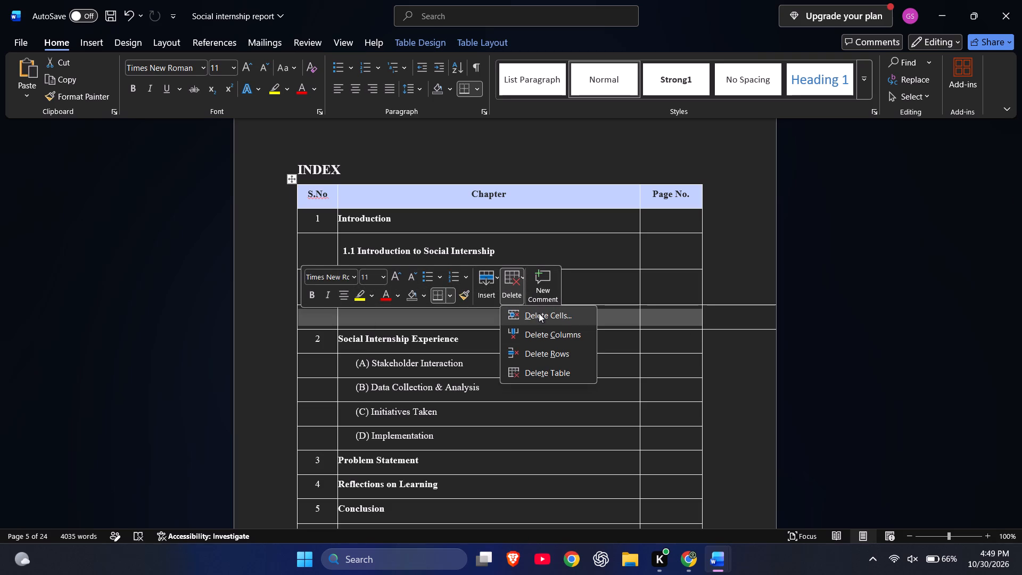
left_click(539, 354)
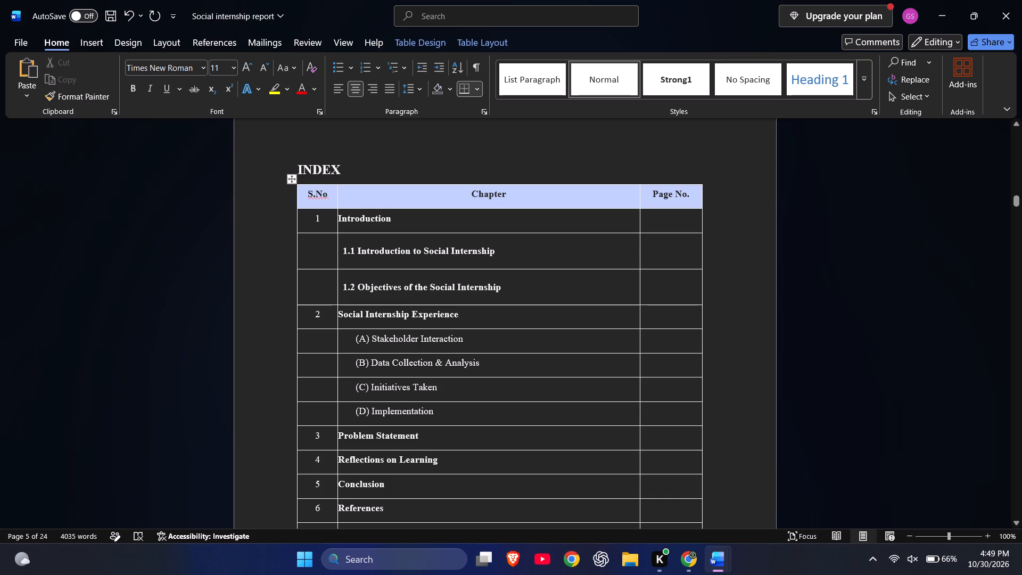
Examine the section headings of Chapter 2: Social Internship Experience and Chapter 3: Problem Statement in the report body.
scroll(698, 319, "down", 1)
scroll(616, 315, "down", 1)
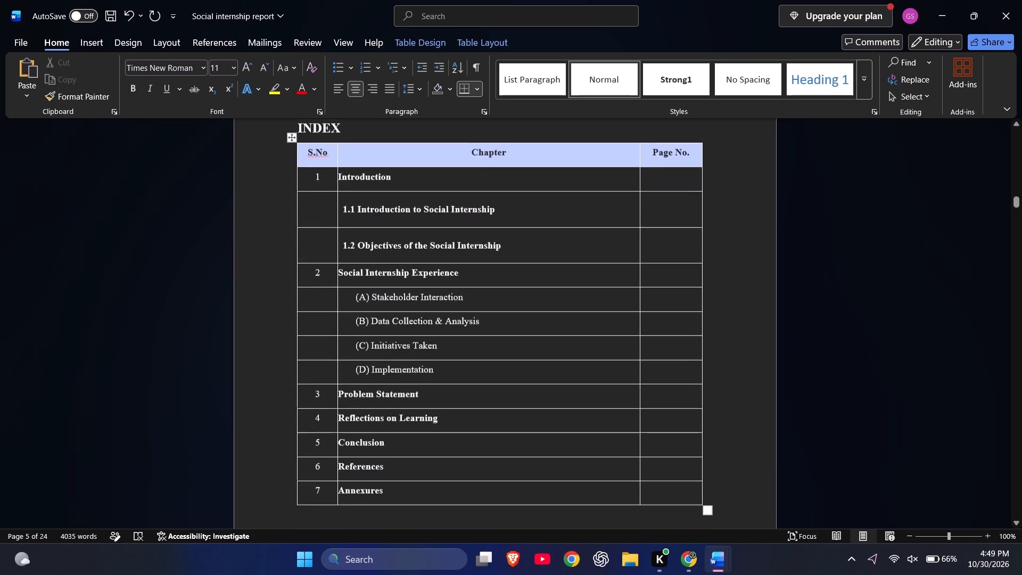
scroll(616, 315, "down", 6)
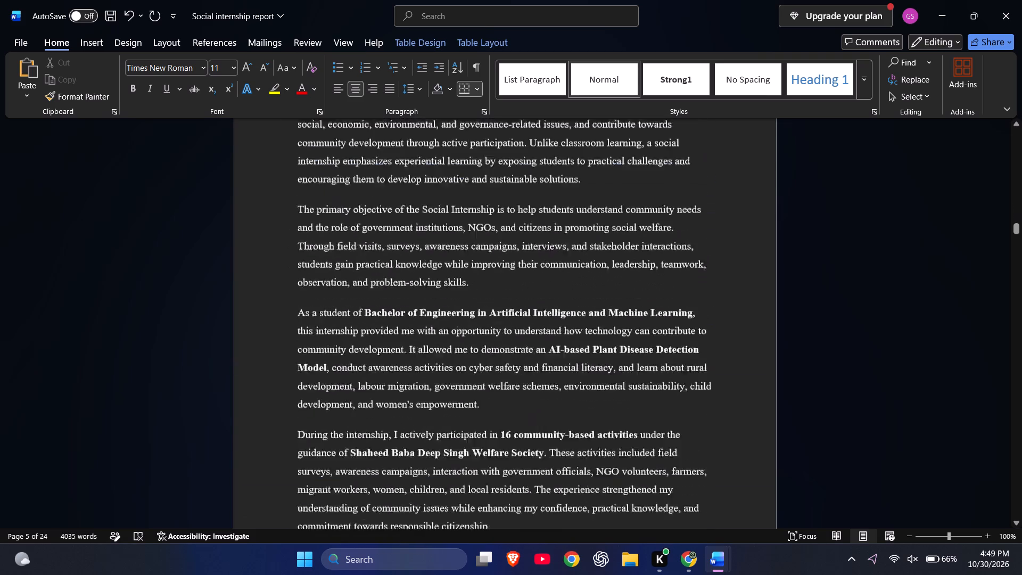
scroll(616, 315, "right", 1)
scroll(616, 315, "down", 1)
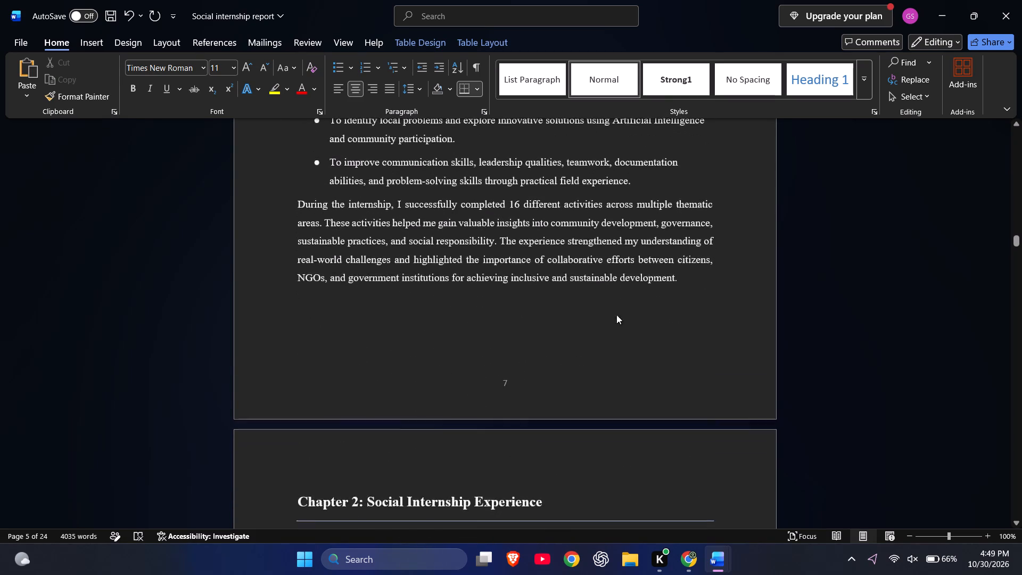
scroll(616, 315, "down", 1)
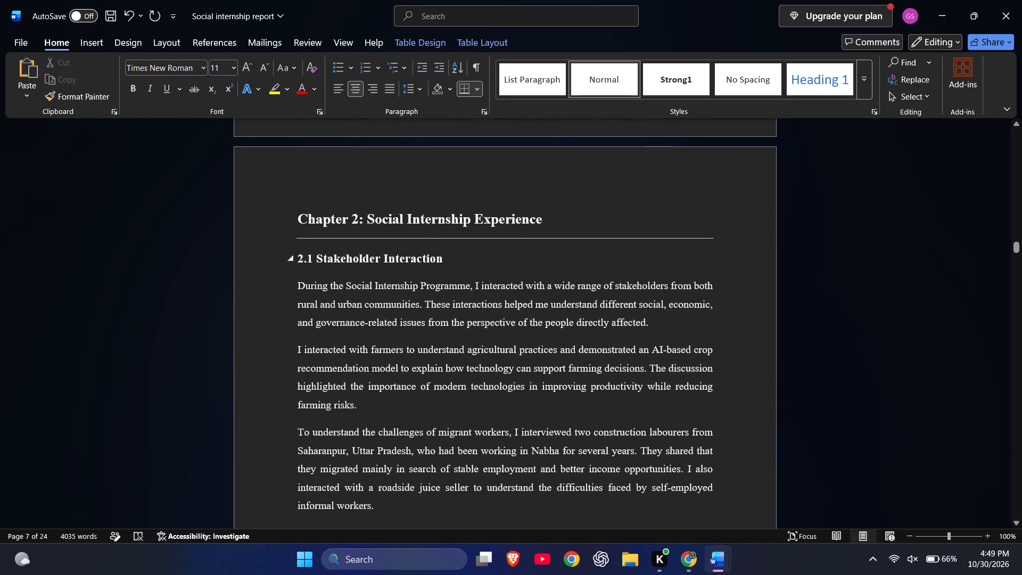
scroll(459, 265, "down", 4)
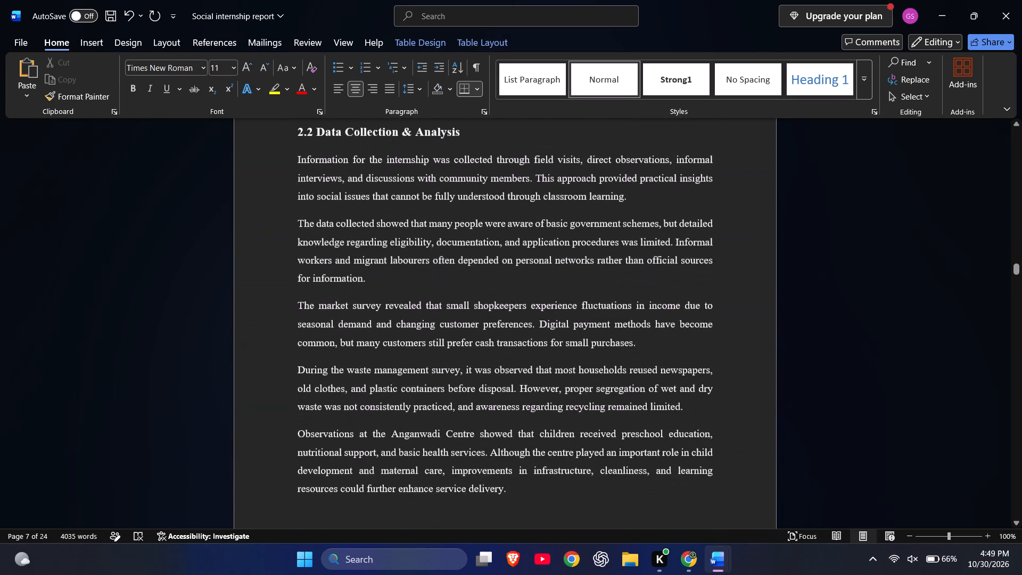
scroll(459, 265, "down", 4)
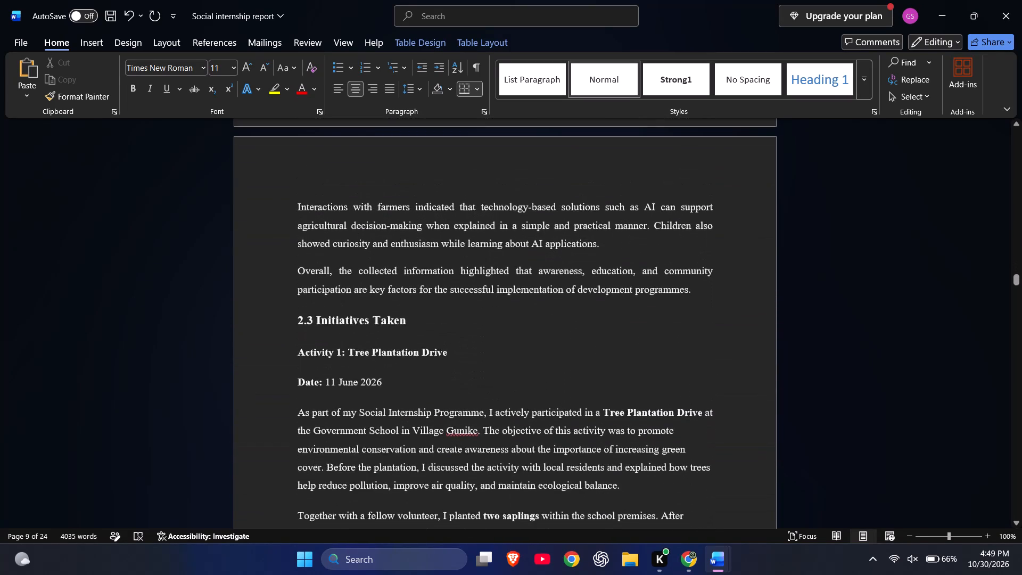
scroll(459, 265, "down", 1)
scroll(459, 265, "up", 2)
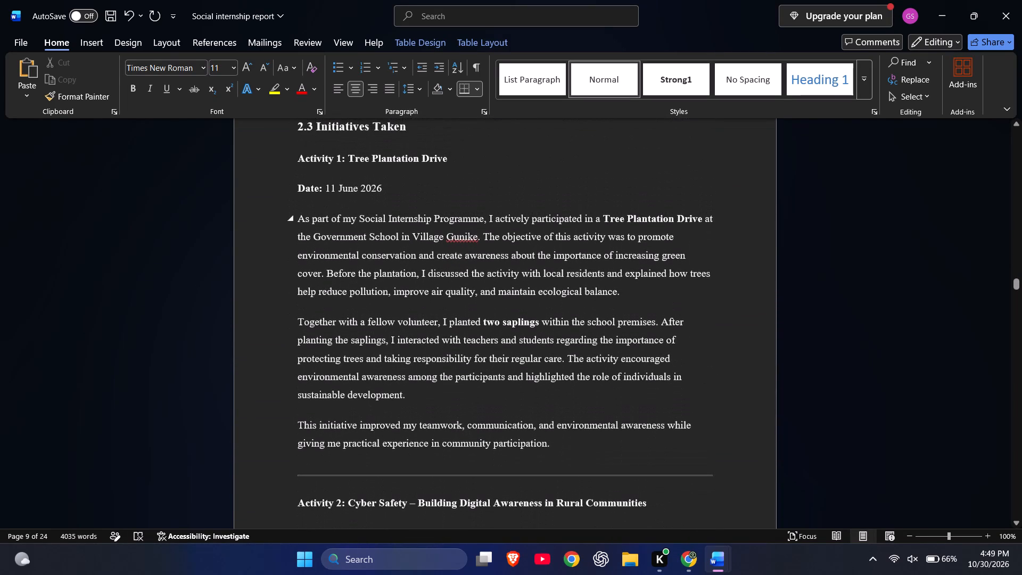
scroll(459, 265, "down", 5)
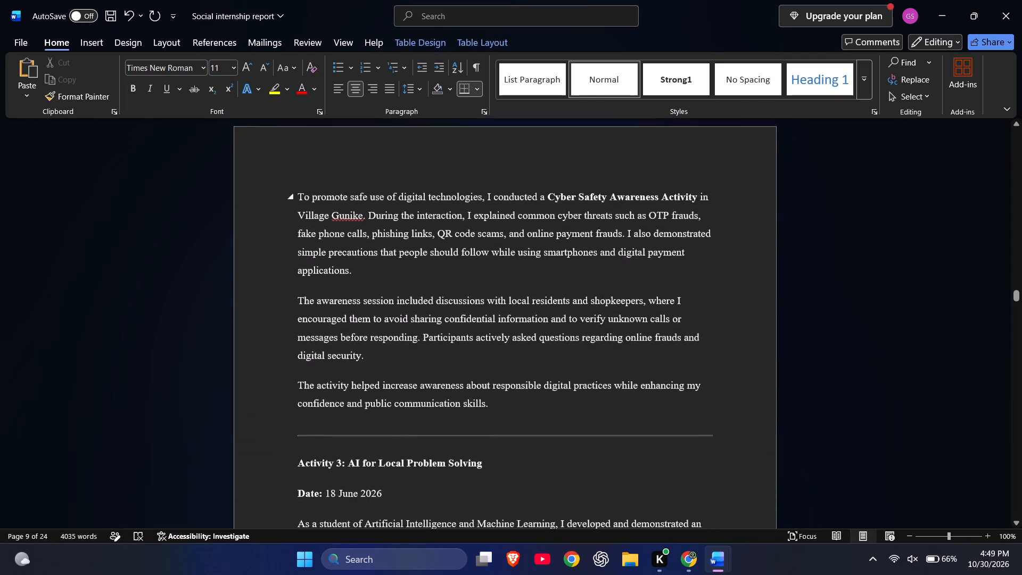
scroll(459, 265, "down", 3)
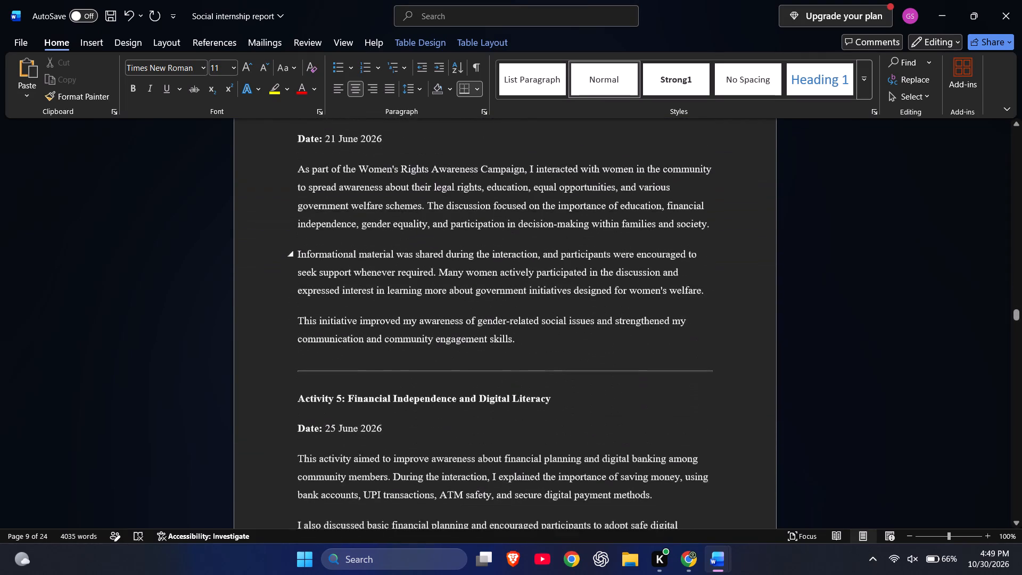
scroll(459, 265, "down", 4)
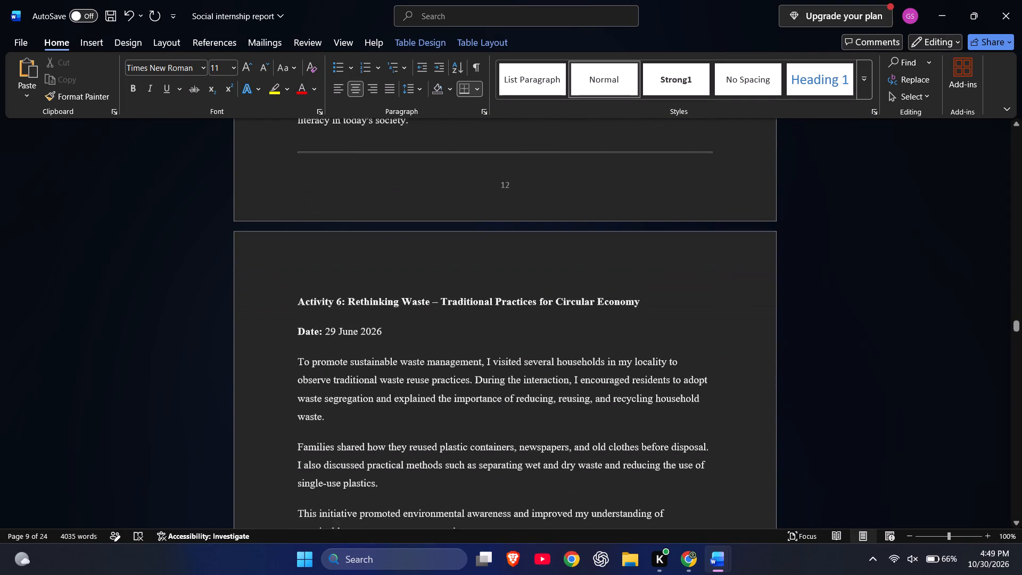
scroll(459, 265, "down", 6)
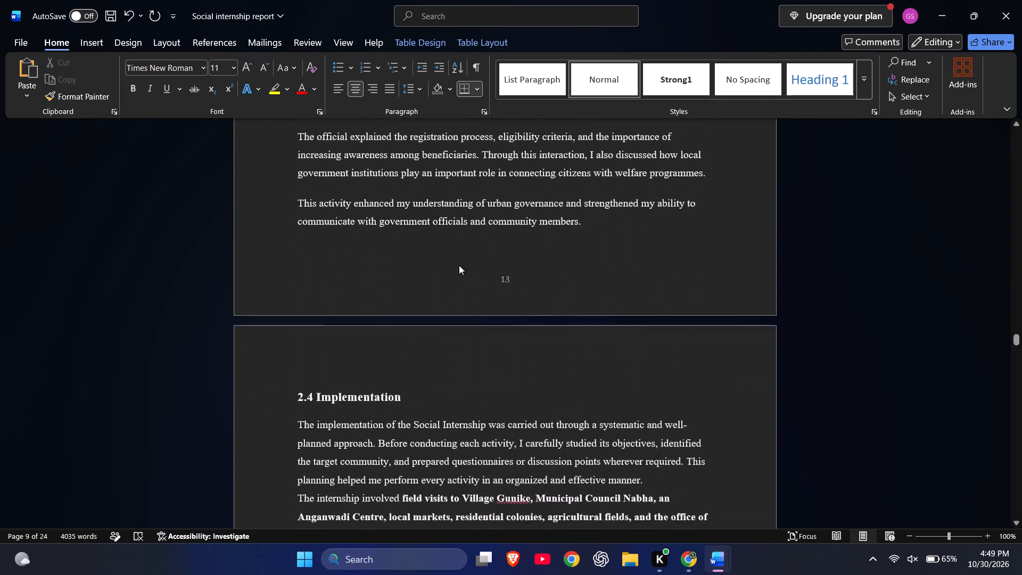
scroll(459, 265, "down", 6)
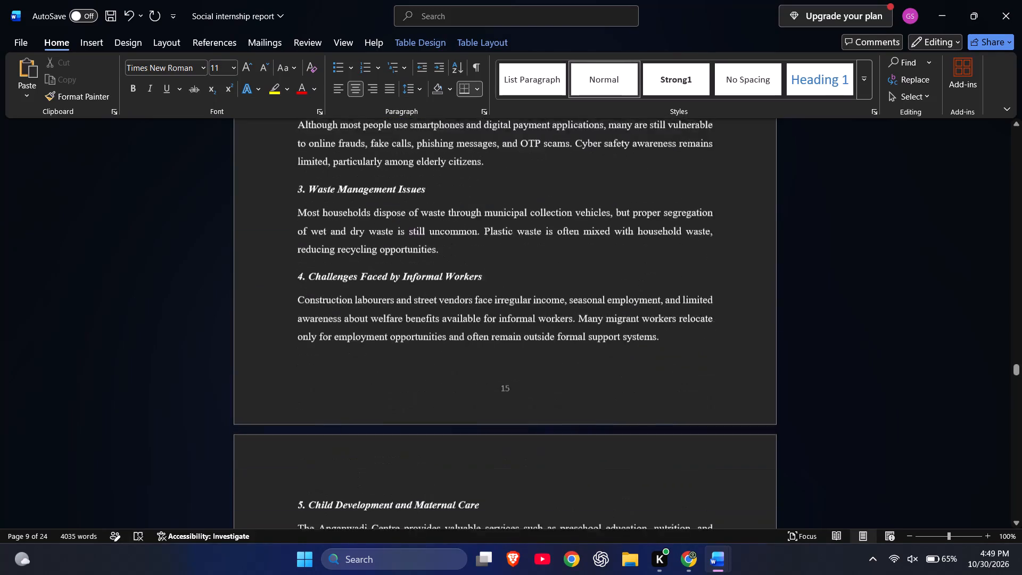
scroll(459, 265, "up", 5)
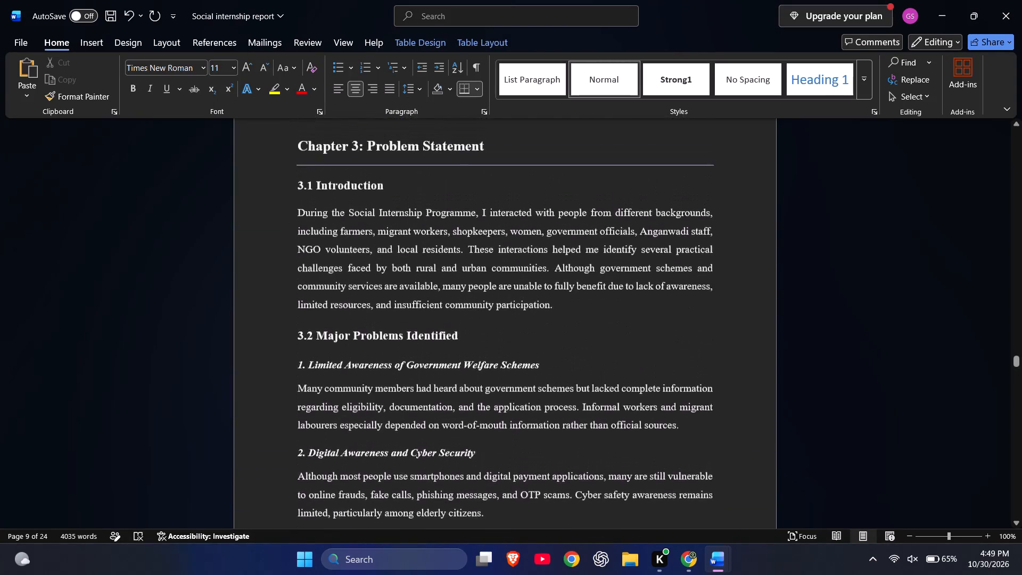
Return to the INDEX table and review its chapter and section entries against the headings in the body.
scroll(459, 265, "up", 17)
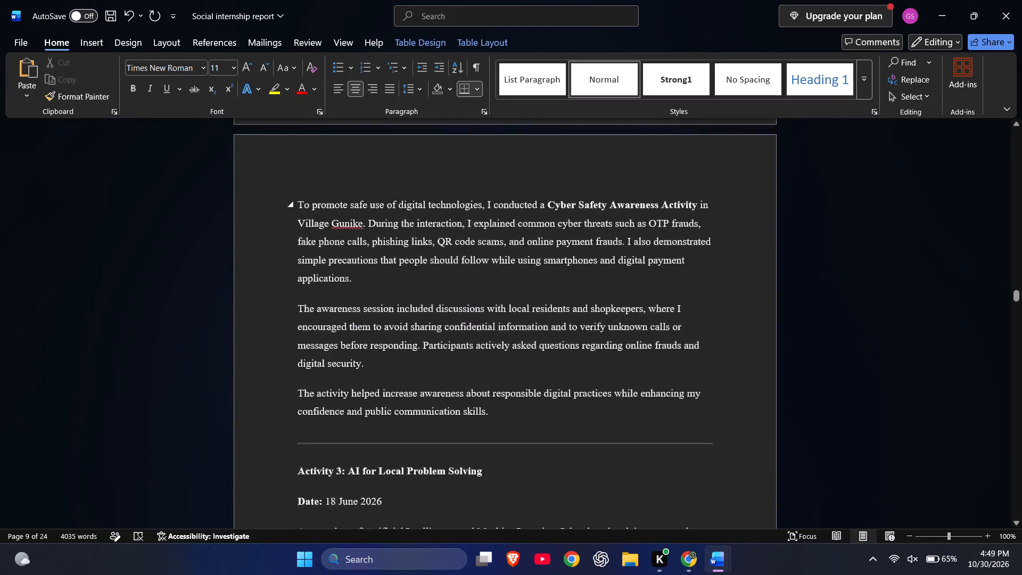
scroll(459, 265, "up", 8)
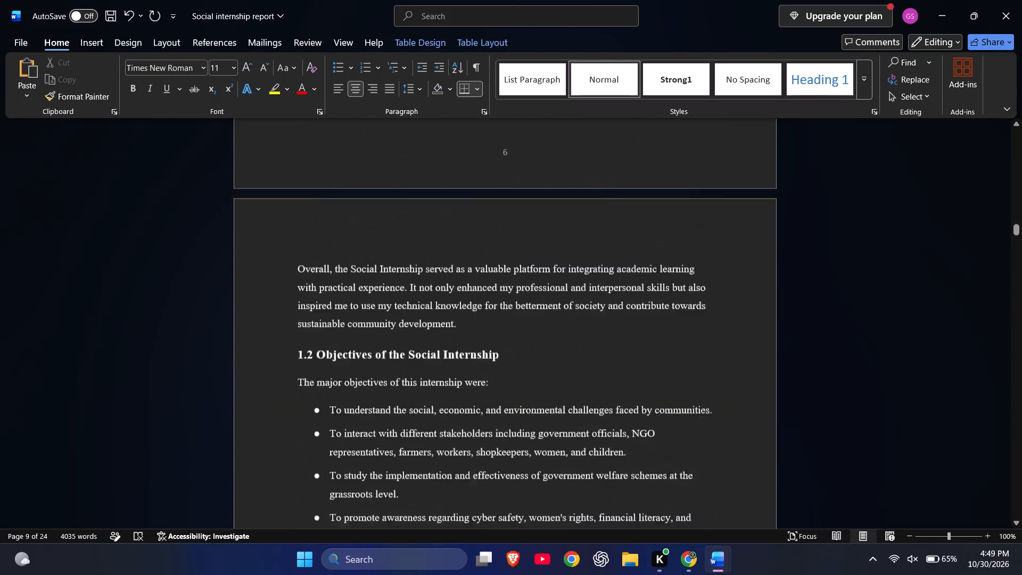
scroll(459, 265, "up", 4)
scroll(459, 265, "down", 6)
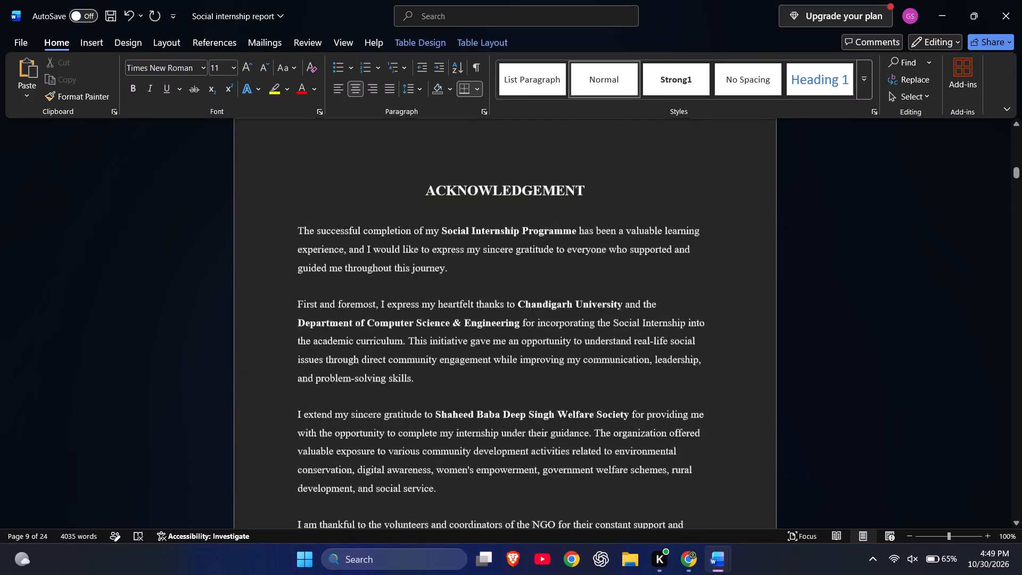
scroll(459, 265, "down", 5)
scroll(424, 265, "up", 2)
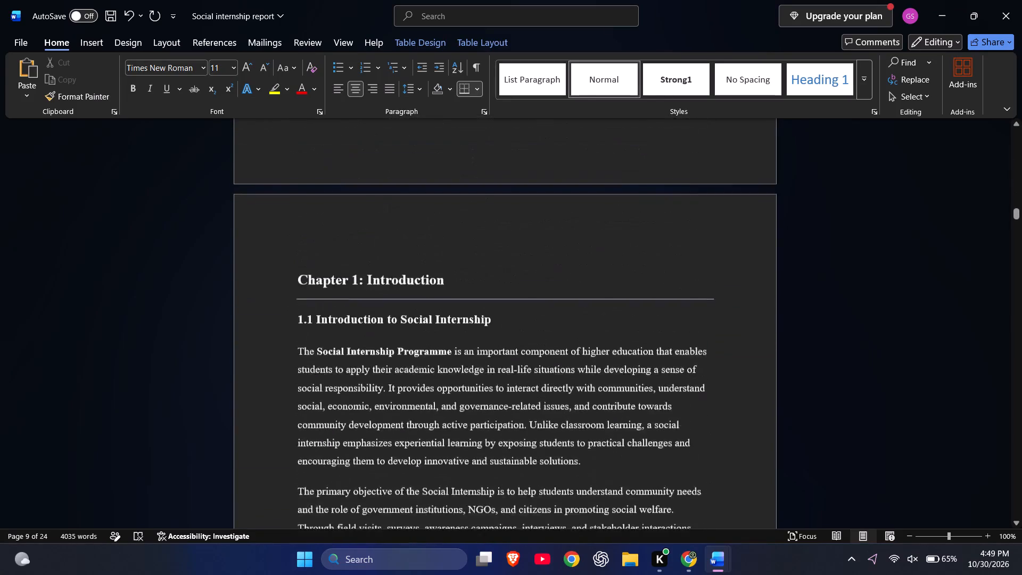
scroll(424, 265, "up", 2)
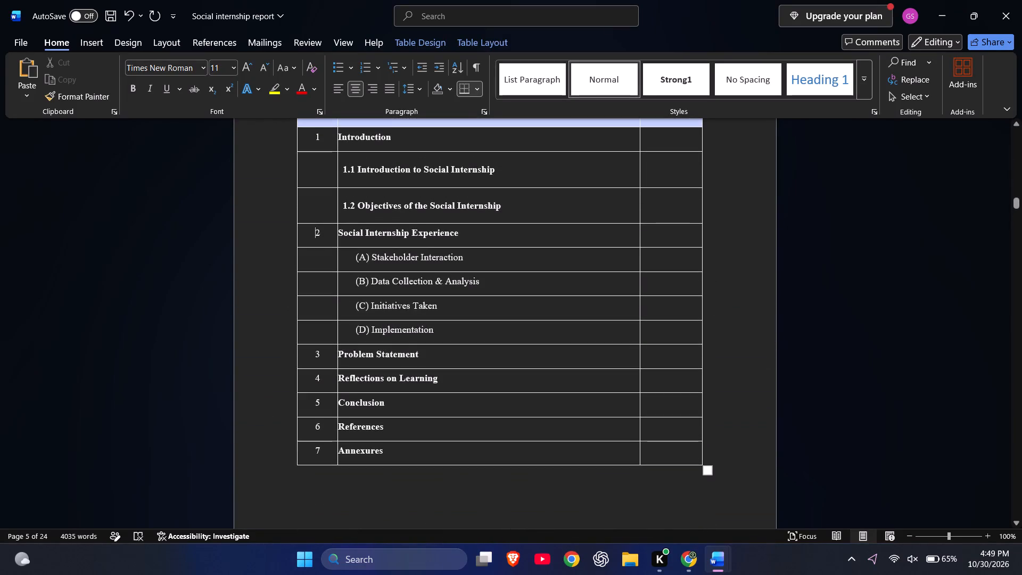
Renumber the Stakeholder Interaction and Data Collection & Analysis entries in the INDEX table as 2.1 and 2.2.
left_click(369, 259)
key("BackSpace")
key("BackSpace")
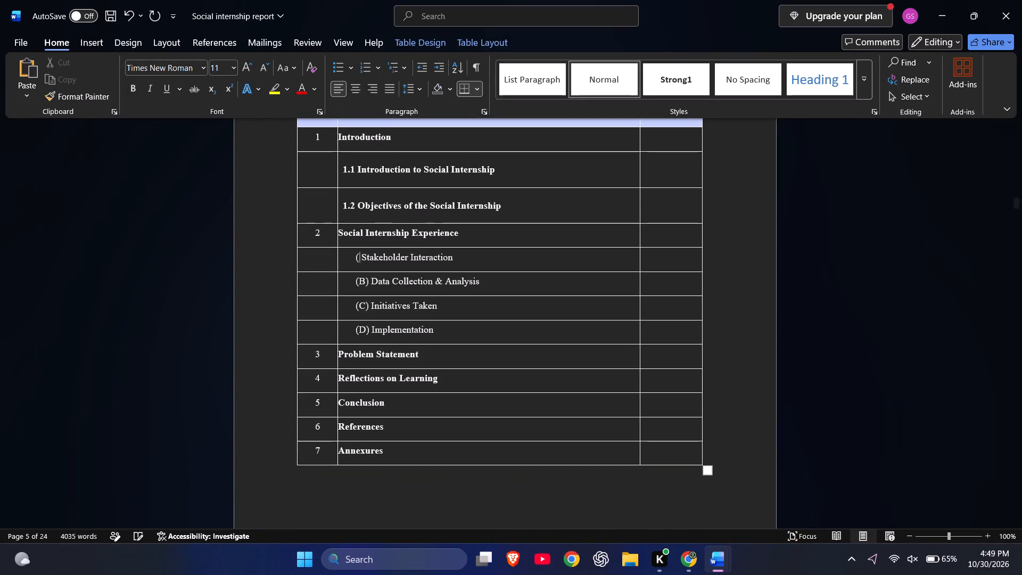
key("BackSpace")
type("2.1")
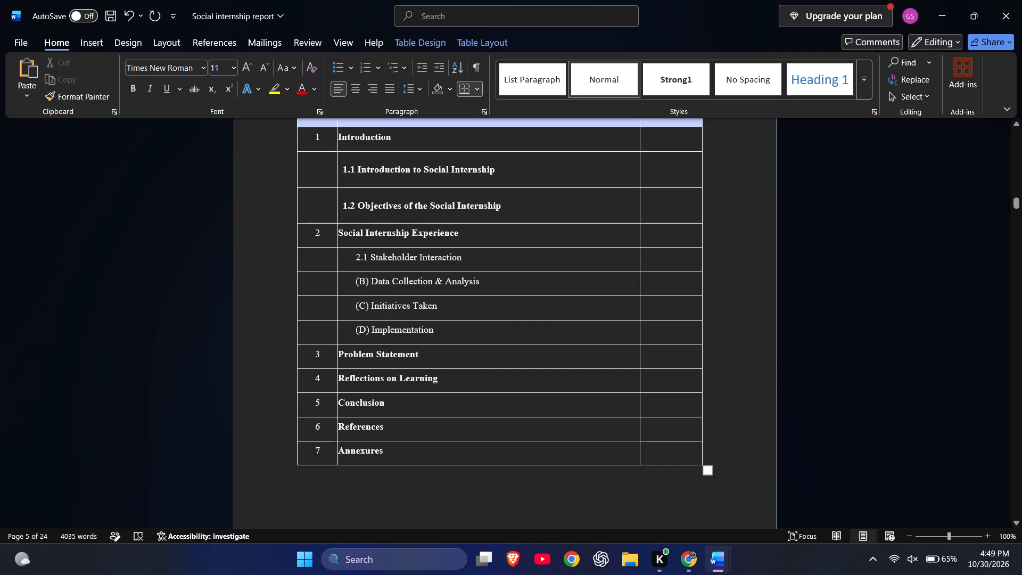
left_click(368, 283)
key("BackSpace")
key("BackSpace")
key("BackSpace")
type("2.2")
Renumber the Initiatives Taken and Implementation entries in the INDEX table as 2.3 and 2.4.
left_click(370, 306)
key("BackSpace")
key("BackSpace")
key("BackSpace")
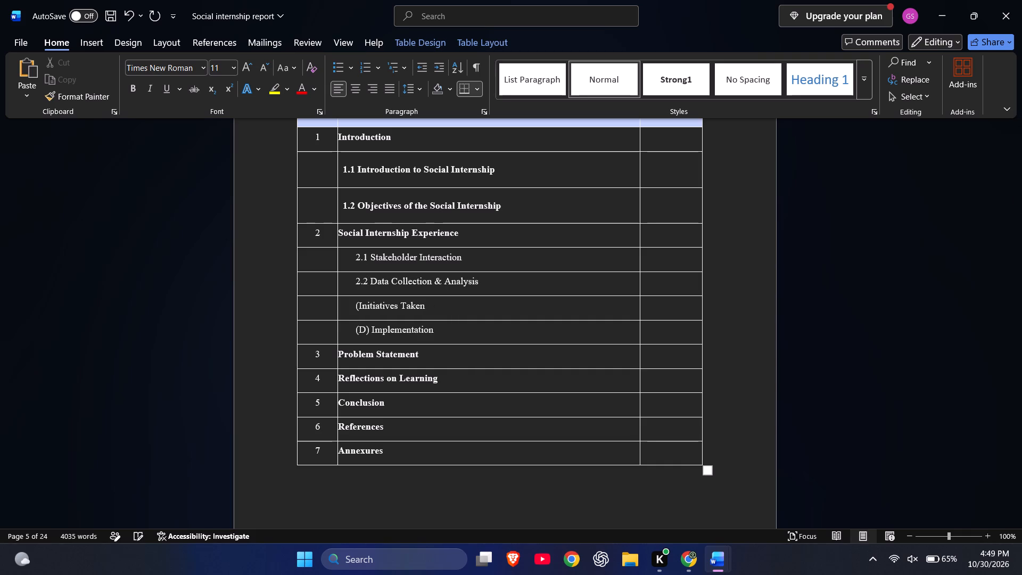
key("BackSpace")
type("2.3")
key("space")
left_click(369, 330)
key("BackSpace")
key("BackSpace")
key("BackSpace")
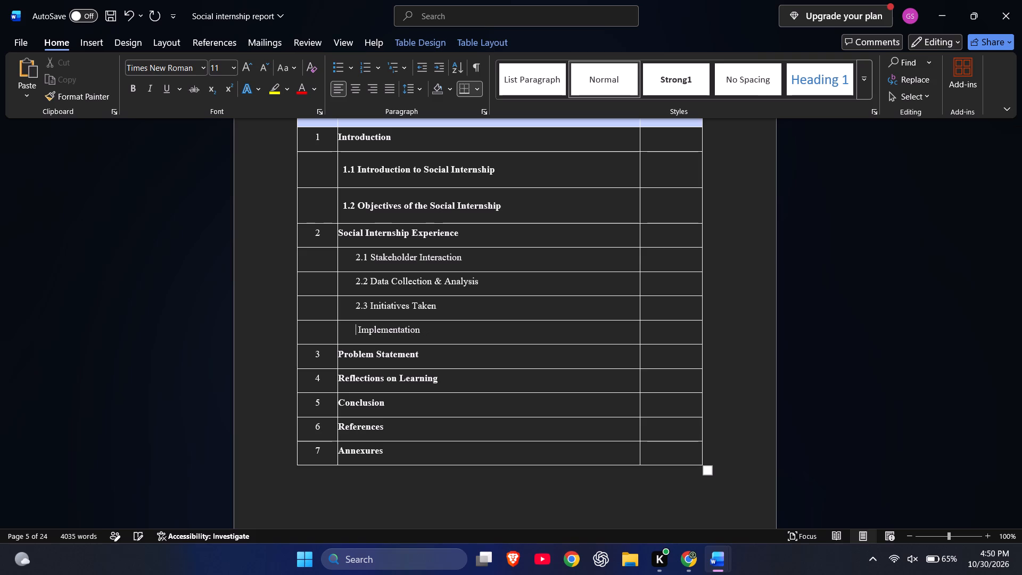
type("2.4")
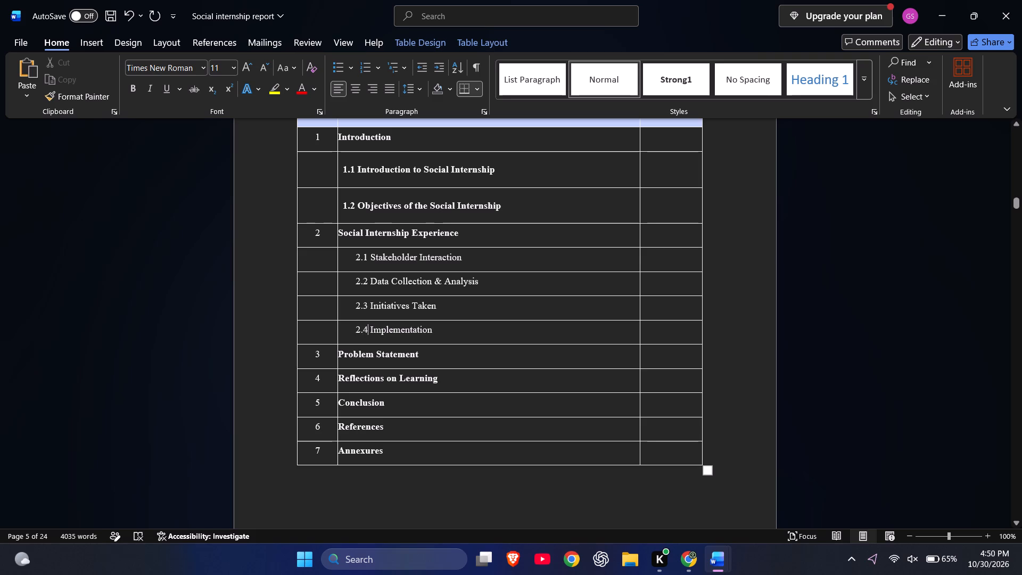
Insert a blank row below the Problem Statement entry in the INDEX table.
scroll(374, 348, "down", 1)
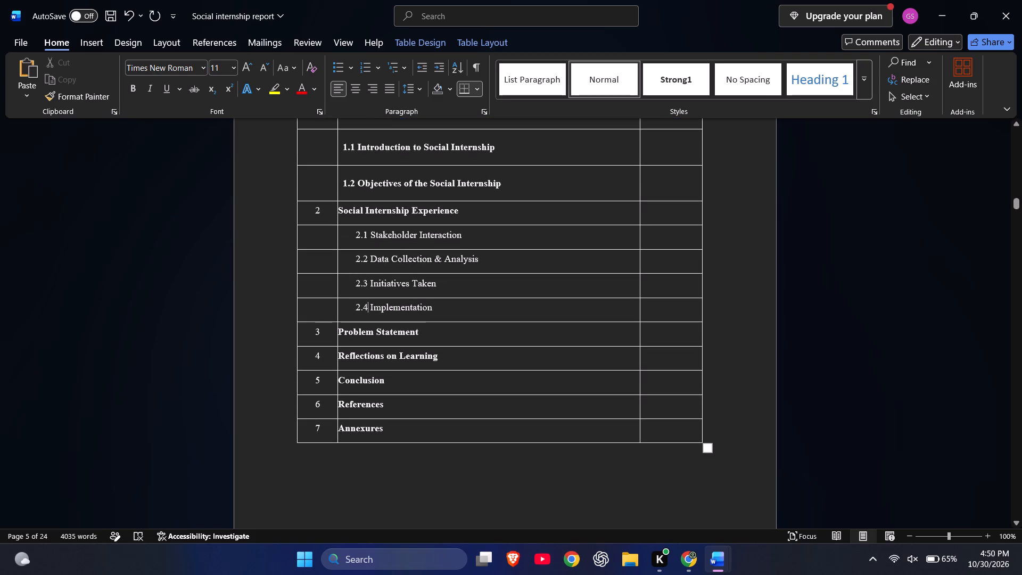
left_click_drag(664, 339, 318, 320)
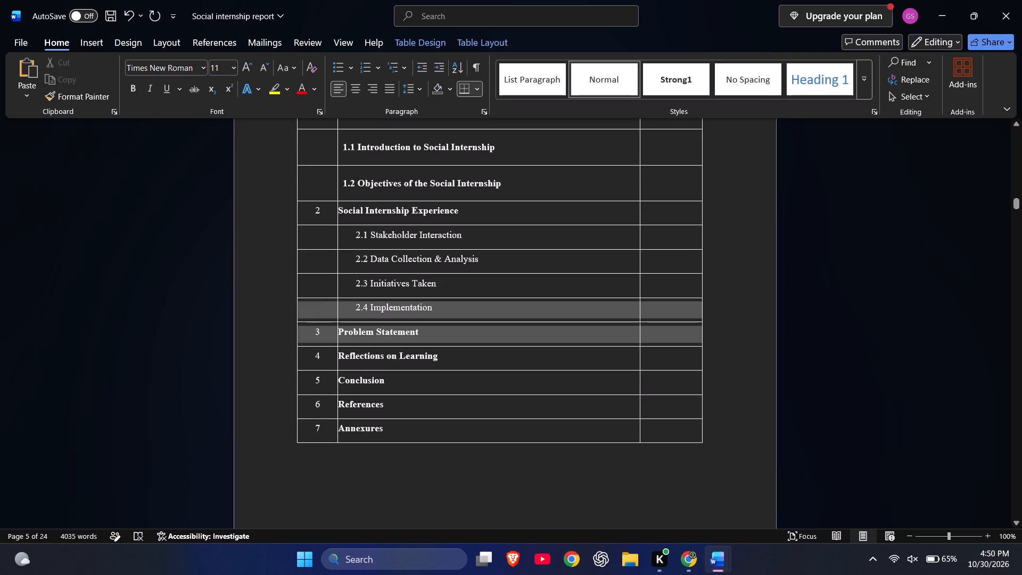
left_click_drag(318, 320, 307, 331)
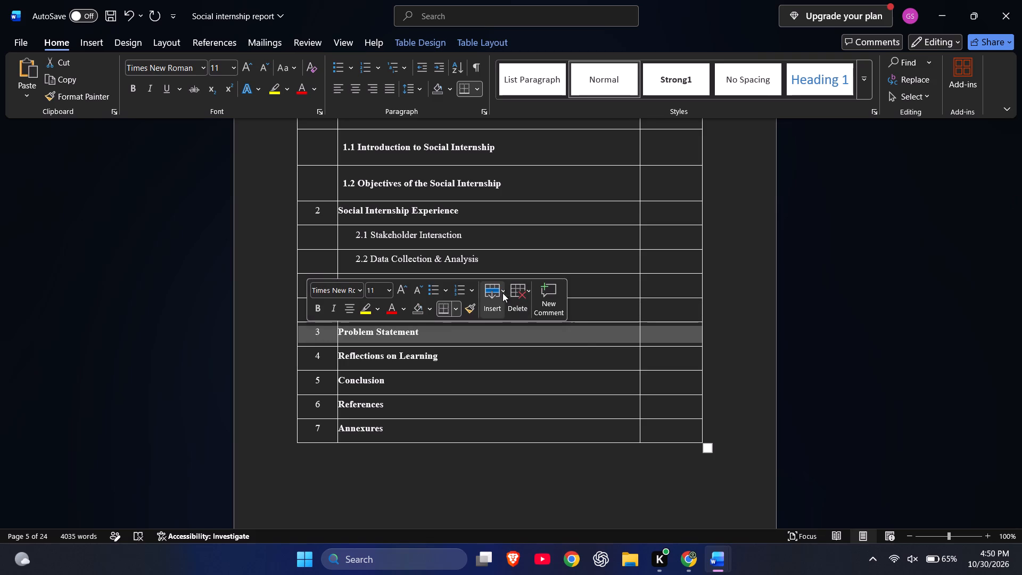
left_click(501, 290)
left_click(530, 346)
left_click(777, 295)
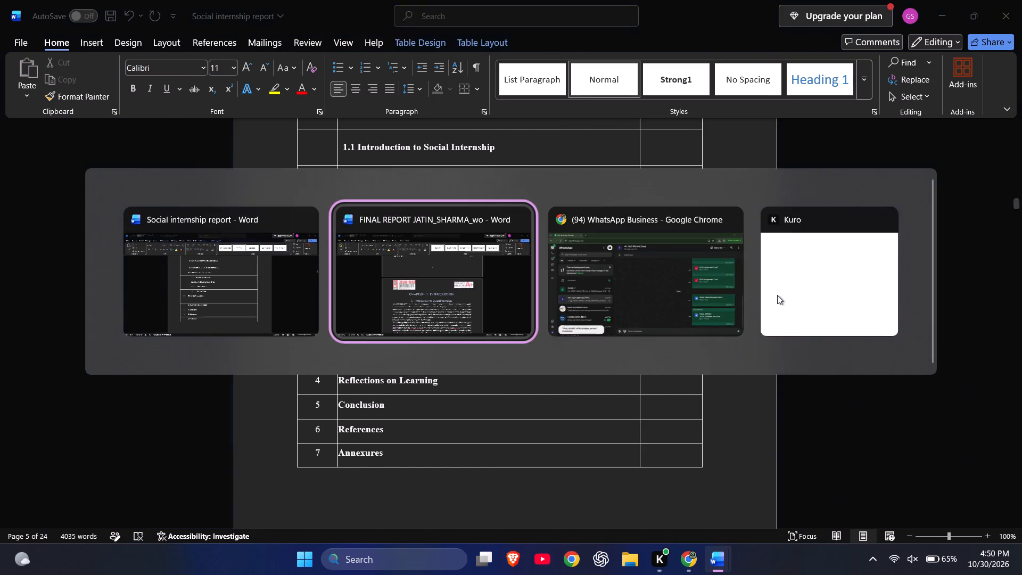
Examine the section headings of Chapter 3: Problem Statement in the body of the Social internship report.
scroll(630, 319, "down", 11)
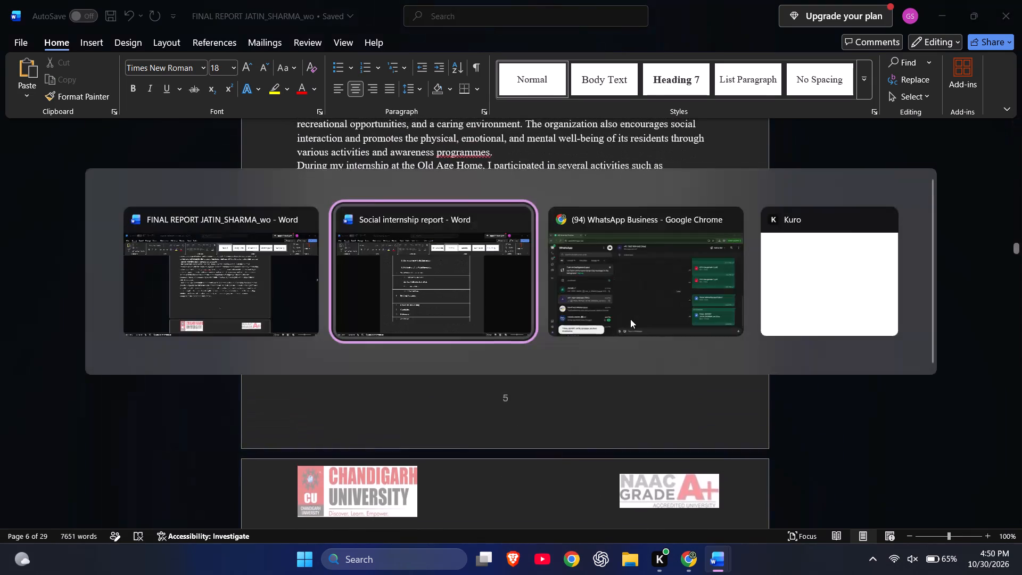
scroll(630, 319, "down", 20)
scroll(630, 319, "down", 2)
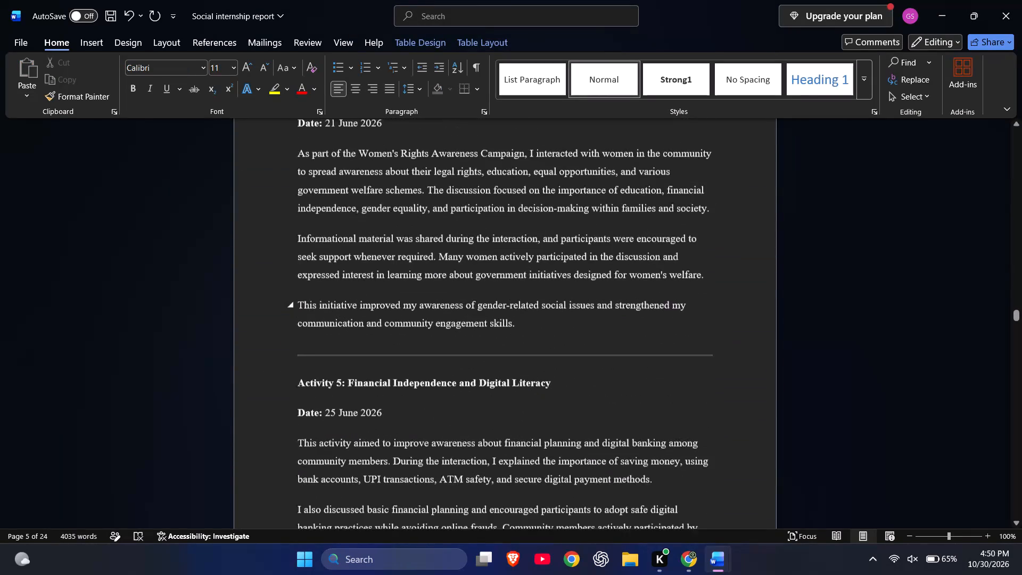
scroll(630, 319, "down", 10)
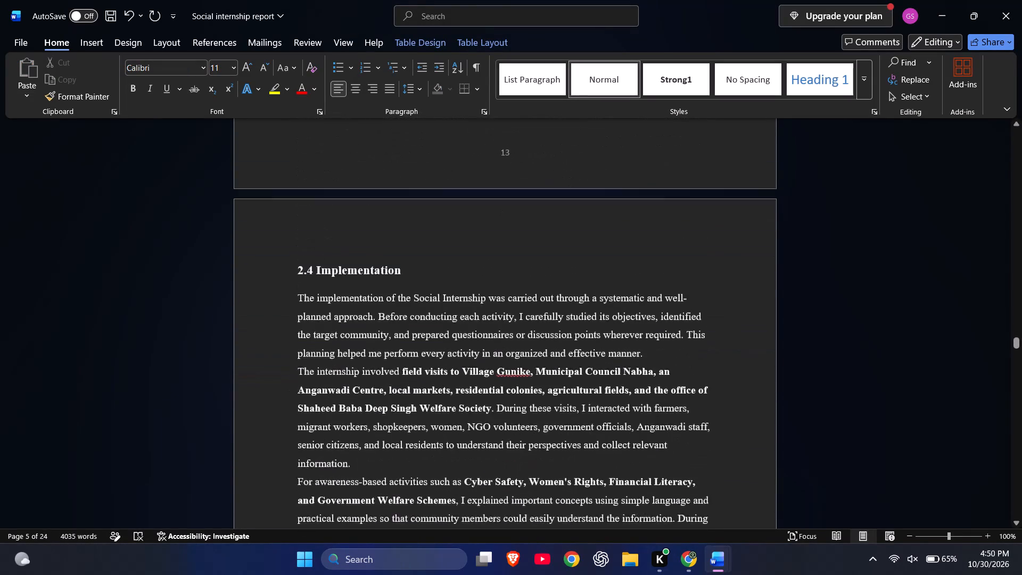
scroll(630, 319, "down", 6)
scroll(630, 319, "up", 1)
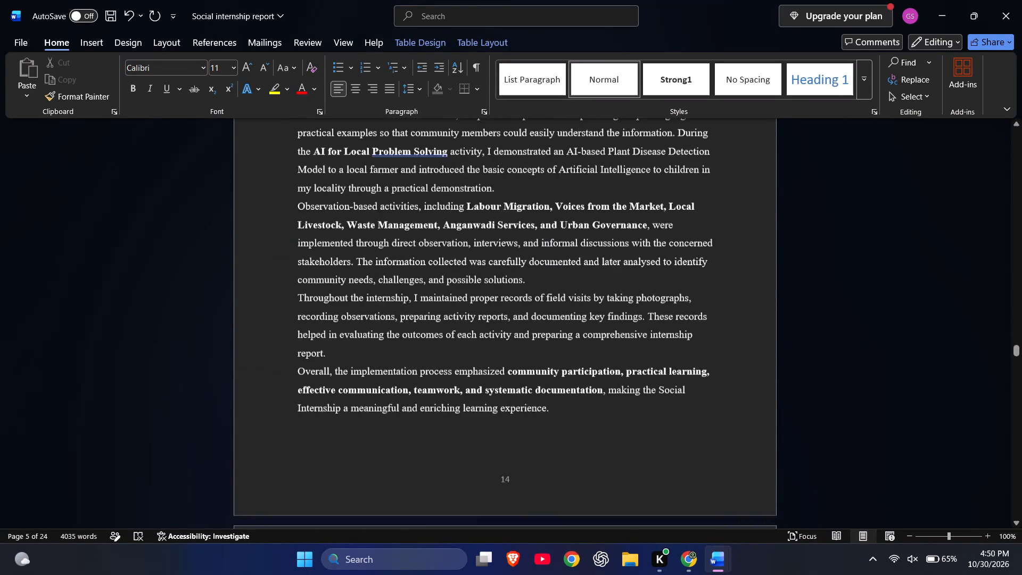
scroll(630, 319, "down", 4)
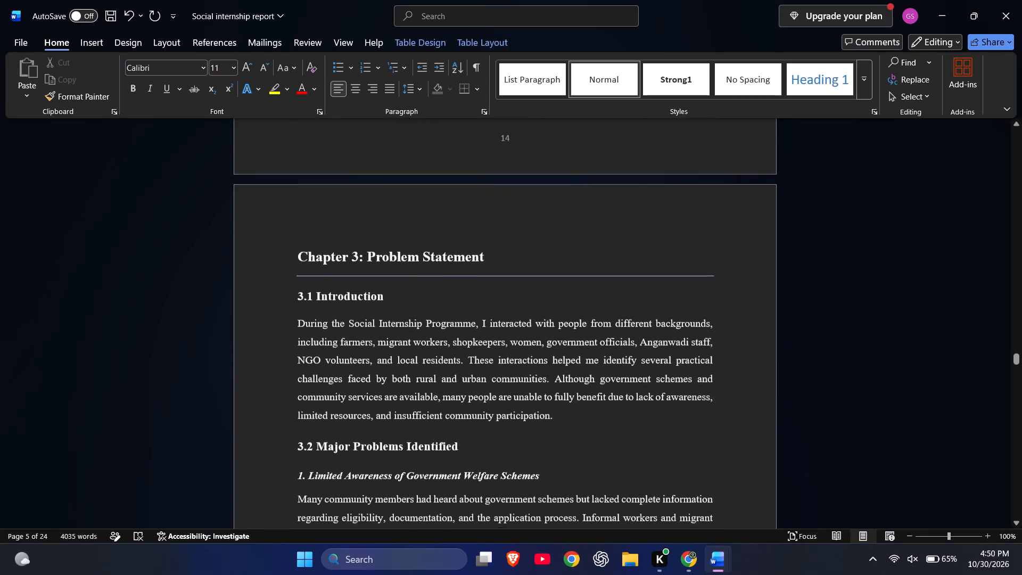
scroll(630, 319, "down", 2)
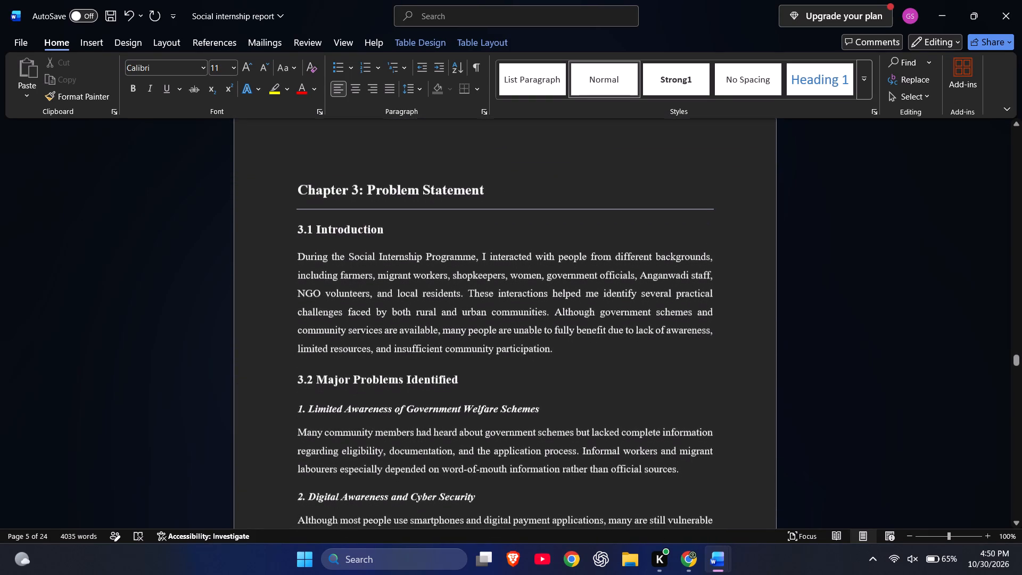
scroll(630, 319, "down", 5)
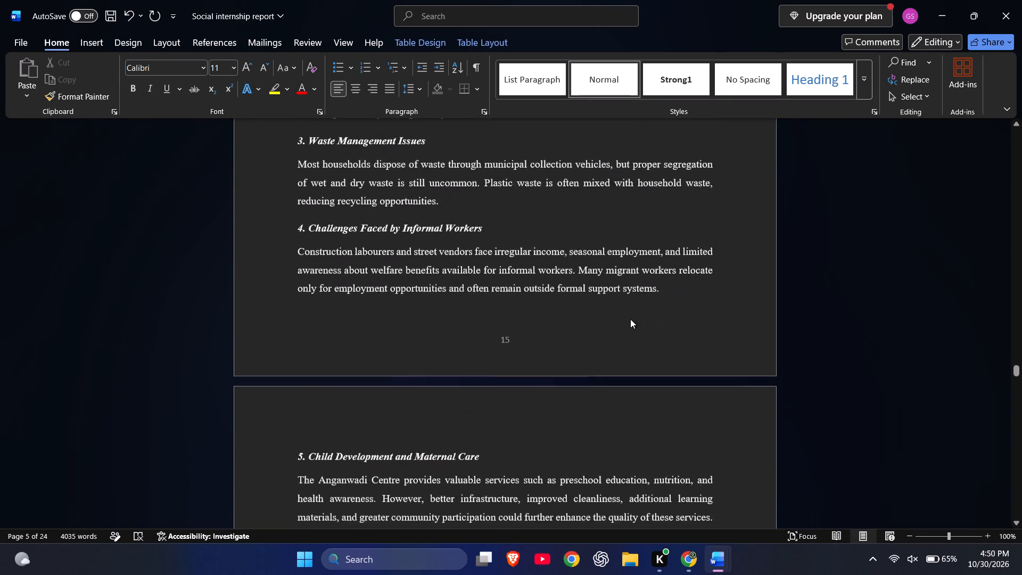
scroll(630, 319, "down", 1)
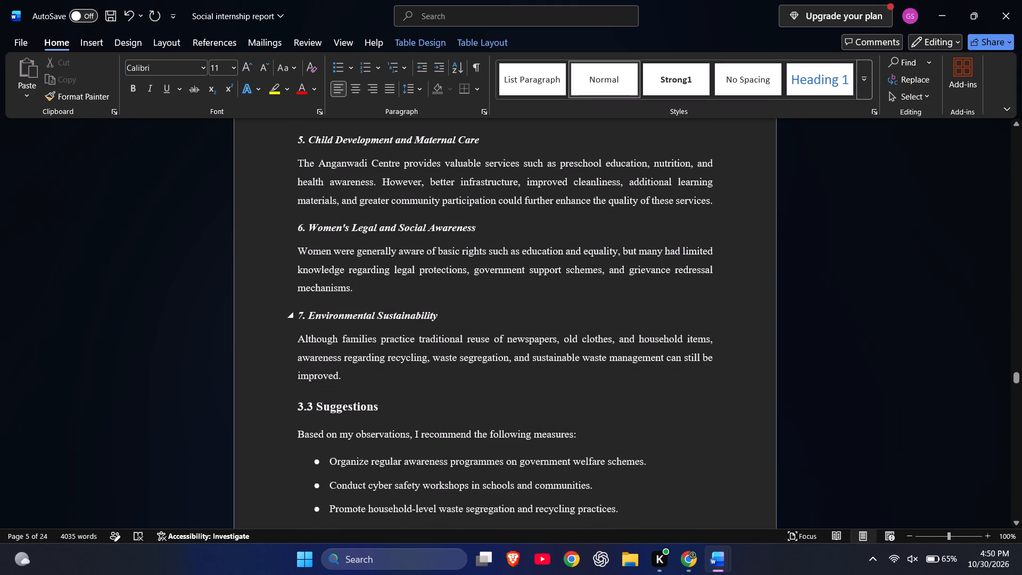
scroll(397, 382, "up", 5)
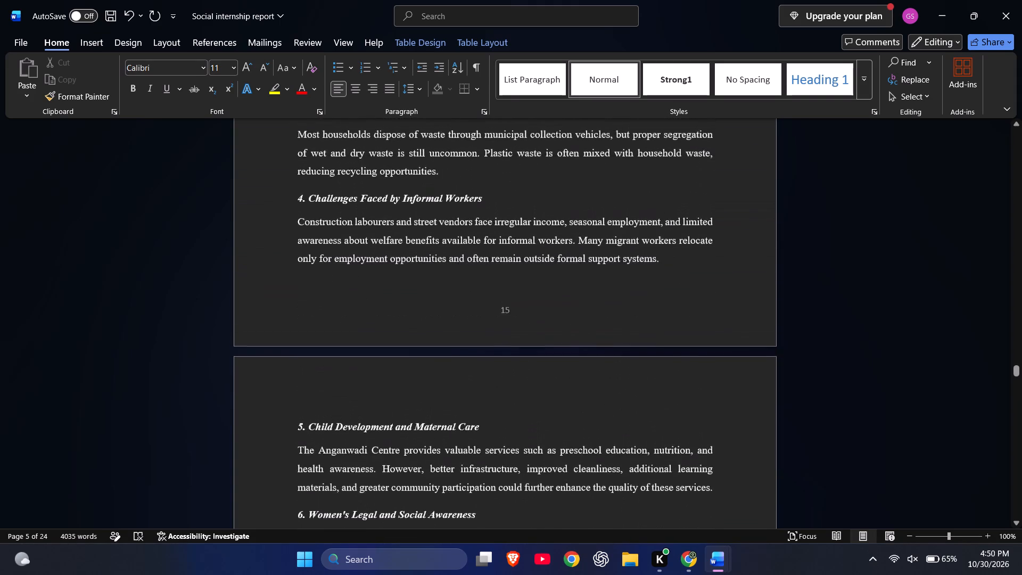
scroll(397, 382, "up", 3)
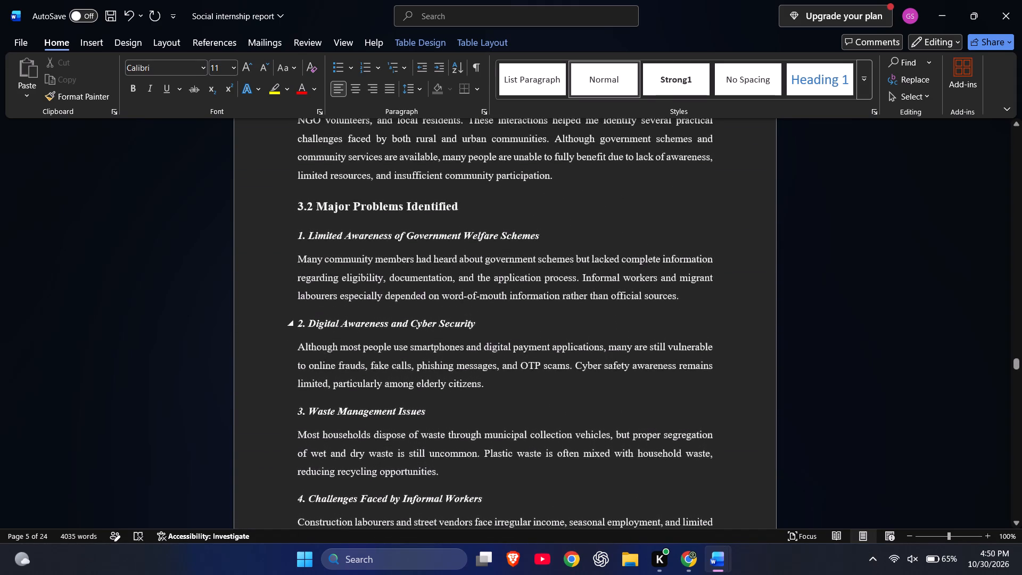
Copy the heading 3.2 Major Problems Identified from Chapter 3.
left_click_drag(460, 211, 265, 217)
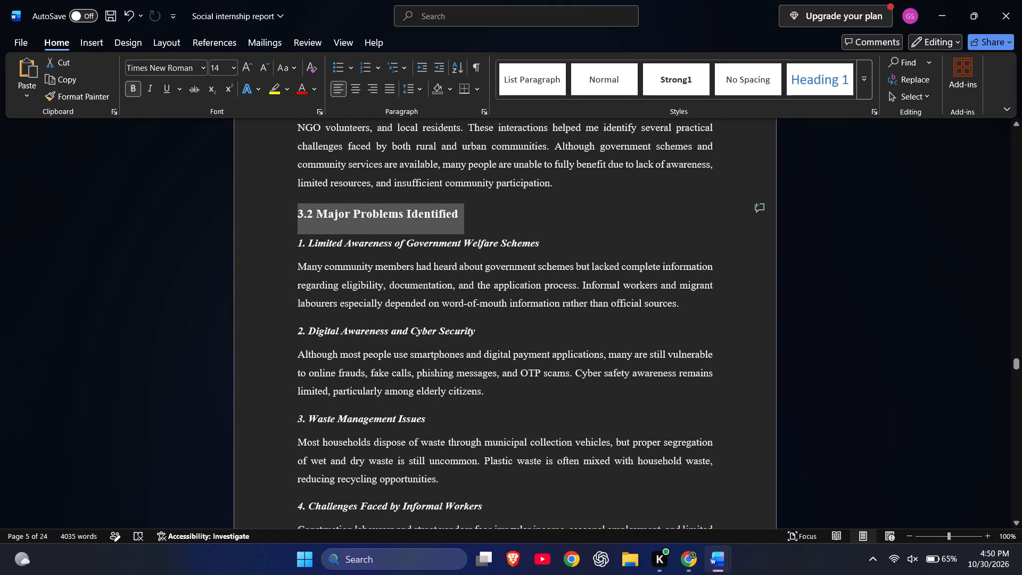
key("ctrl+c")
Insert two more blank rows below the Problem Statement entry in the INDEX table.
scroll(347, 214, "up", 14)
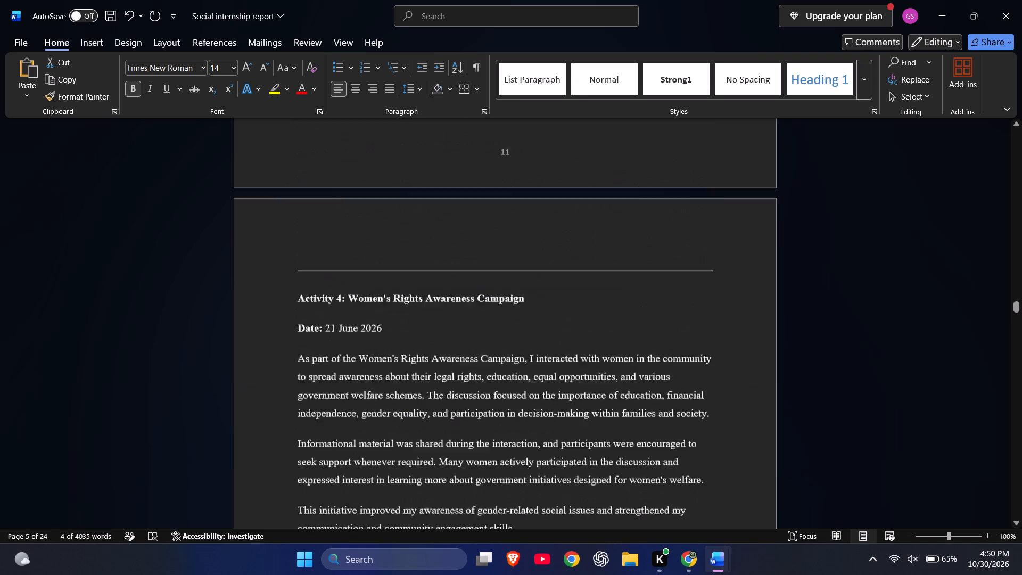
scroll(347, 214, "up", 8)
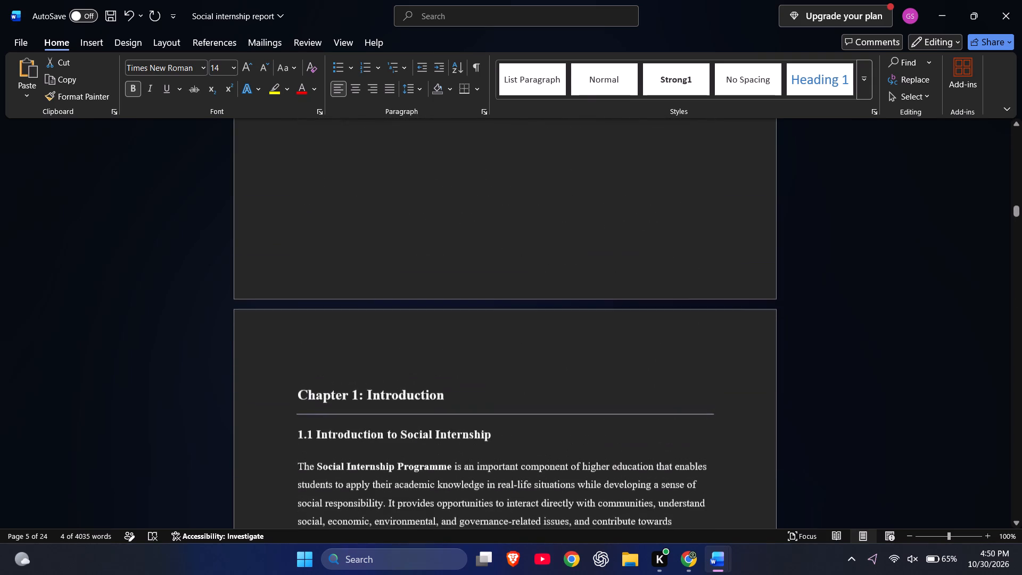
scroll(347, 214, "up", 2)
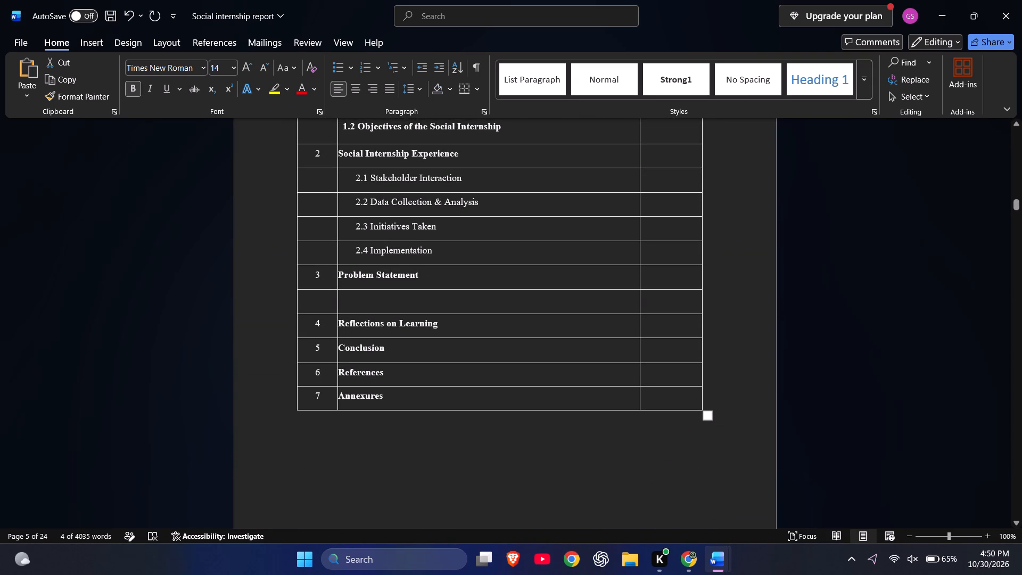
left_click(307, 305)
left_click(299, 290)
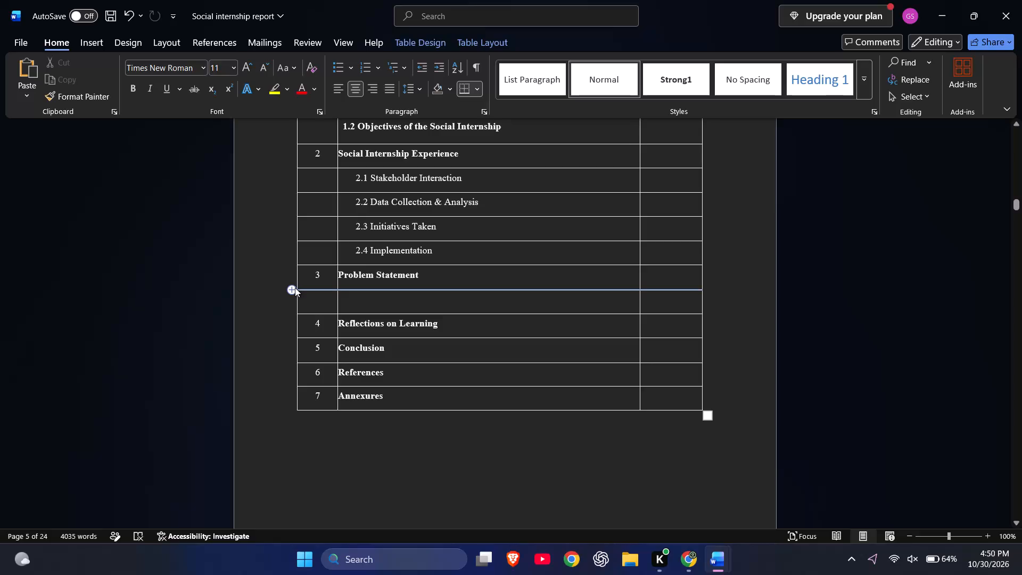
left_click(291, 287)
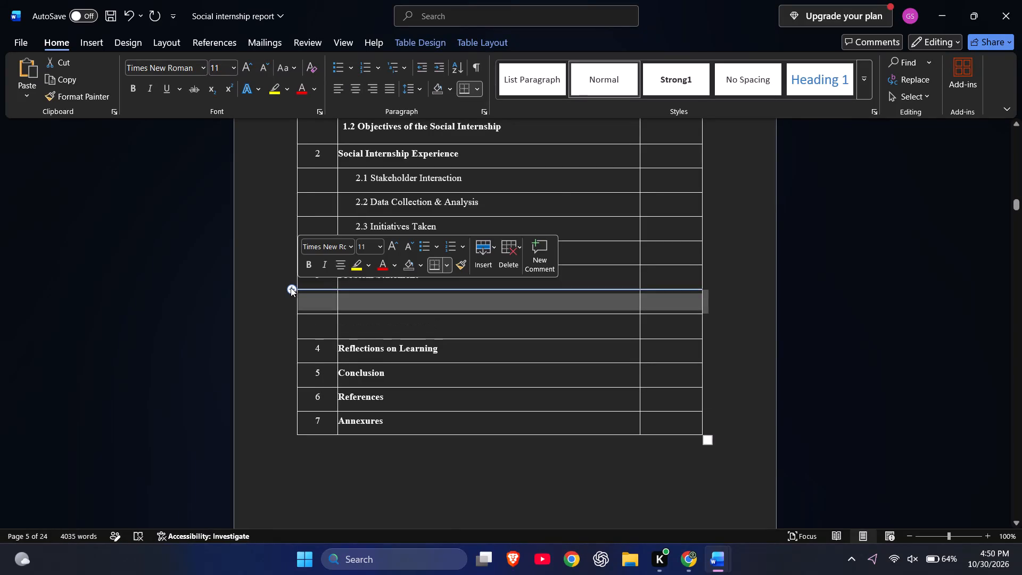
left_click(291, 287)
Add the indented entry 3.1 Introduction in the first blank row below Problem Statement.
left_click(360, 305)
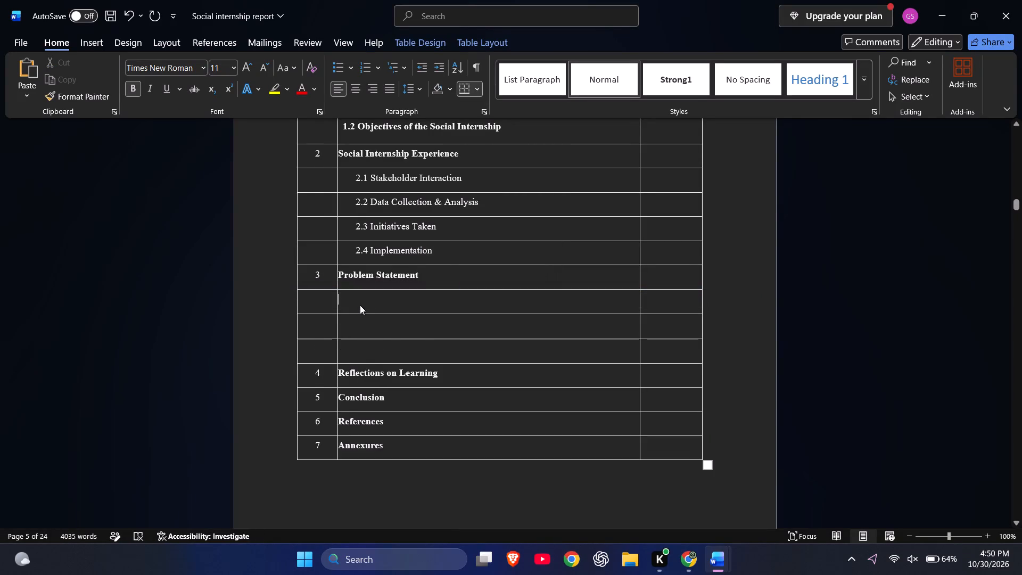
left_click(356, 305)
key("space")
key("space")
key("space")
key("space")
key("space")
key("space")
key("space")
type("3.1")
key("space")
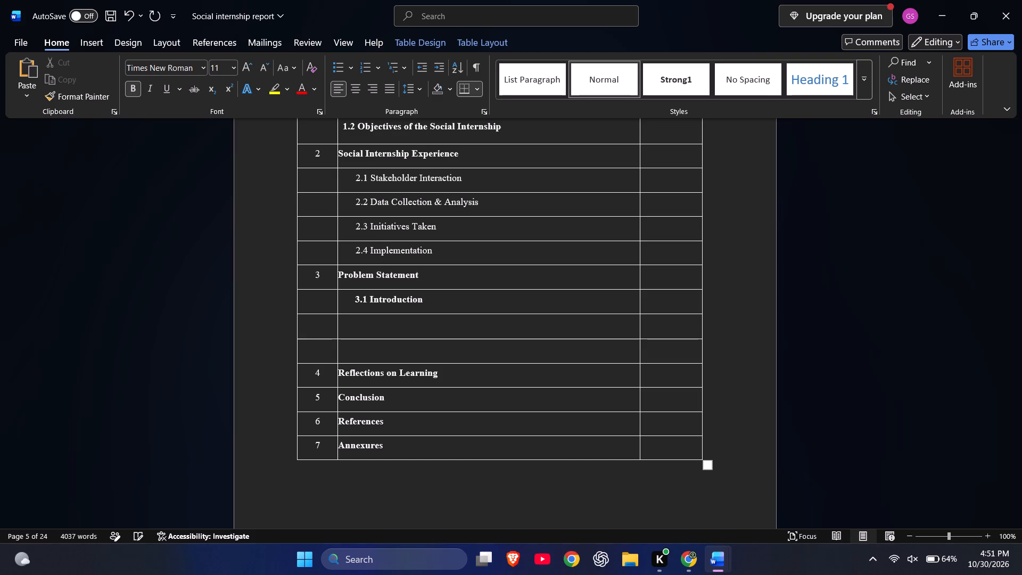
Indent the row below 3.1 Introduction and paste in the copied heading 3.2 Major Problems Identified.
left_click(358, 328)
key("space")
key("space")
key("space")
key("space")
key("space")
key("space")
key("space")
type("3.2")
key("space")
key("BackSpace")
key("BackSpace")
key("BackSpace")
key("BackSpace")
key("ctrl+v")
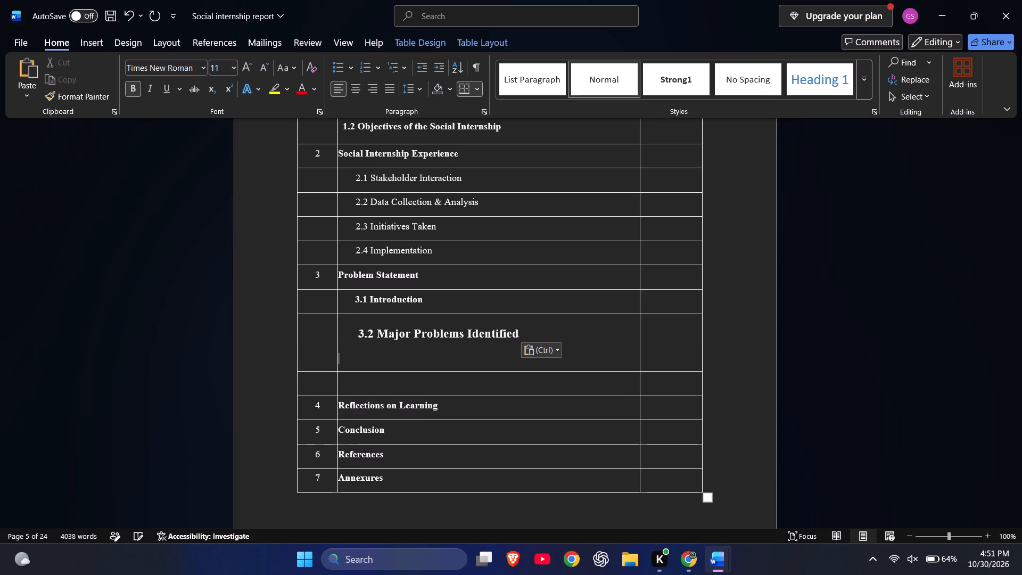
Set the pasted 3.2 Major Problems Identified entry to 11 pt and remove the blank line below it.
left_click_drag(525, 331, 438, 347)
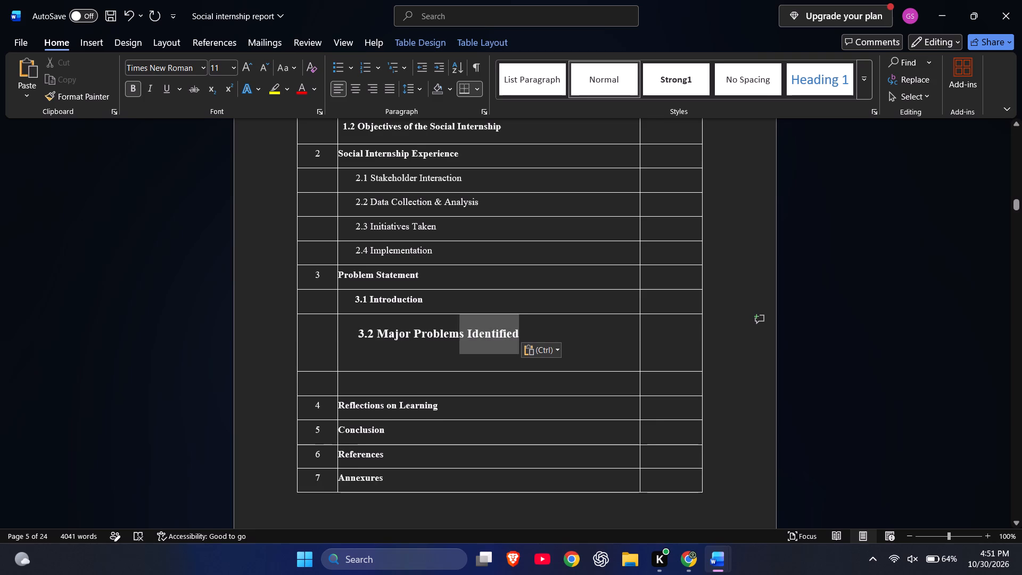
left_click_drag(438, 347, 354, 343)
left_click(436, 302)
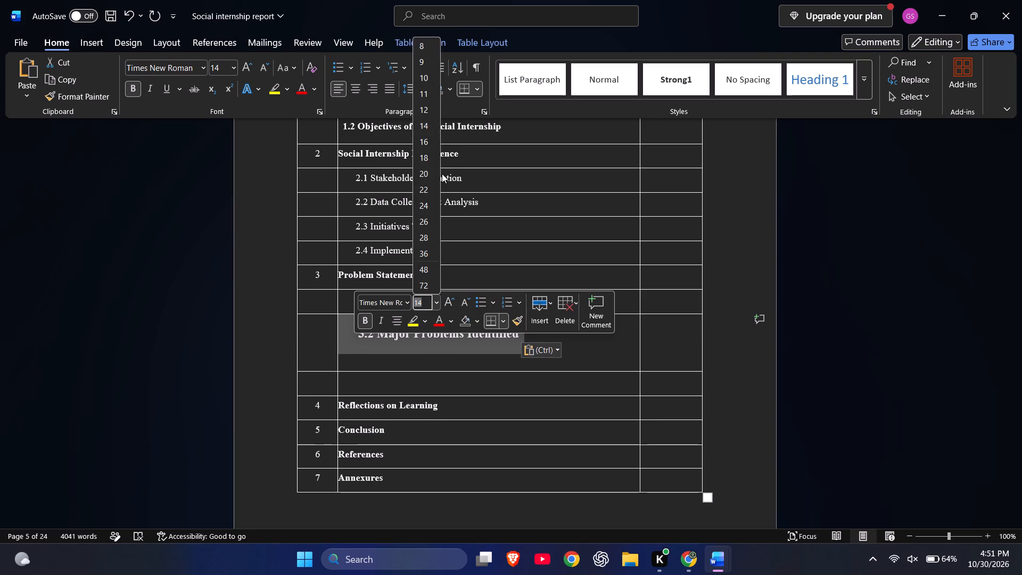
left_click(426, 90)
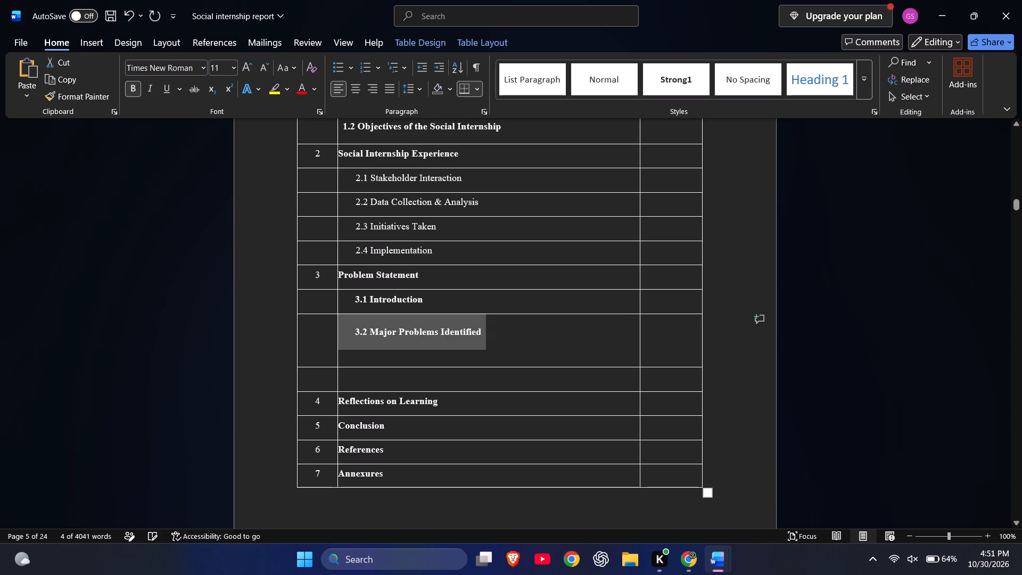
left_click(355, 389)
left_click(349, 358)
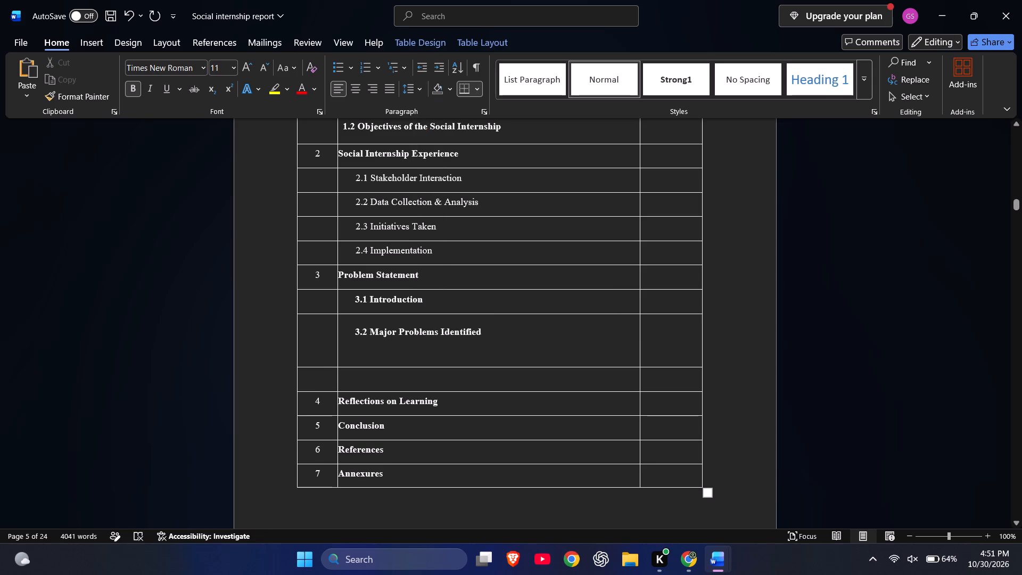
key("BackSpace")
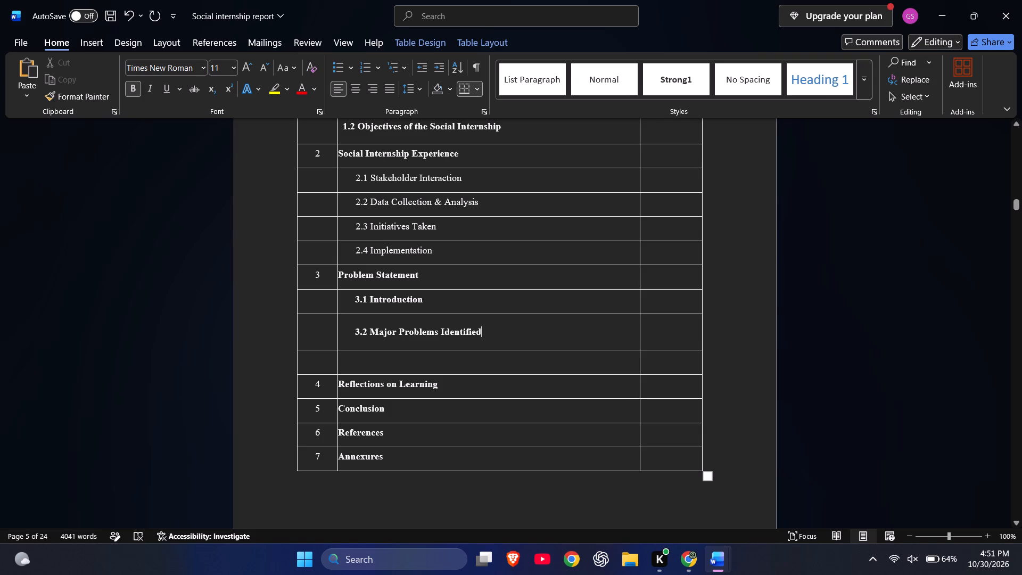
Clear the pasted 3.2 Major Problems Identified text and delete its oversized row from the INDEX table.
left_click_drag(488, 331, 349, 331)
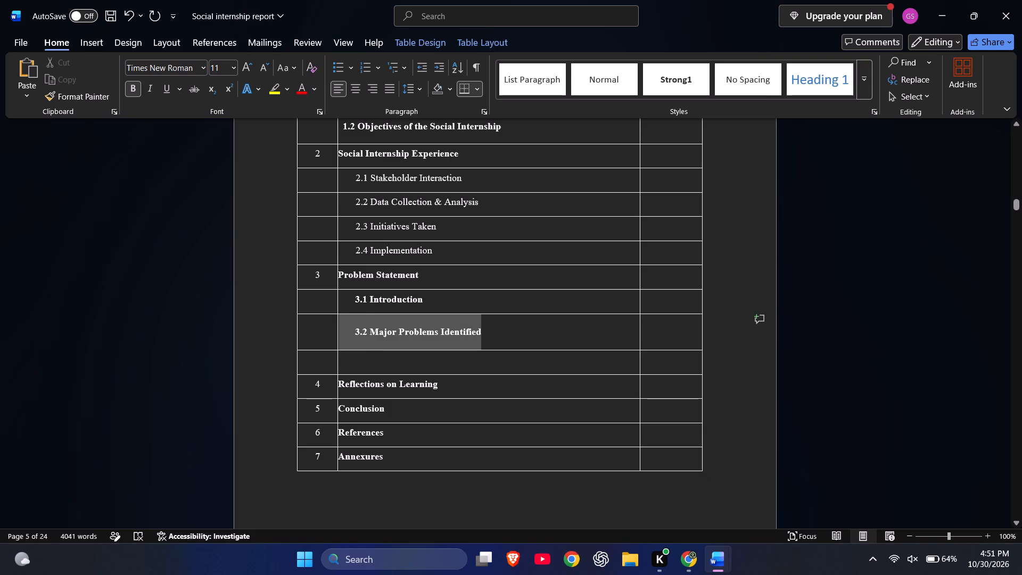
left_click_drag(349, 331, 349, 333)
key("BackSpace")
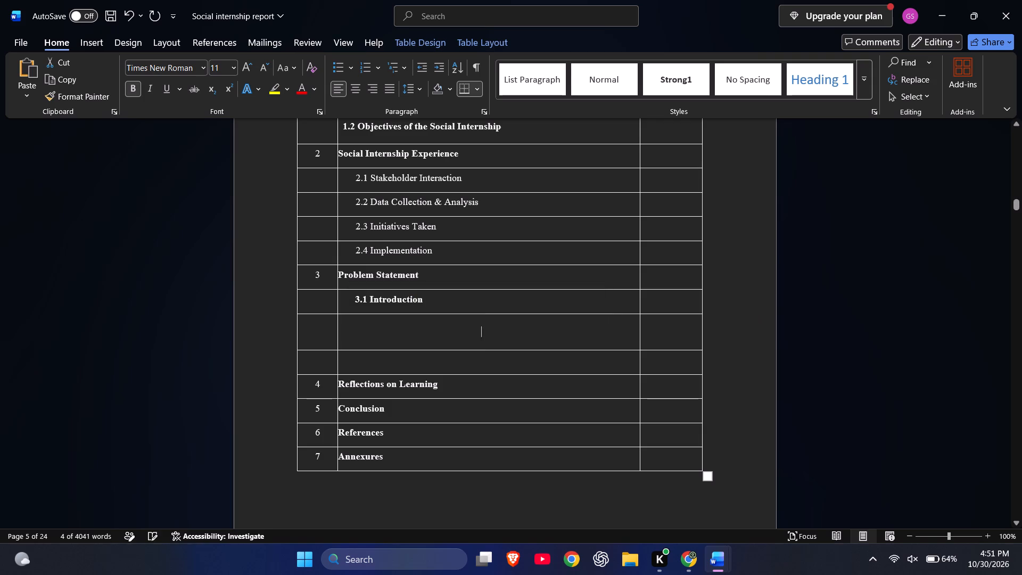
key("BackSpace")
key("BackSpace")
key("BackSpace")
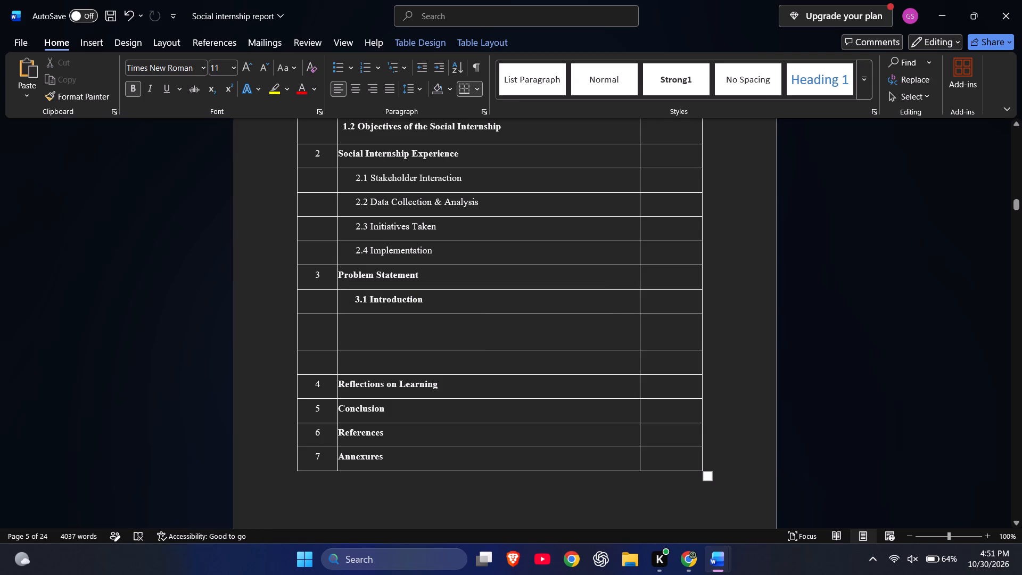
left_click(349, 338)
key("BackSpace")
key("BackSpace")
left_click_drag(648, 336, 317, 333)
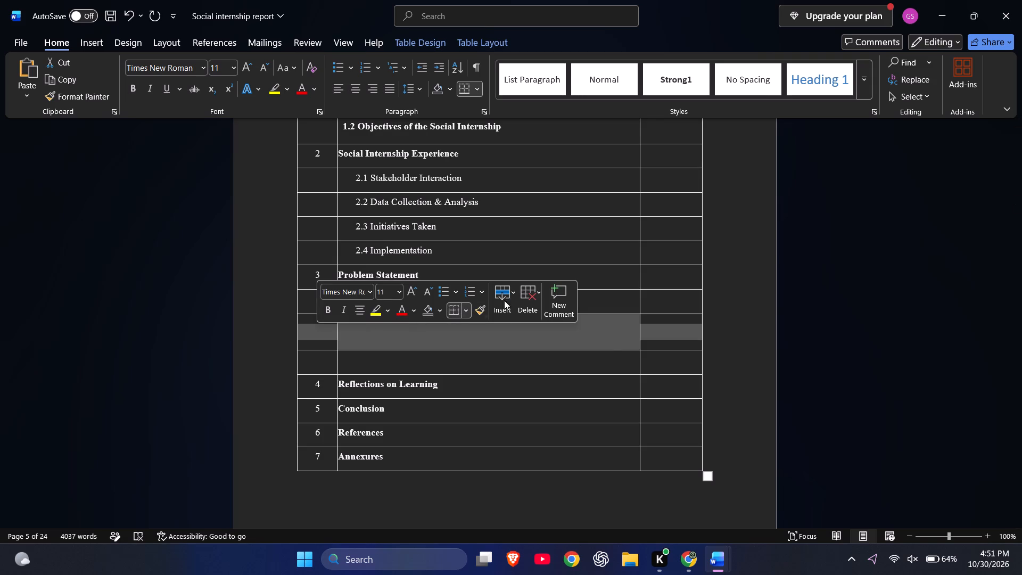
left_click(527, 299)
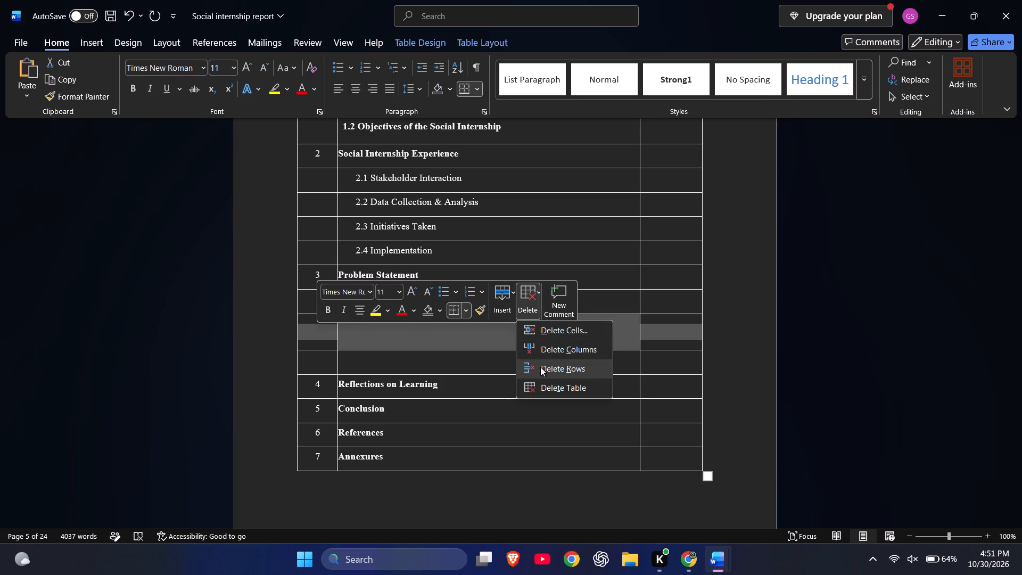
left_click(540, 367)
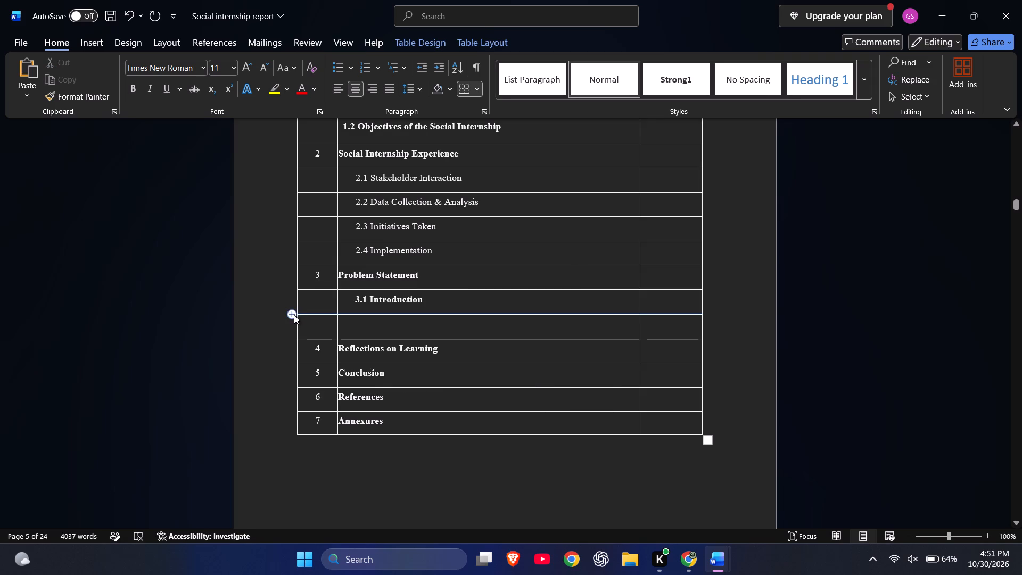
Insert a new row below 3.1 Introduction and enter the indented entry 3.2 Major Problems Identified in it.
left_click(293, 315)
left_click(369, 330)
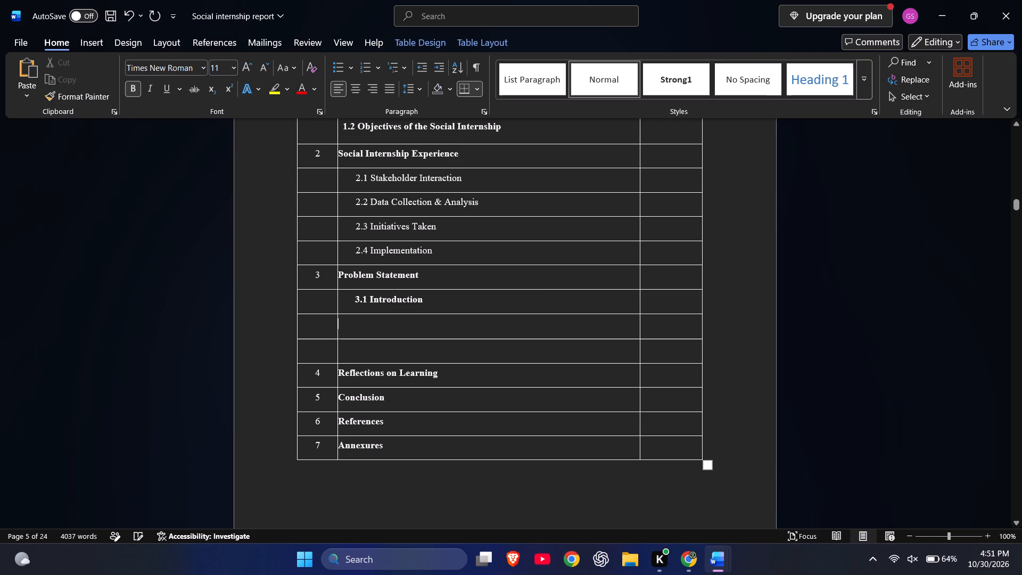
key("space")
key("space")
key("space")
key("space")
key("space")
key("space")
key("3")
type("ajor pro")
key("BackSpace")
key("BackSpace")
key("BackSpace")
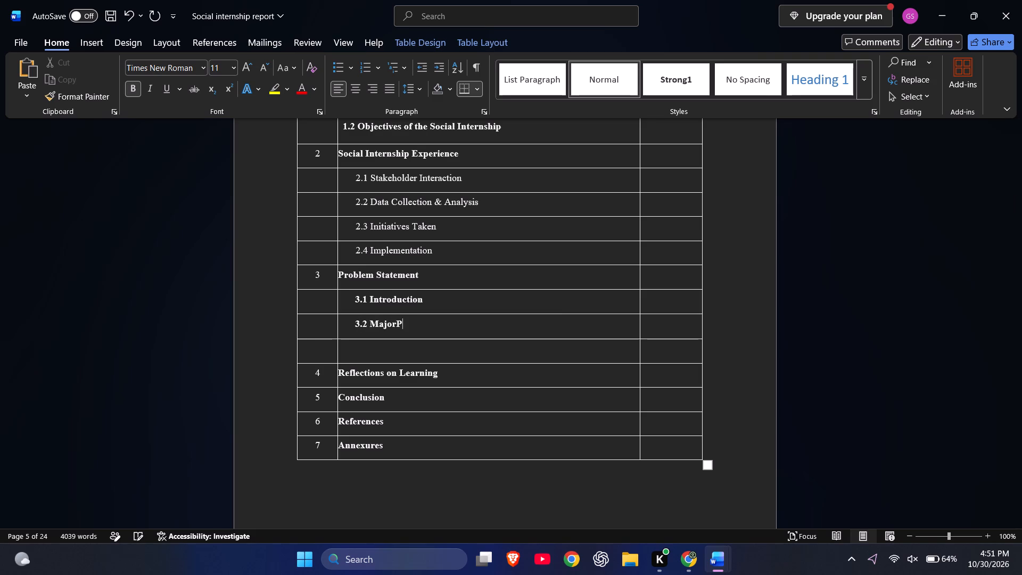
key("BackSpace")
key("space")
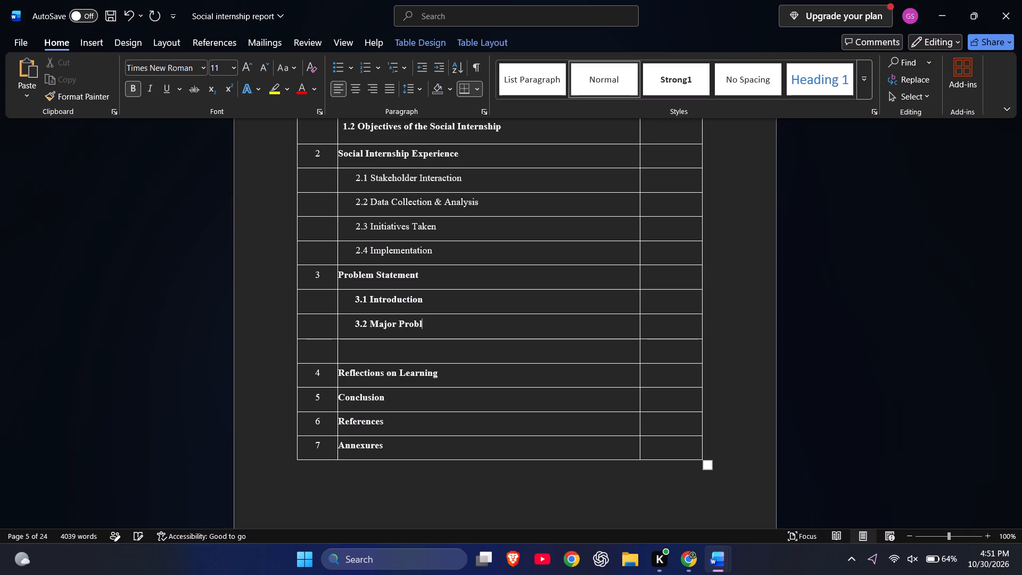
type("dentified")
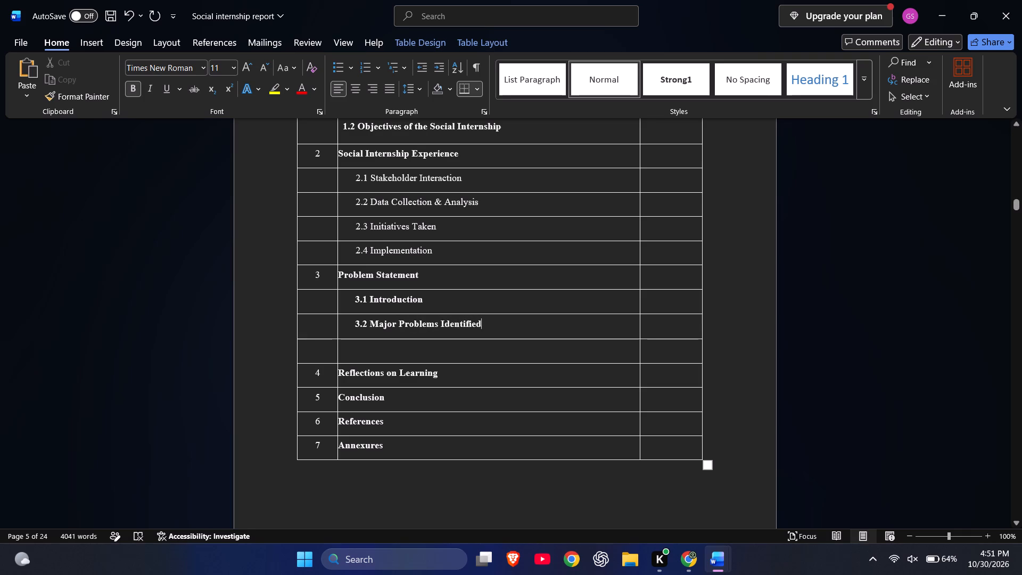
Add the indented entry 3.2 Suggestions in the blank row below 3.2 Major Problems Identified.
left_click(353, 355)
key("space")
key("space")
key("space")
key("space")
key("space")
key("space")
key("space")
type("3.2")
key("space")
key("s")
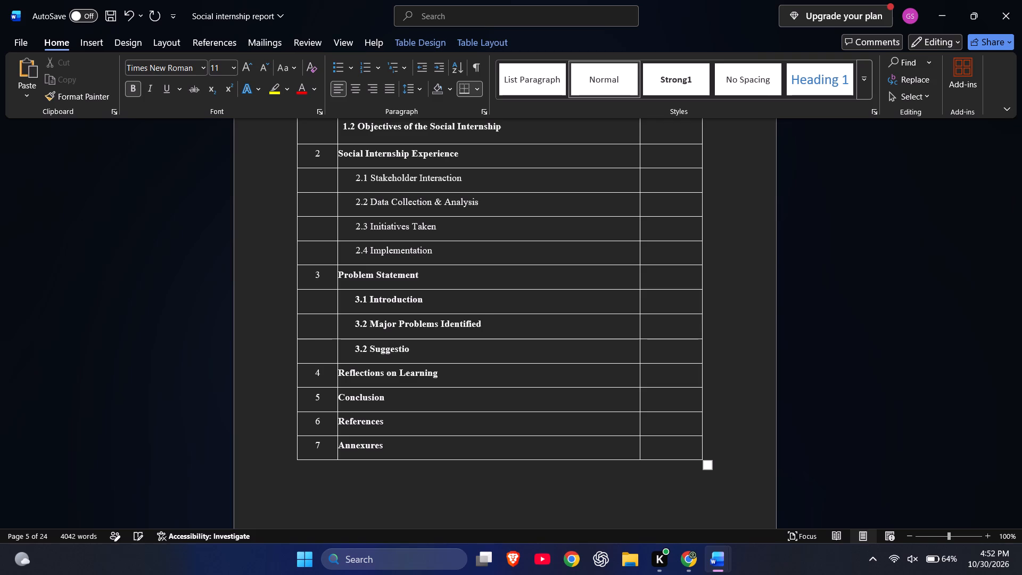
Delete the tall rows for 1.1 Introduction to Social Internship and 1.2 Objectives of the Social Internship from the INDEX table.
scroll(422, 287, "up", 2)
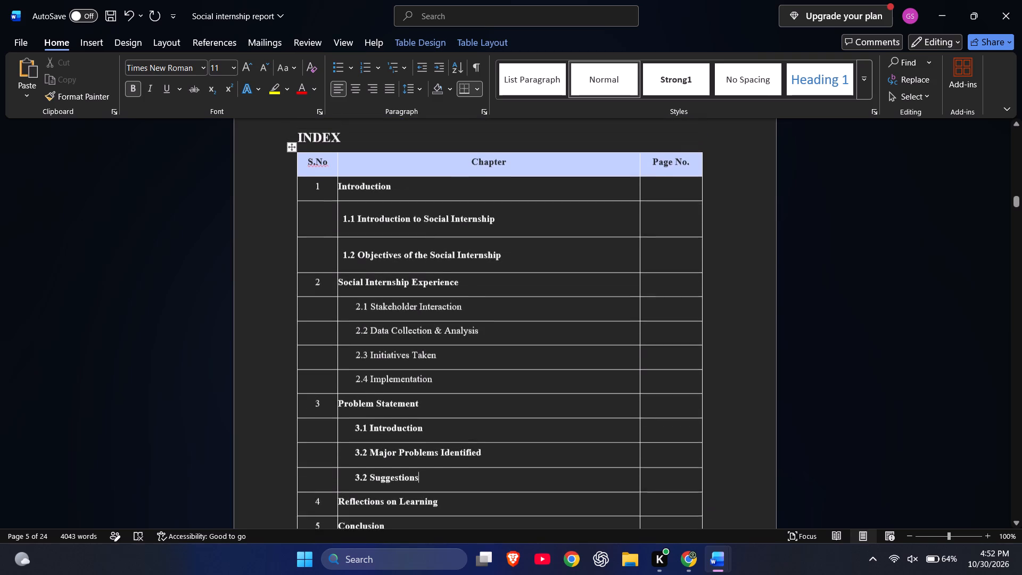
left_click_drag(458, 311, 424, 317)
left_click(492, 227)
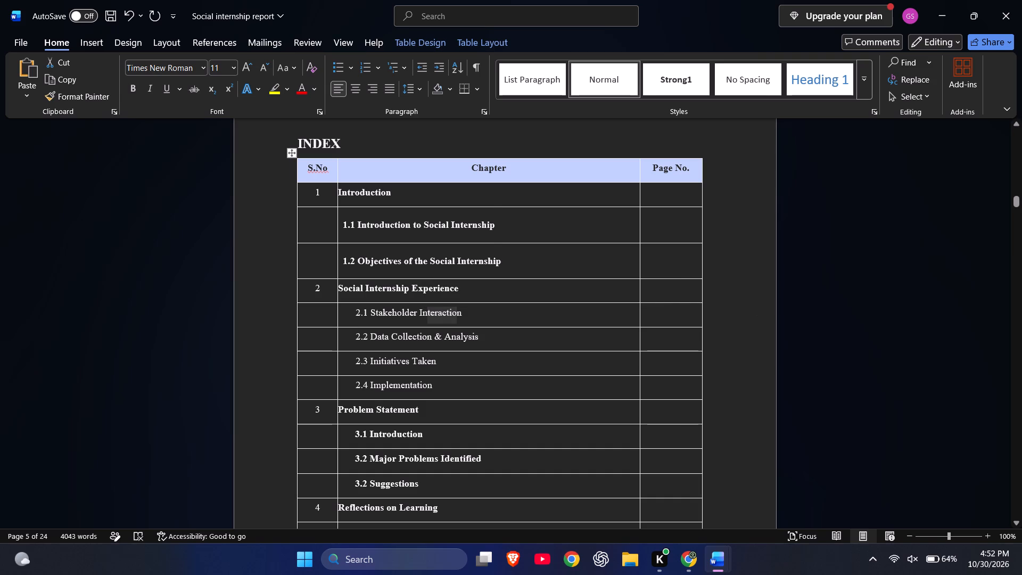
left_click_drag(492, 227, 343, 227)
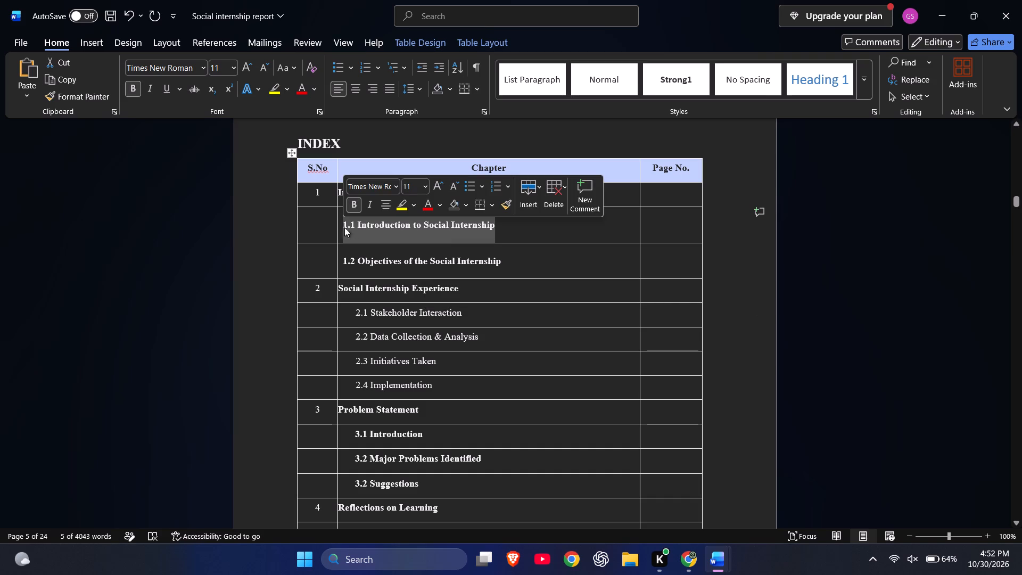
key("BackSpace")
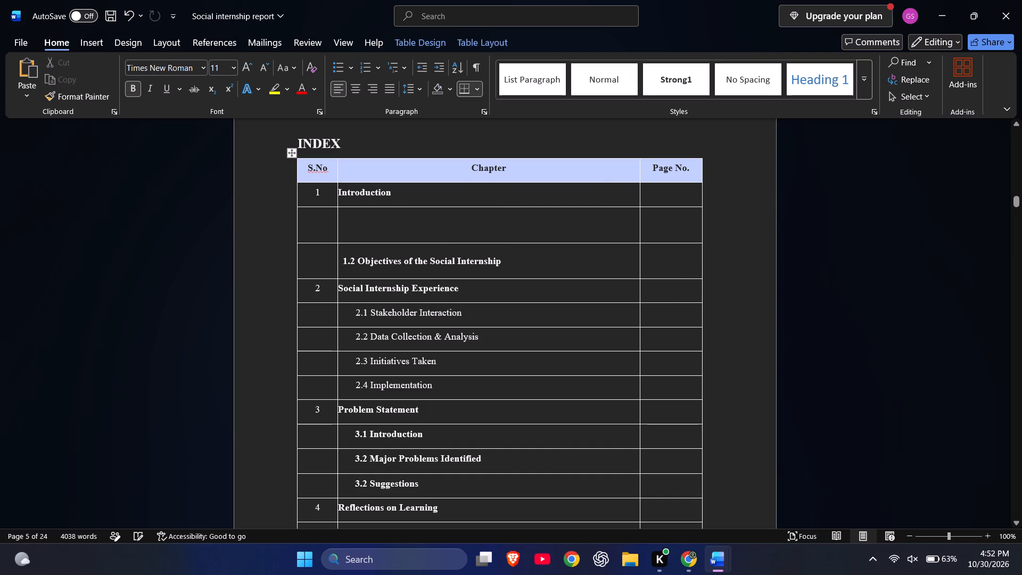
left_click_drag(324, 222, 699, 260)
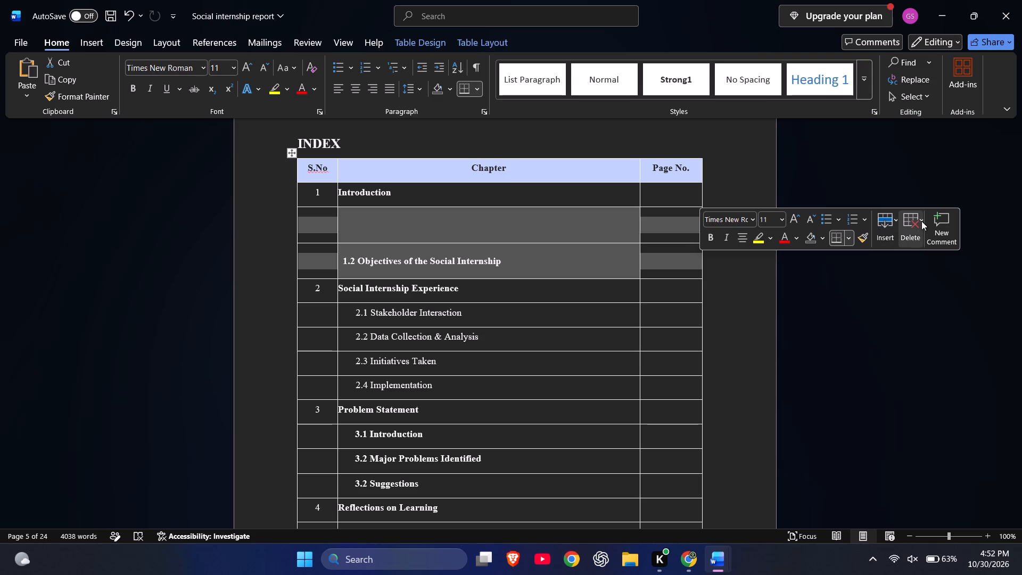
left_click(921, 221)
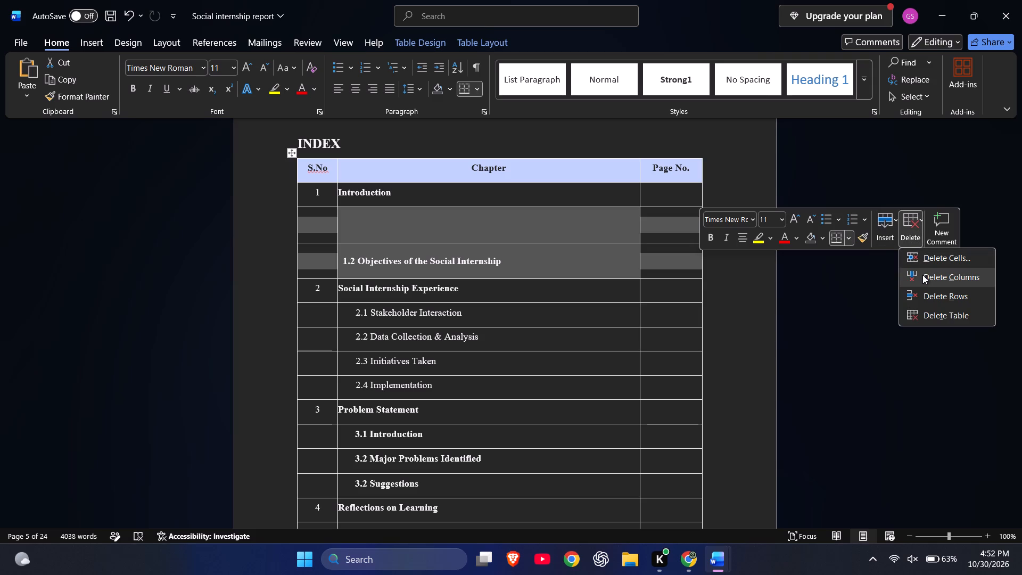
left_click(925, 294)
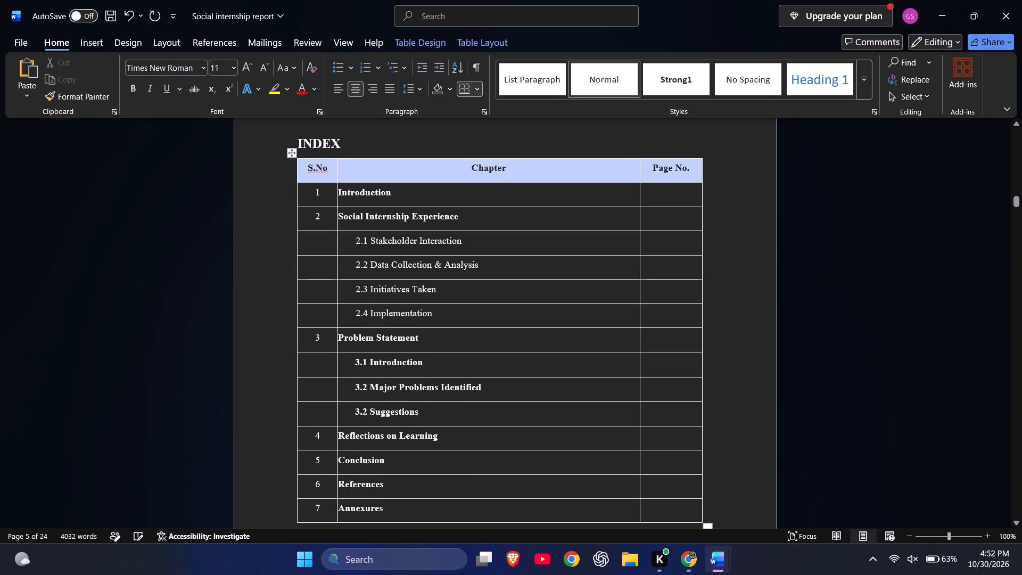
Insert two blank rows below the Introduction entry in the INDEX table.
left_click(295, 206)
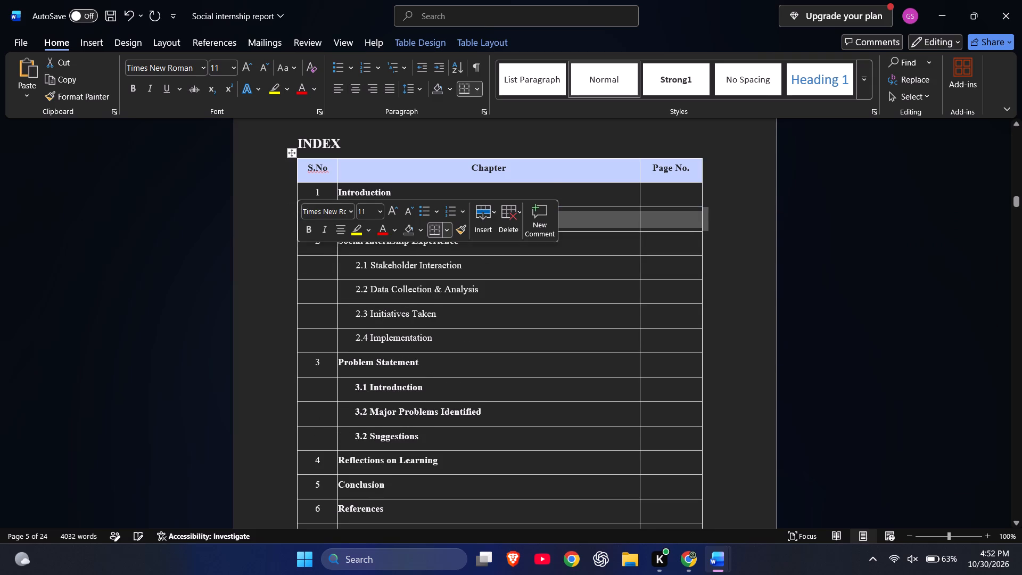
left_click(251, 221)
left_click(290, 204)
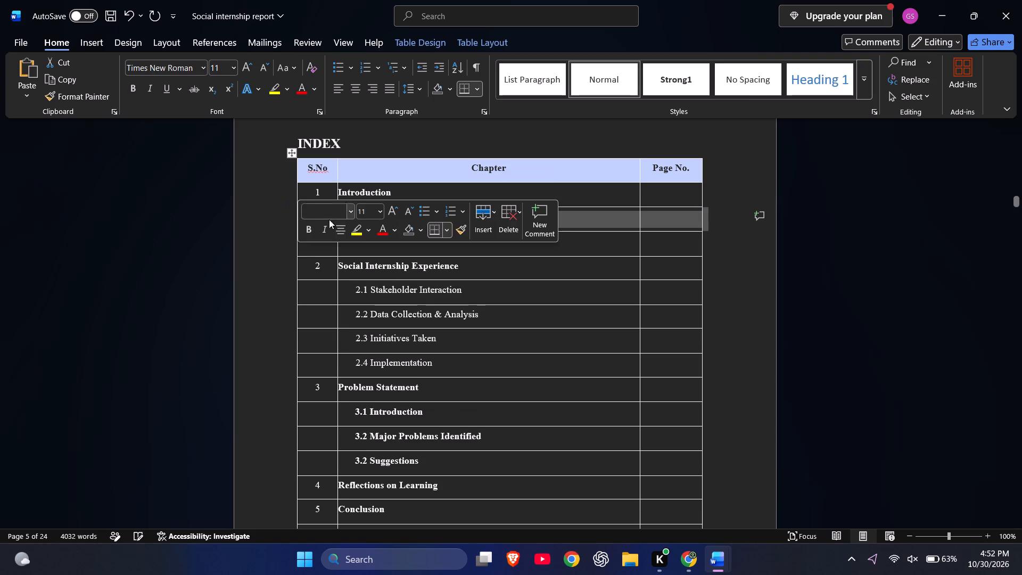
left_click(284, 263)
Enter the indented entry 1.1 Introduction to Social Internship in the first blank row below Introduction in the INDEX table.
left_click(355, 209)
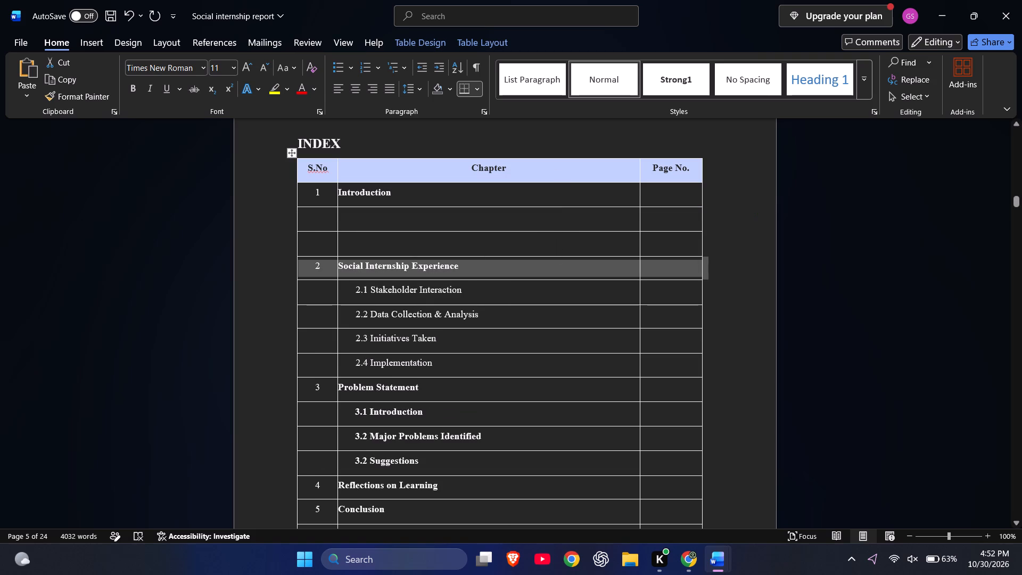
key("space")
key("space")
key("space")
key("space")
key("space")
key("space")
key("space")
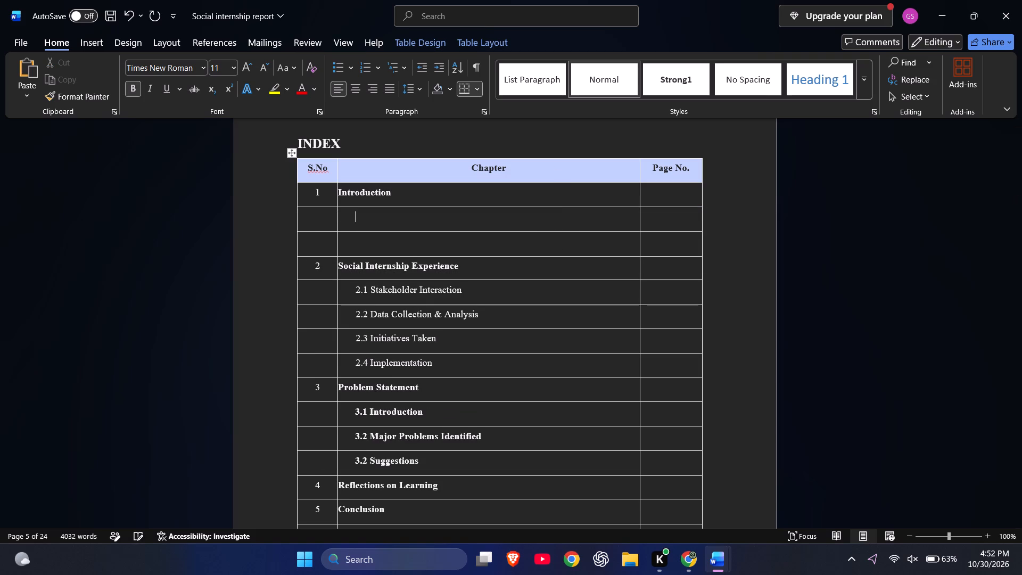
key("space")
key("BackSpace")
type("1.1")
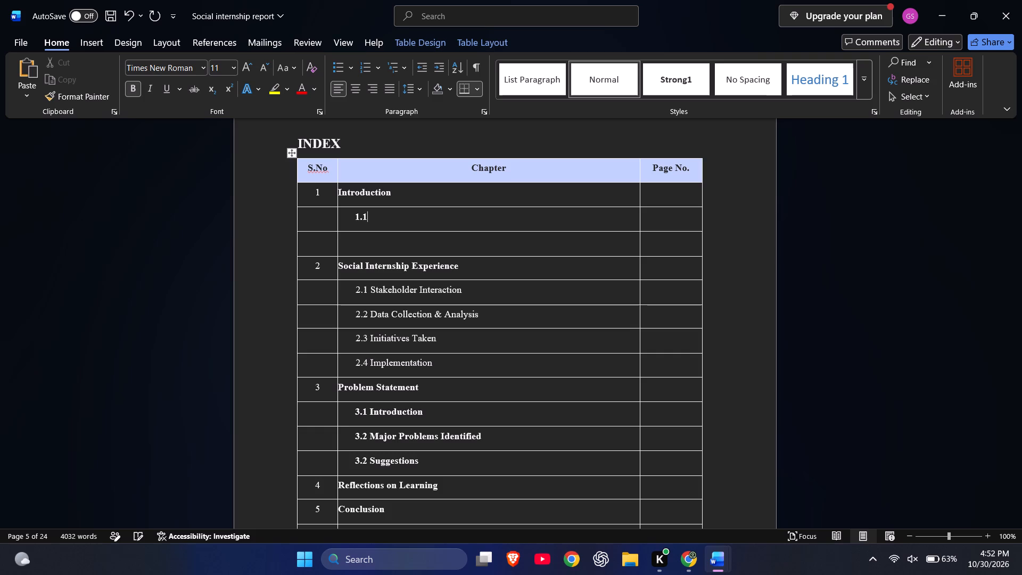
type("ntroduction to")
key("space")
key("BackSpace")
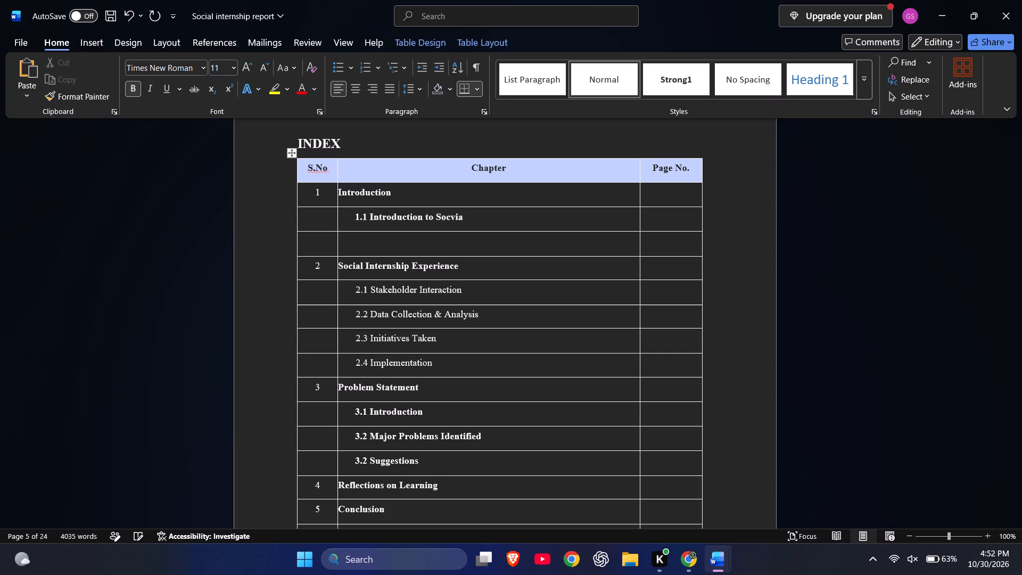
key("BackSpace")
key("BackSpace")
key("BackSpace")
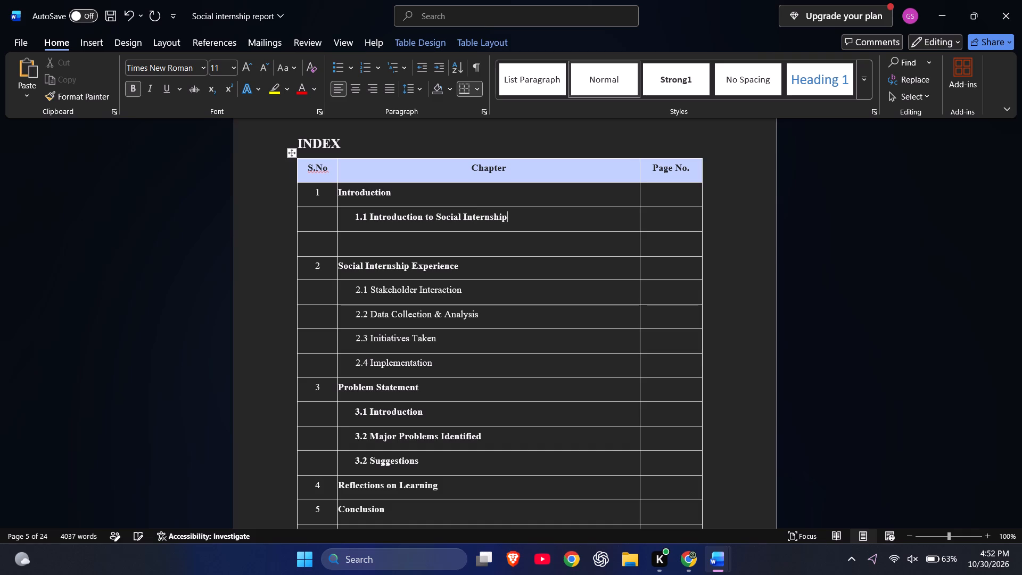
Enter the indented entry 1.2 Objective of Social Internship in the blank row below 1.1 Introduction to Social Internship.
left_click(336, 243)
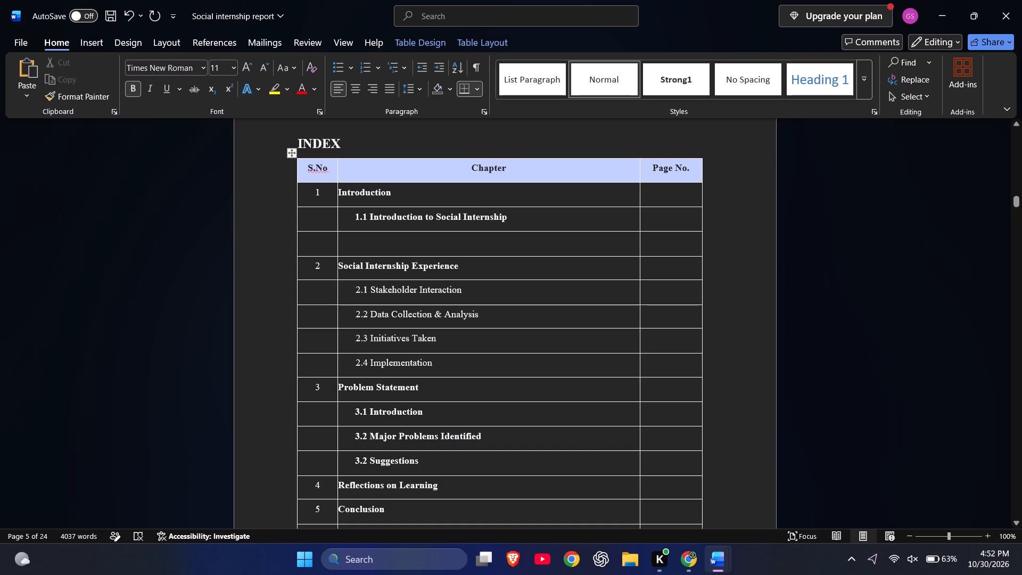
left_click(339, 243)
key("space")
key("space")
key("space")
key("space")
key("space")
key("space")
key("space")
key("BackSpace")
key("h")
key("BackSpace")
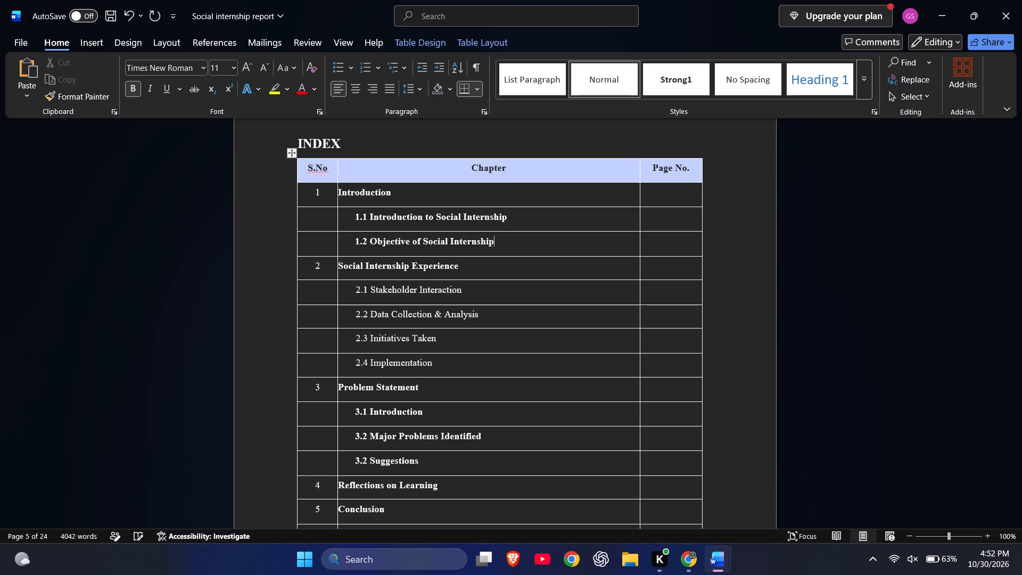
Remove the bold formatting from the 1.1 and 1.2 entries in the INDEX table.
left_click_drag(505, 241, 430, 228)
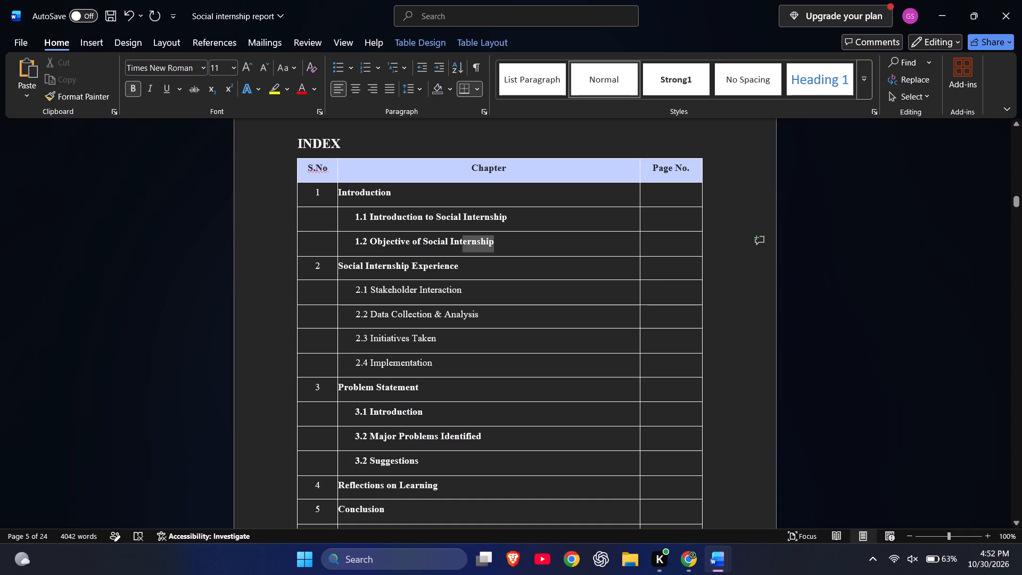
left_click_drag(430, 228, 365, 219)
left_click(378, 191)
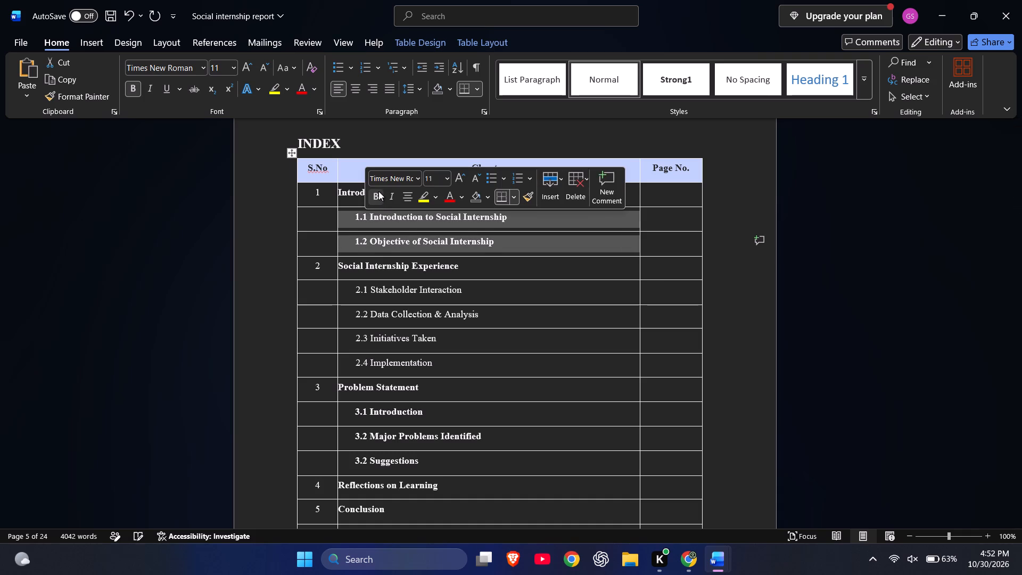
left_click(838, 266)
Remove the bold formatting from the three subsection entries under Problem Statement in the INDEX table.
scroll(553, 298, "down", 2)
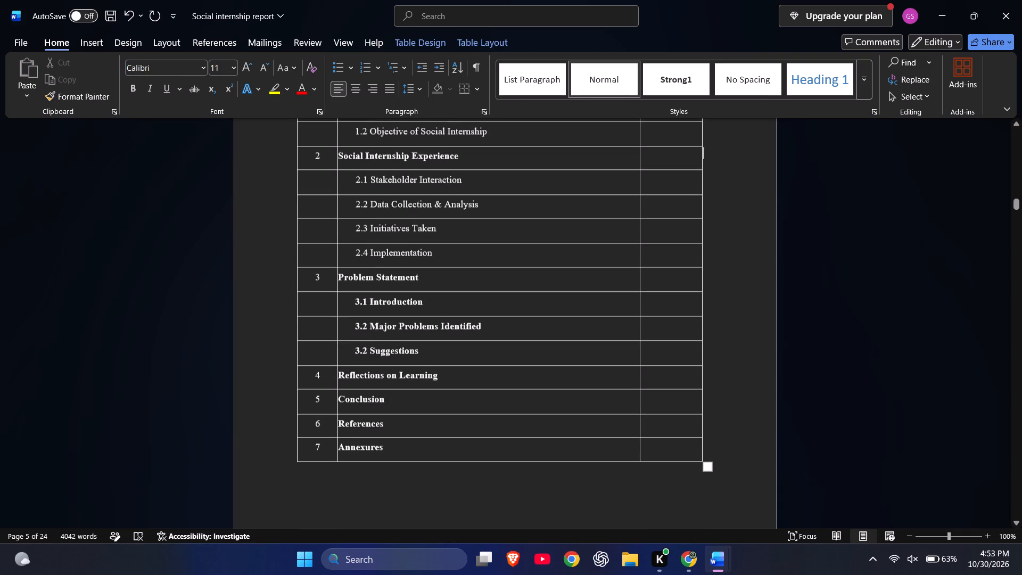
left_click_drag(427, 352, 356, 303)
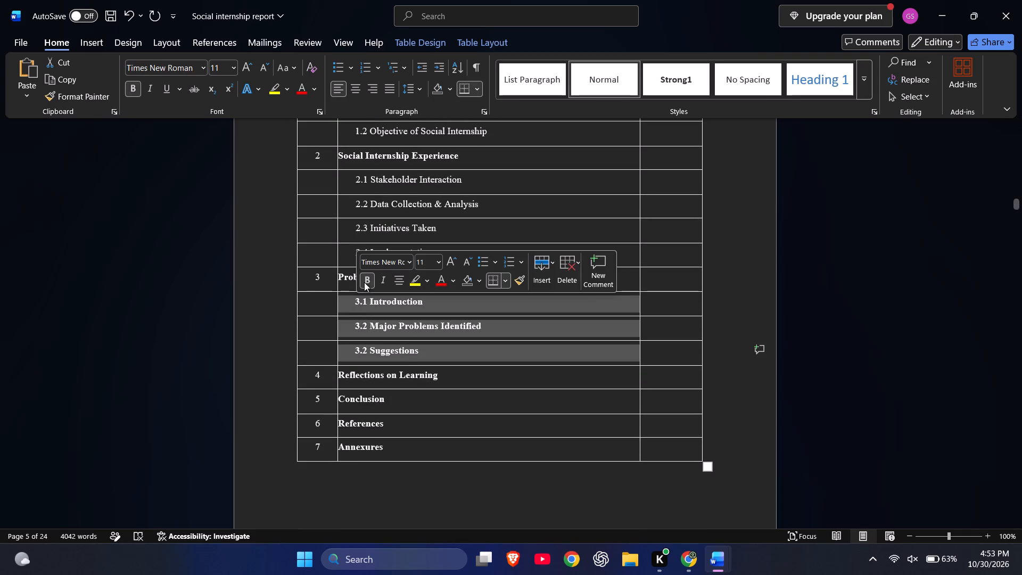
left_click(364, 282)
left_click(794, 294)
Review the INDEX table and read through the report body, examining the section headings of Chapter 4: Reflections on Learning.
scroll(794, 294, "up", 1)
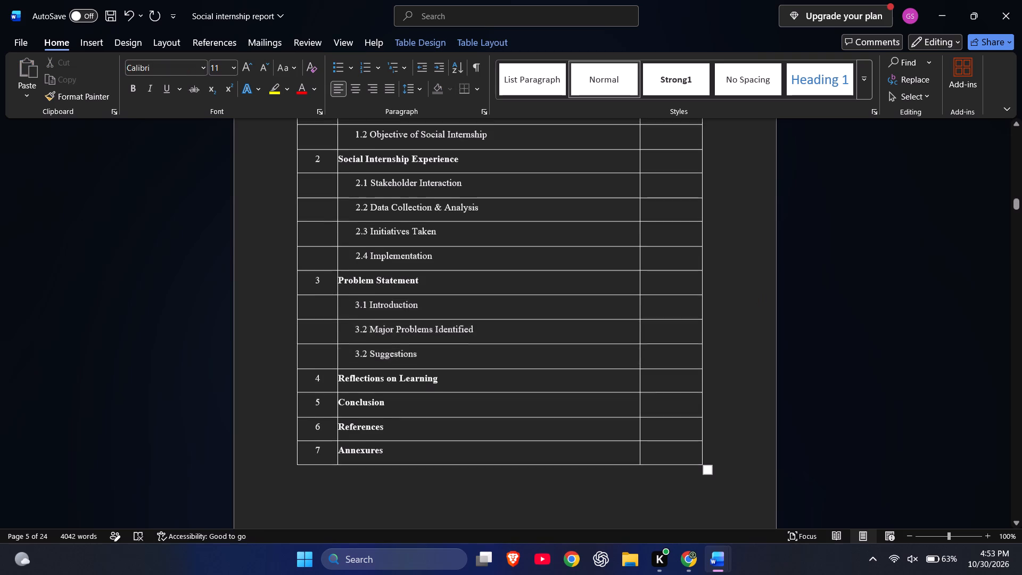
scroll(794, 294, "up", 1)
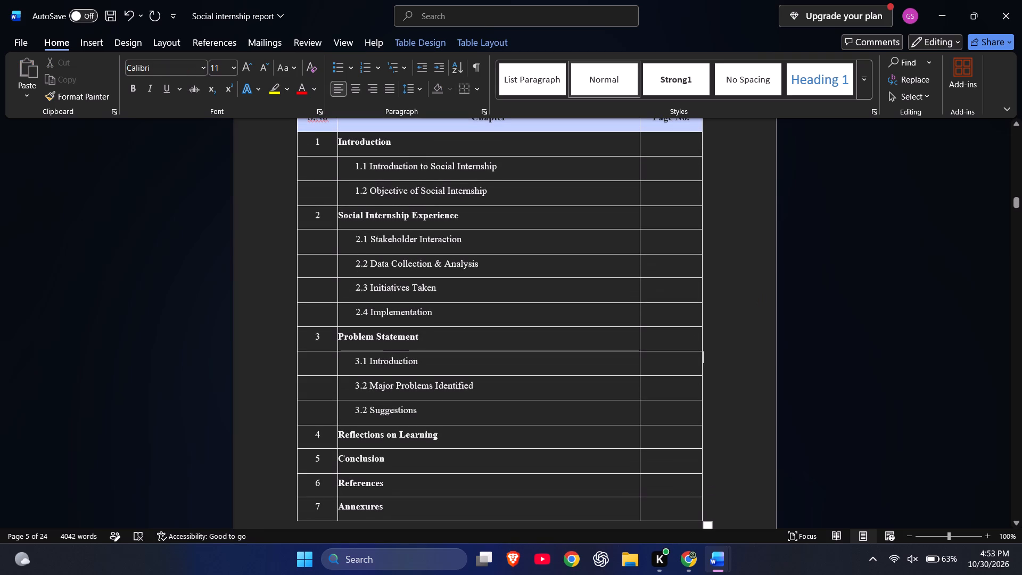
scroll(650, 291, "down", 4)
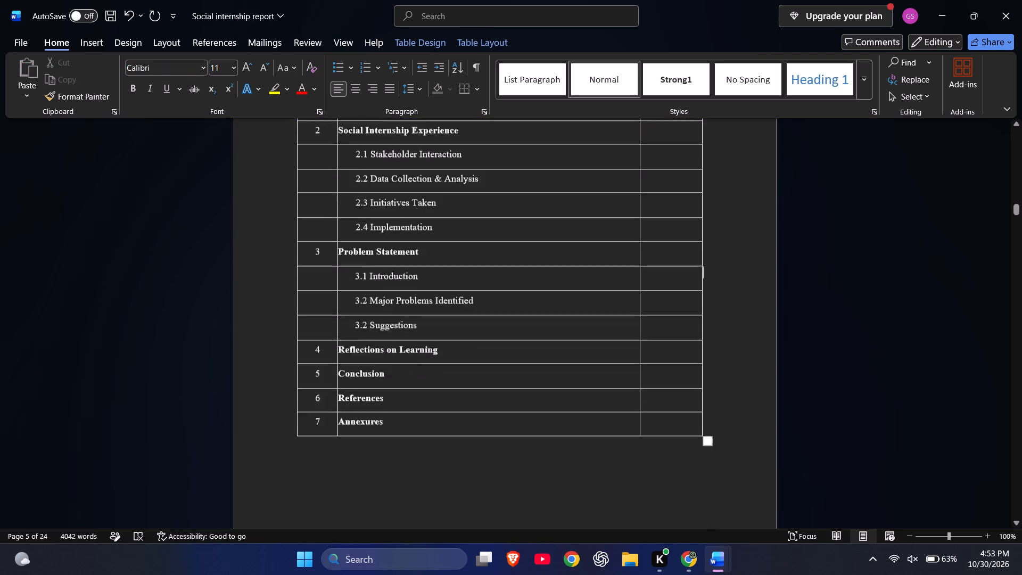
scroll(650, 291, "down", 14)
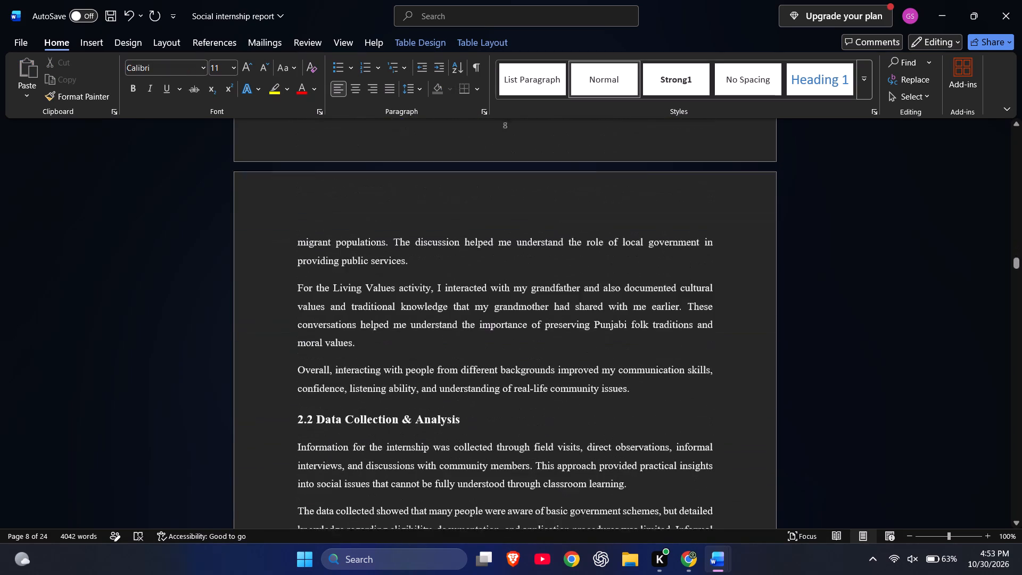
scroll(650, 291, "down", 9)
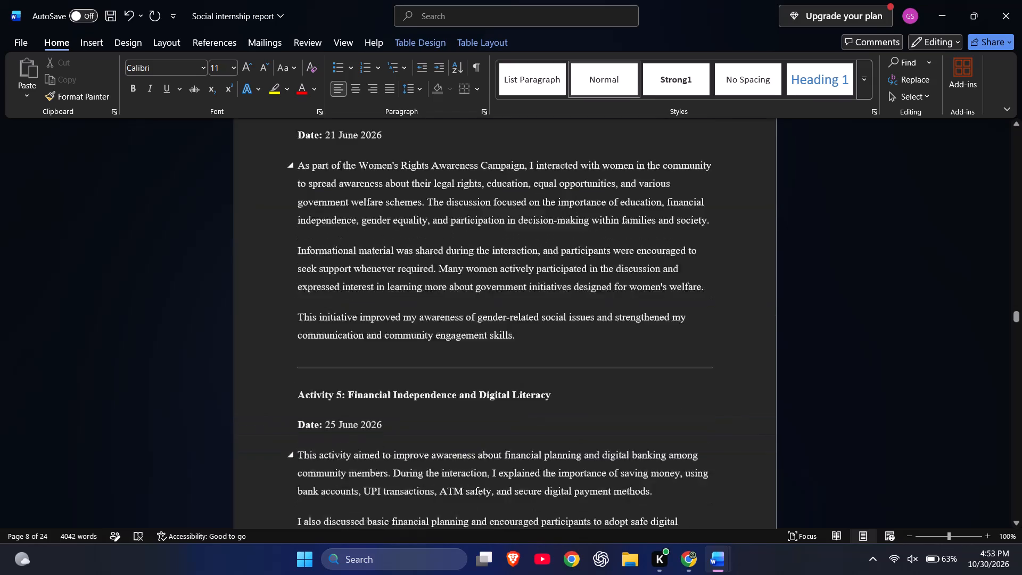
scroll(650, 291, "down", 5)
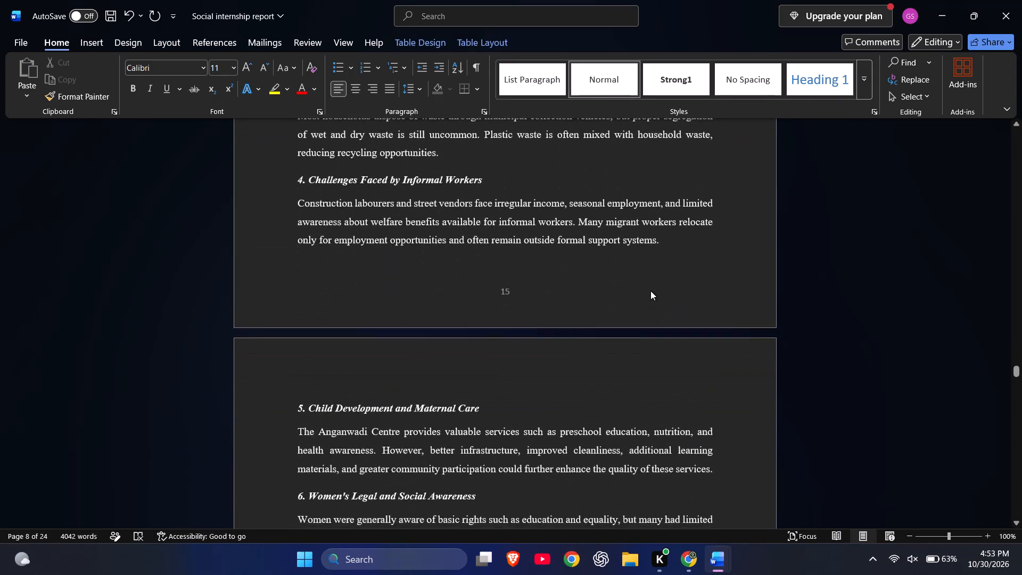
scroll(650, 291, "down", 5)
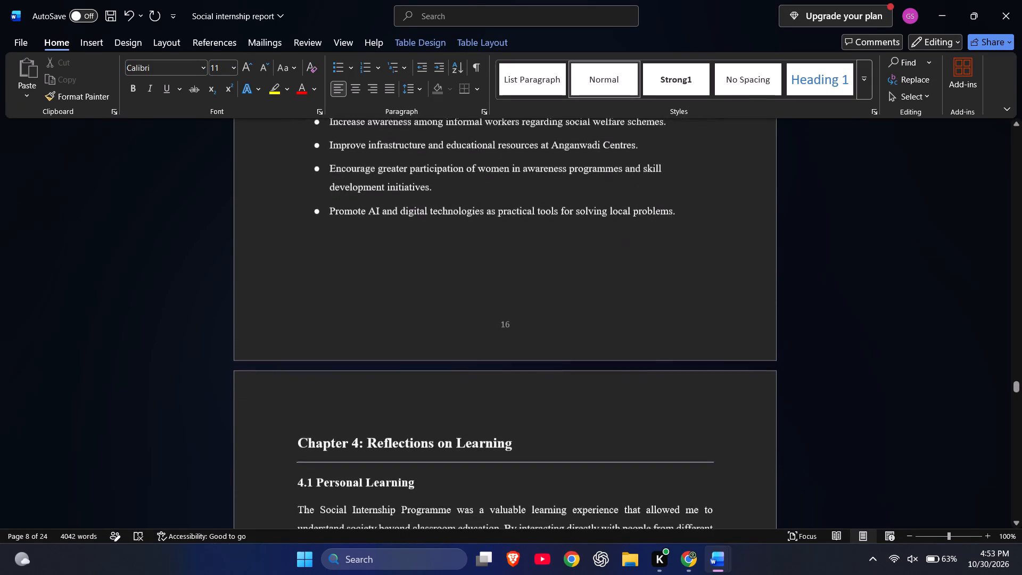
scroll(650, 291, "down", 1)
scroll(540, 336, "down", 6)
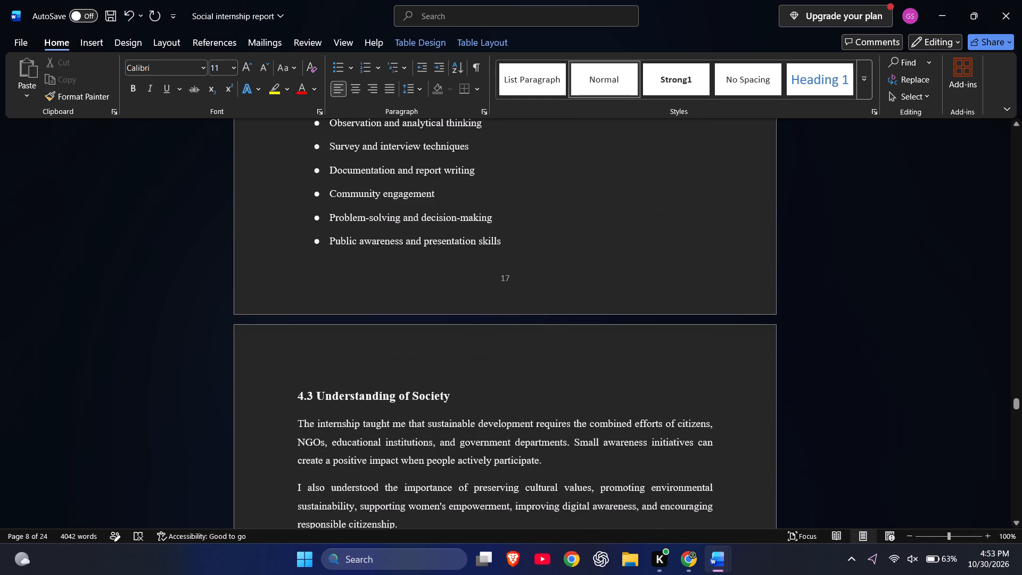
scroll(540, 336, "up", 2)
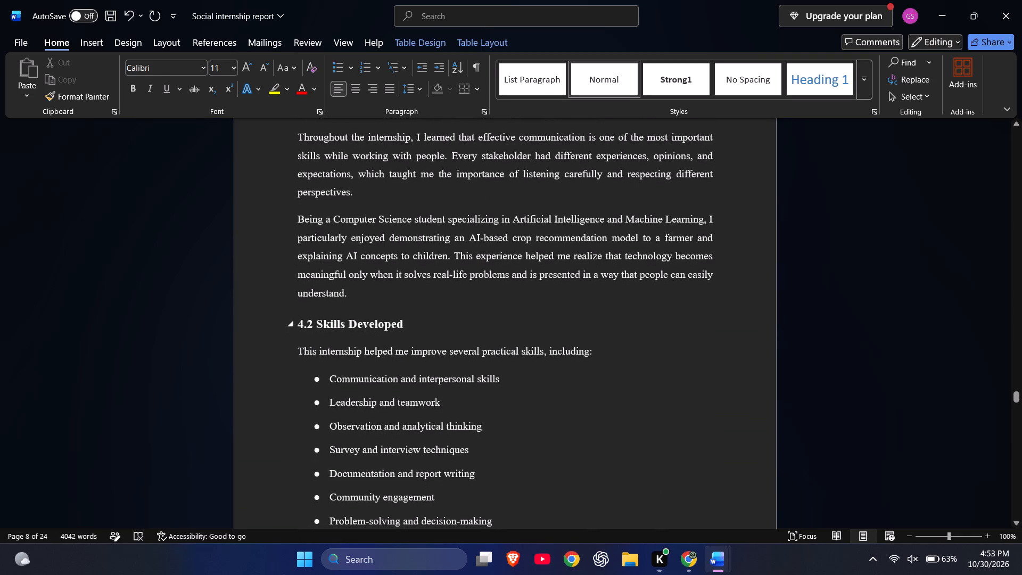
scroll(540, 336, "down", 5)
scroll(540, 336, "up", 1)
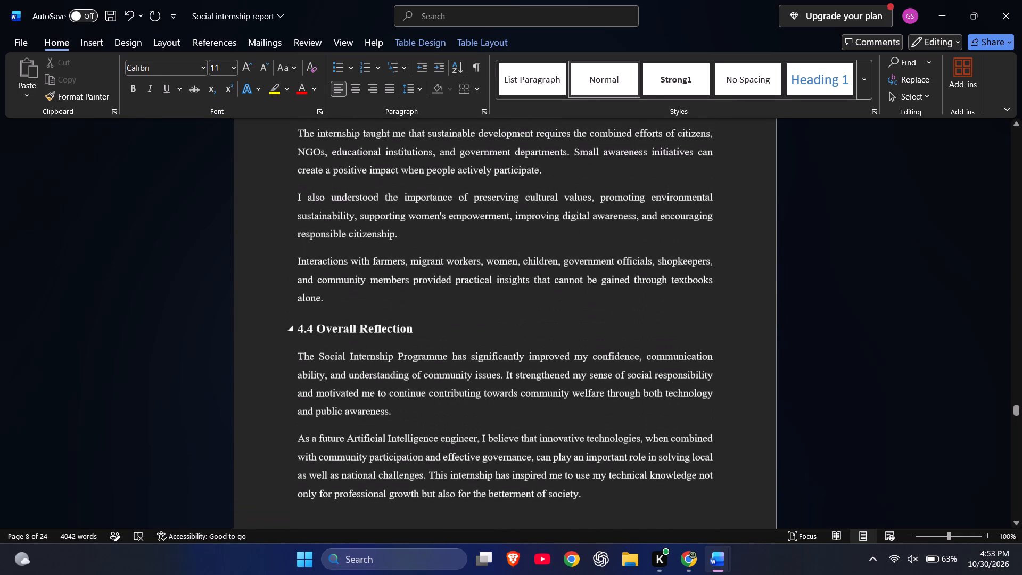
scroll(540, 336, "up", 1)
scroll(540, 336, "down", 1)
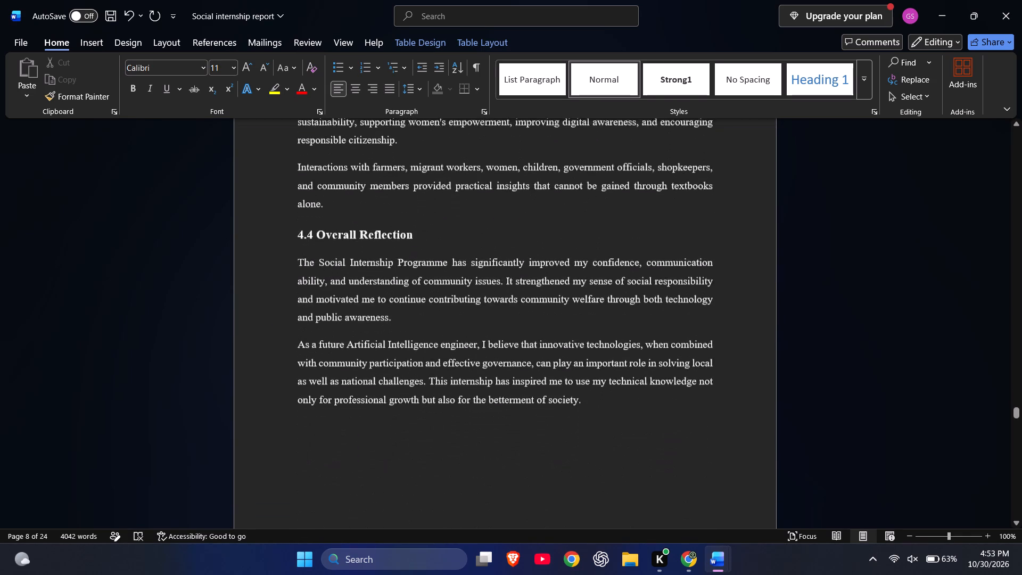
scroll(540, 336, "down", 4)
scroll(540, 336, "up", 6)
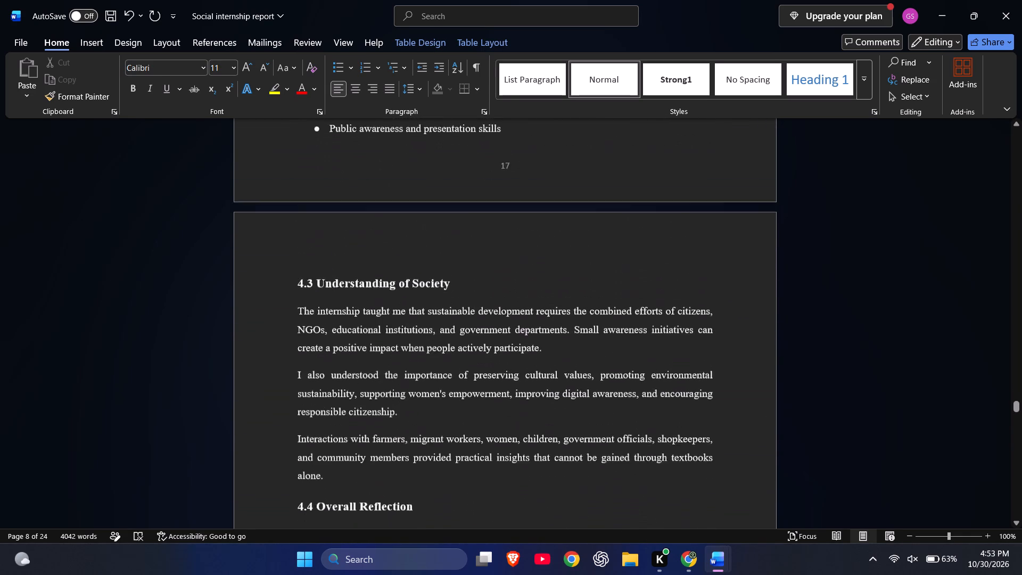
scroll(540, 336, "up", 4)
scroll(540, 336, "down", 2)
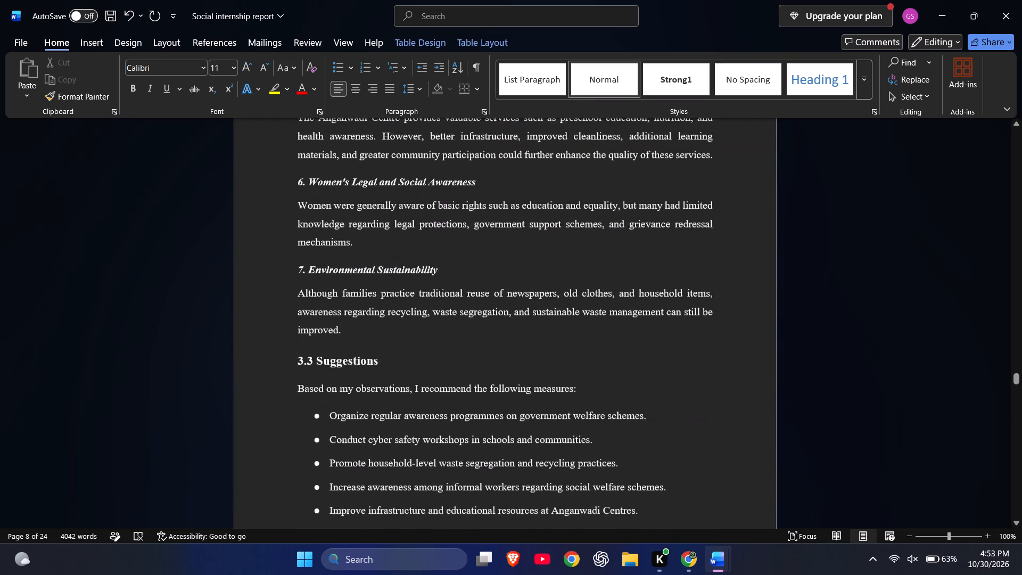
scroll(540, 336, "down", 6)
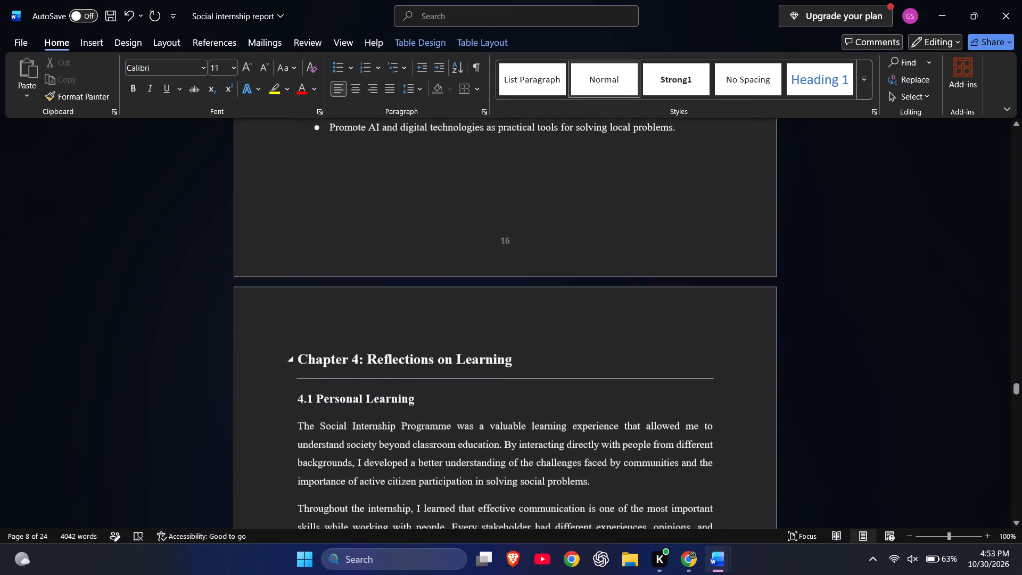
scroll(540, 336, "down", 1)
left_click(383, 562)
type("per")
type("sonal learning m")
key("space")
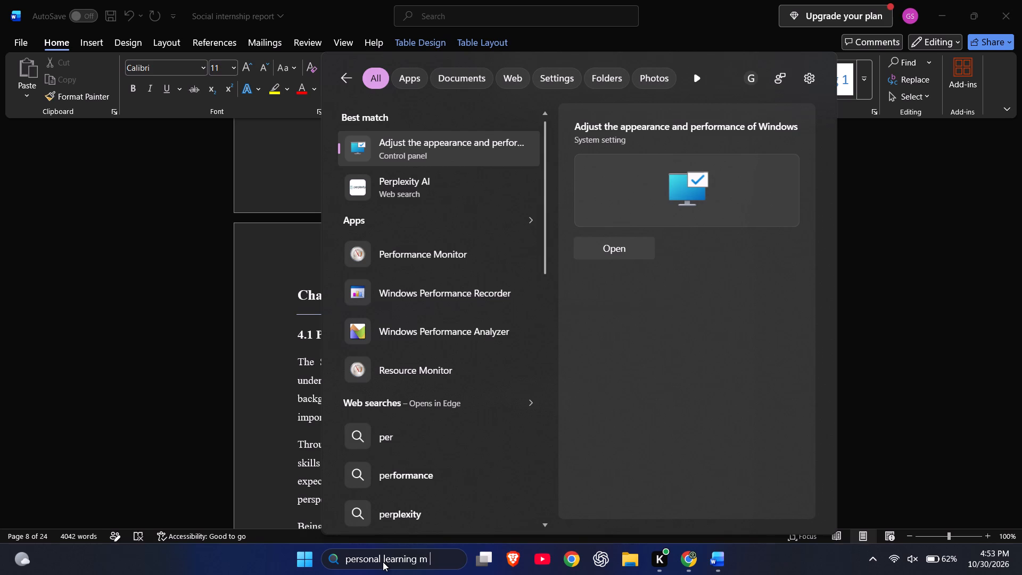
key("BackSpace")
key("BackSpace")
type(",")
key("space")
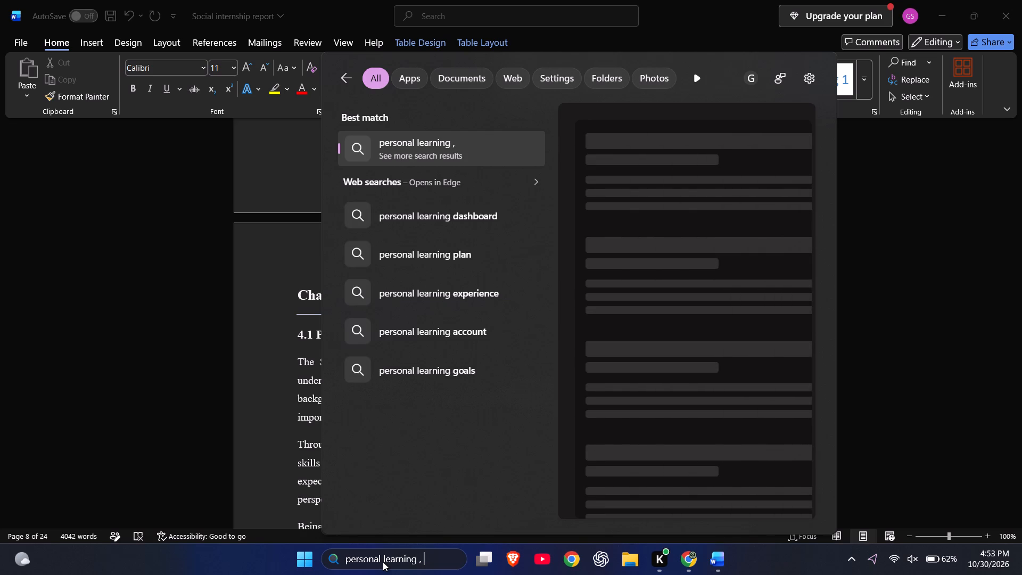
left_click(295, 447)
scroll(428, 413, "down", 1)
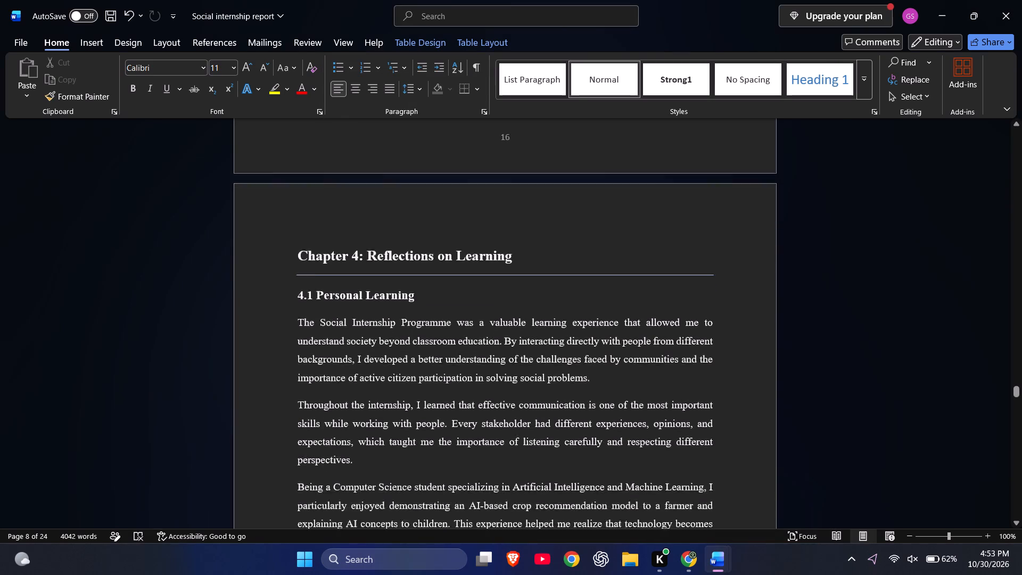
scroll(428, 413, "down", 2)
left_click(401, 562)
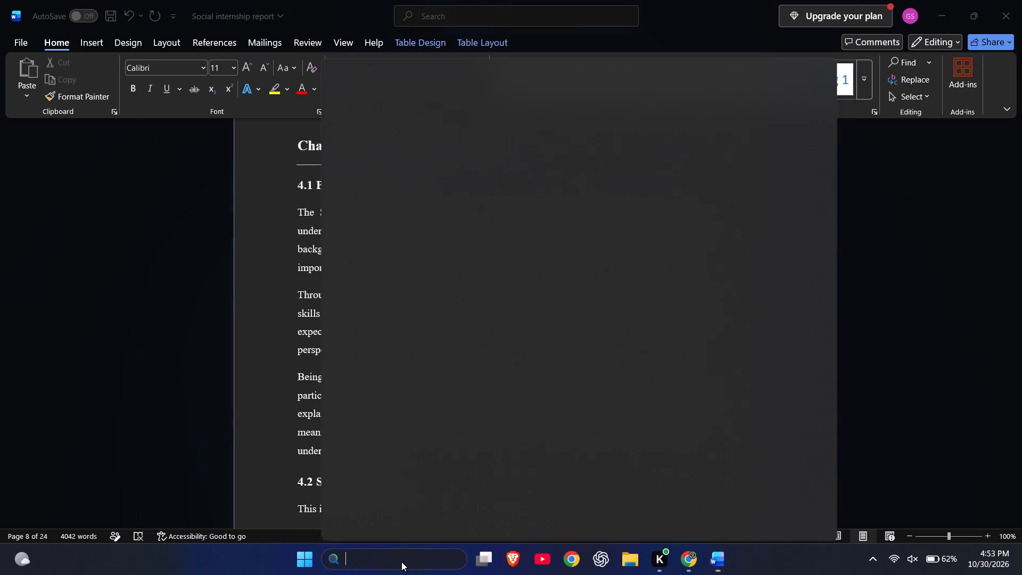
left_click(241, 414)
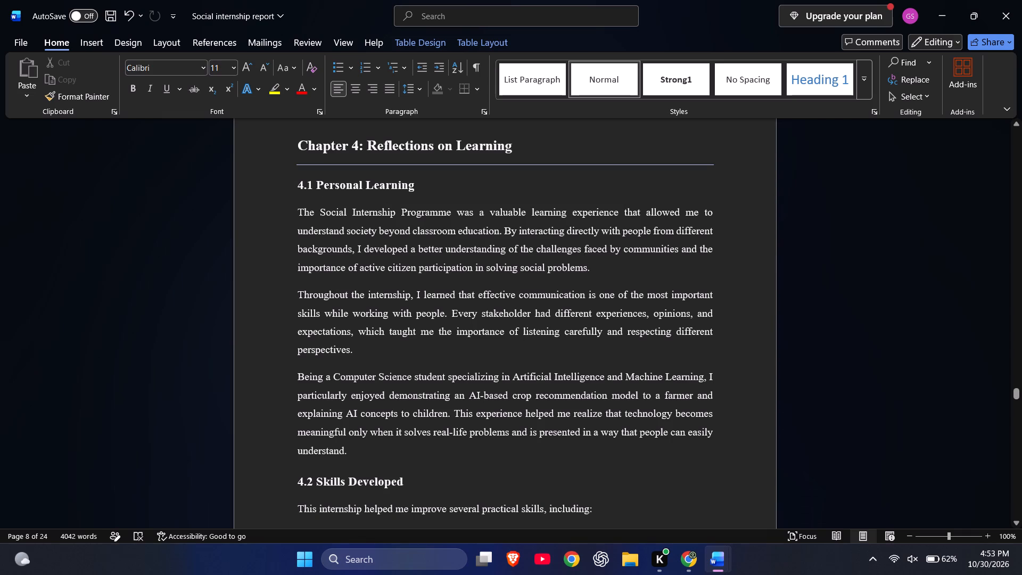
Insert four blank rows below Reflections on Learning in the INDEX table.
scroll(386, 244, "up", 11)
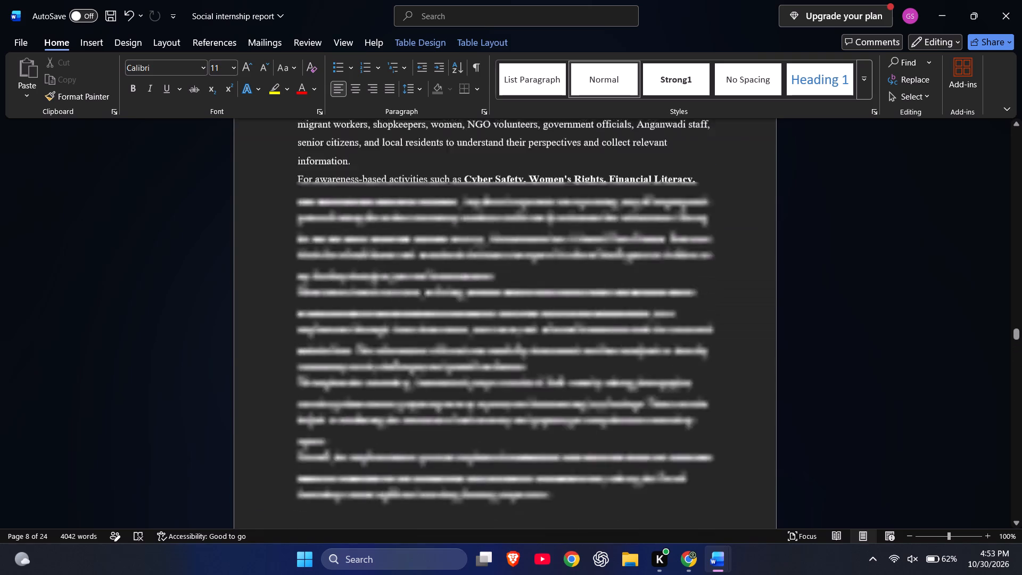
scroll(386, 244, "up", 20)
scroll(386, 244, "up", 7)
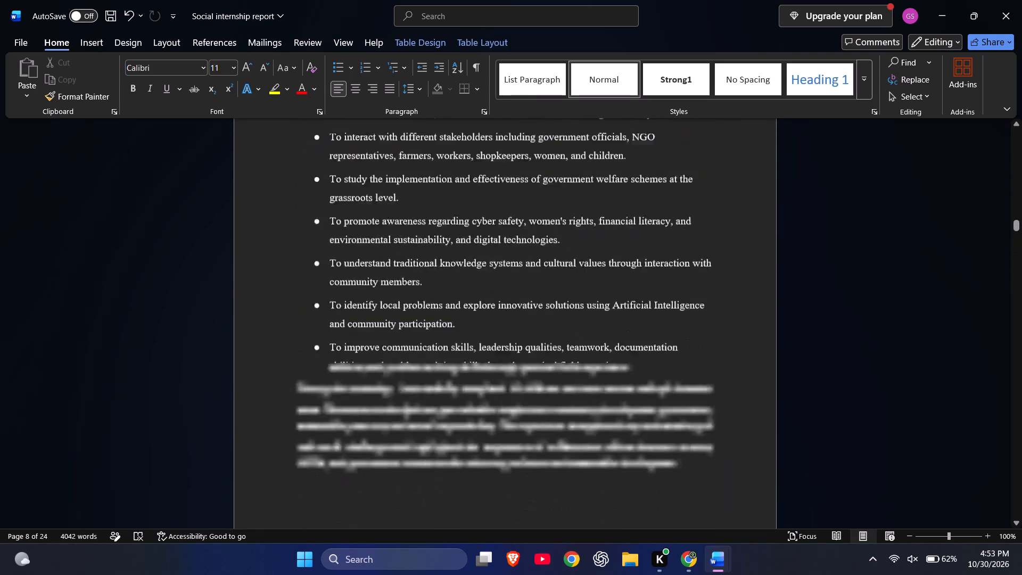
scroll(386, 244, "up", 18)
scroll(386, 244, "down", 15)
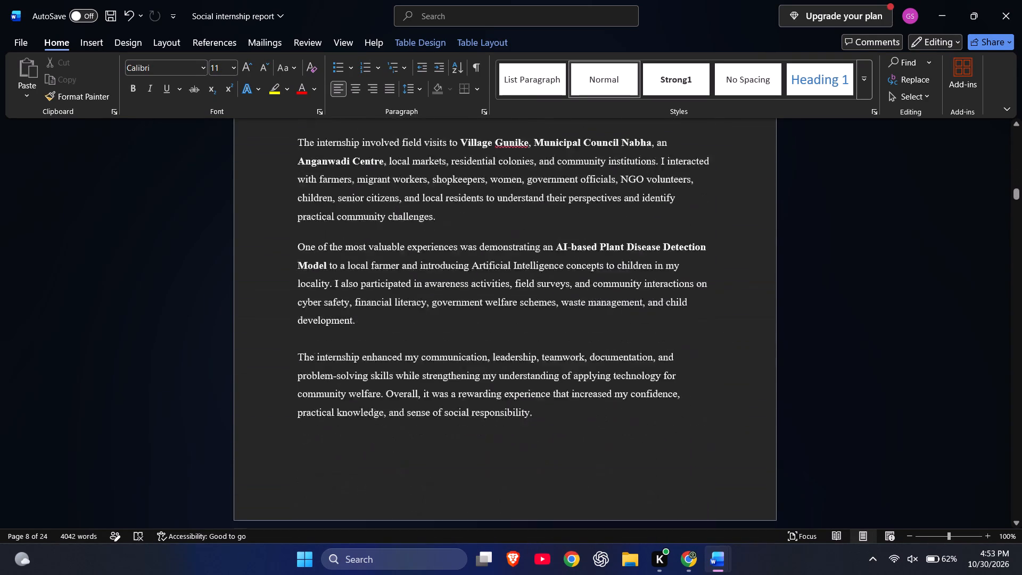
scroll(386, 244, "down", 2)
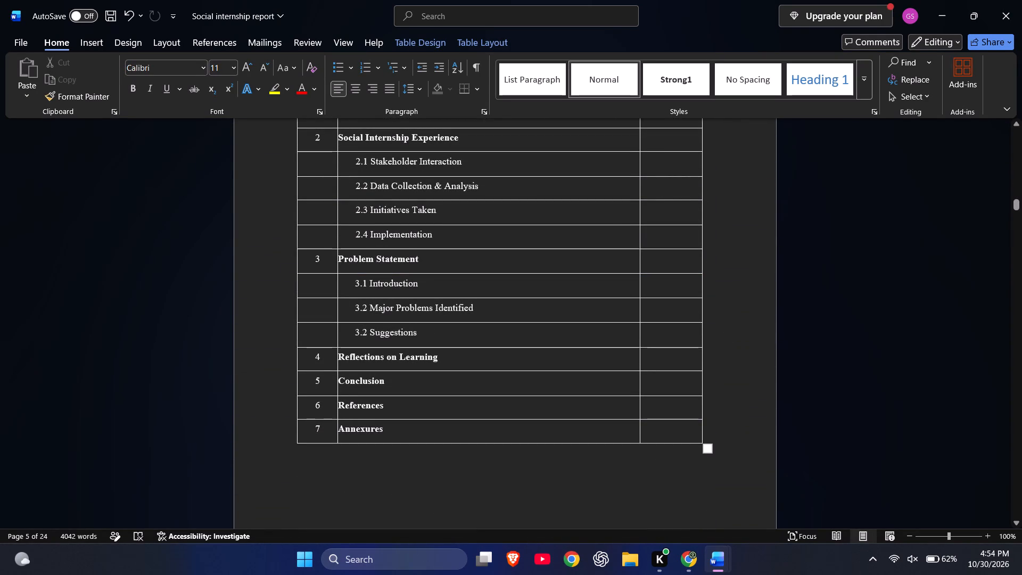
left_click(291, 371)
double_click(291, 371)
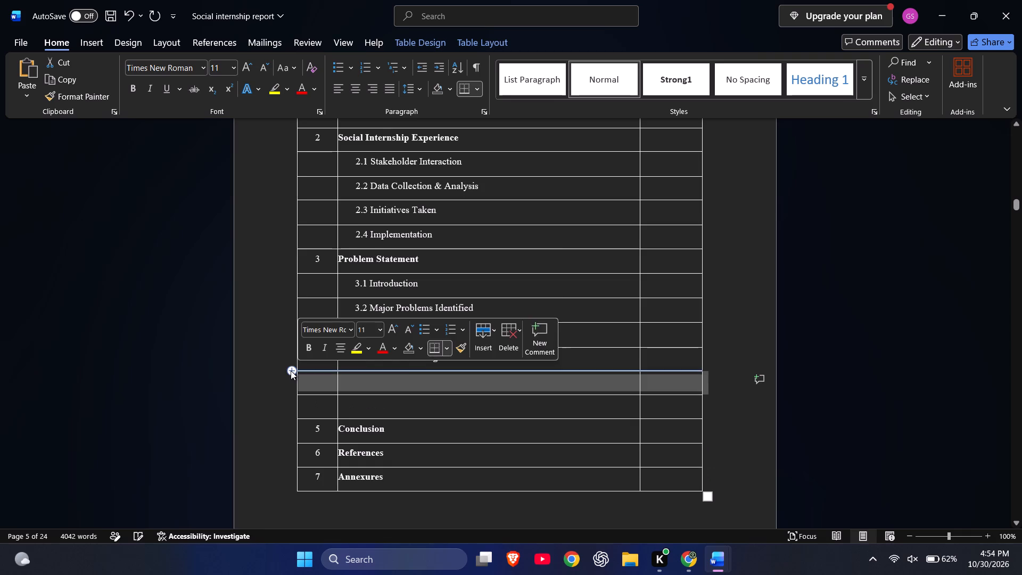
left_click(291, 371)
left_click(291, 371)
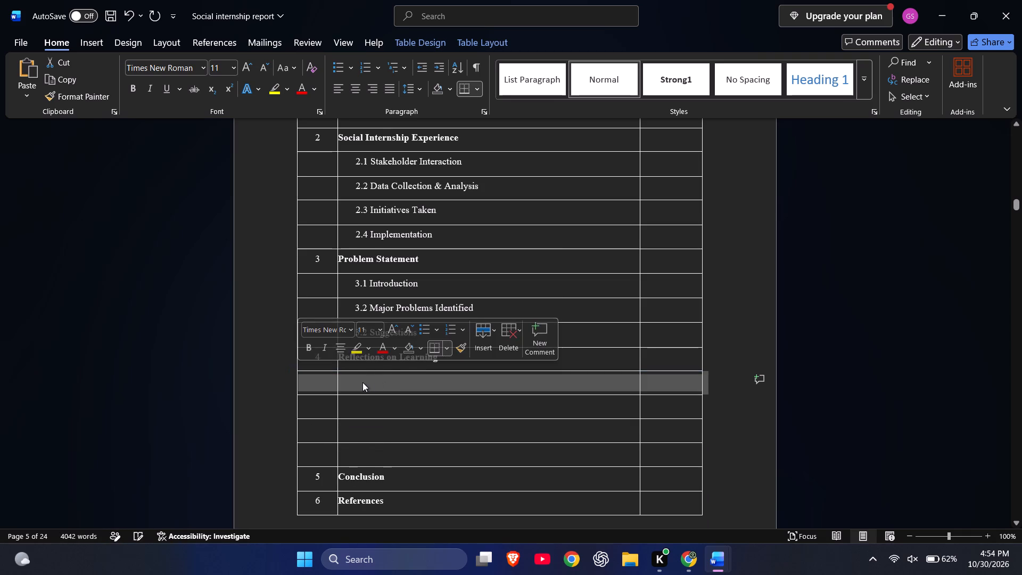
Enter the indented entry 4.1 Personal Learning in the first blank row below Reflections on Learning.
left_click(362, 382)
key("space")
key("space")
key("space")
key("space")
key("space")
key("space")
key("space")
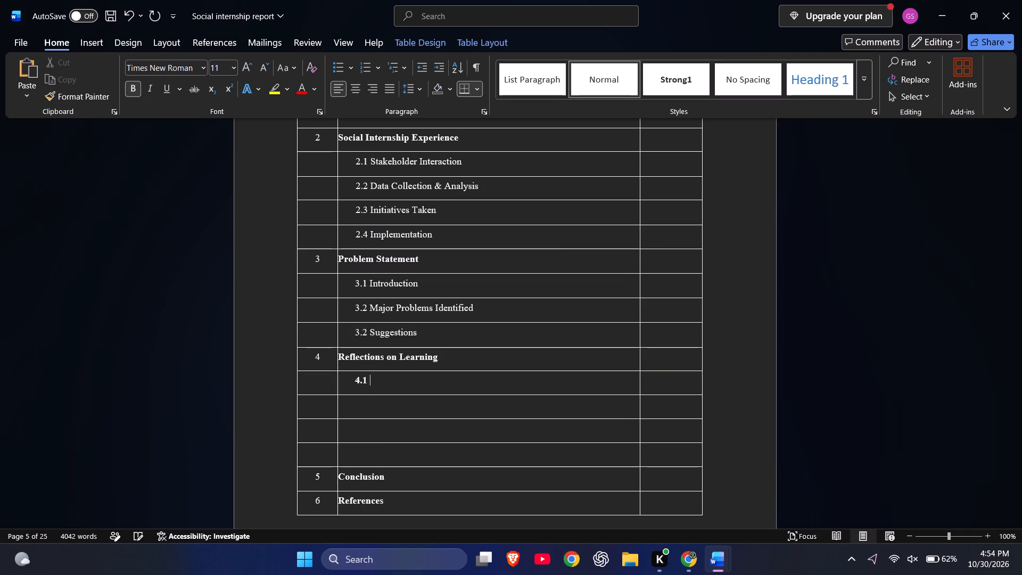
key("BackSpace")
type("earning")
key("space")
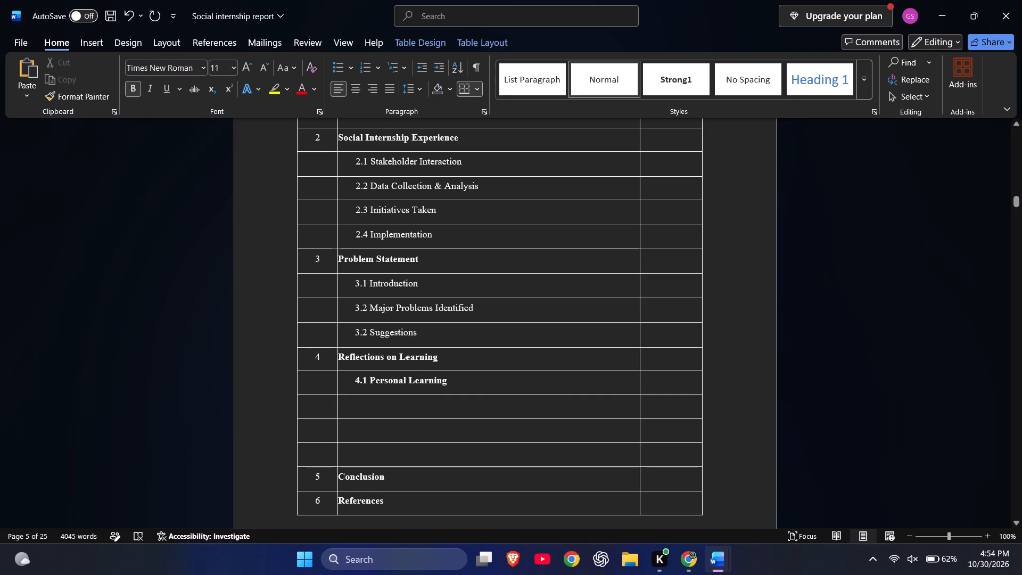
Enter the indented entry 4.2 Skills Developed in the blank row below 4.1 Personal Learning.
left_click(350, 402)
key("space")
key("space")
key("space")
key("space")
key("space")
key("space")
key("space")
key("d")
type("eveloped")
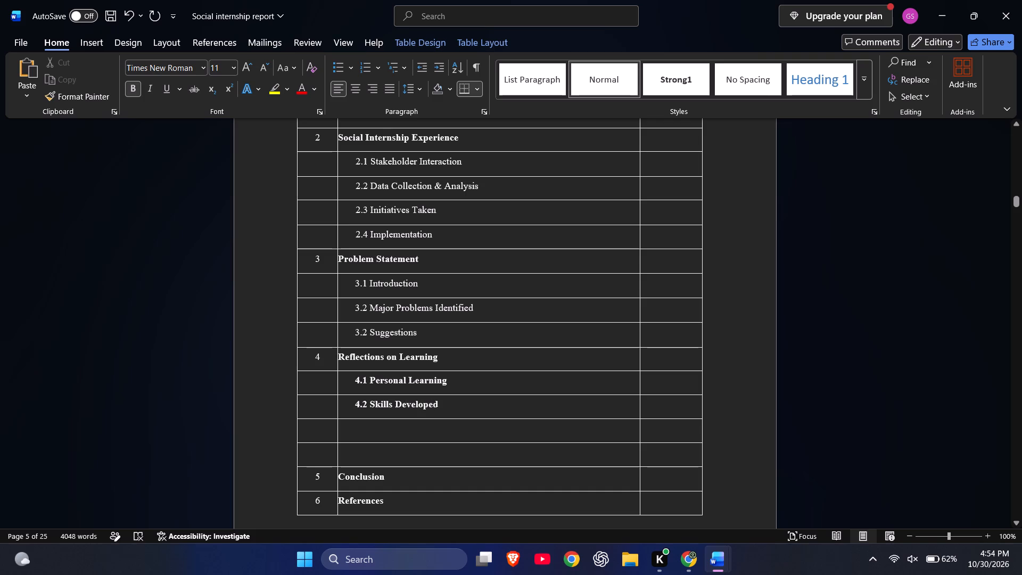
Remove the bold formatting from the 4.1 Personal Learning and 4.2 Skills Developed entries in the INDEX table.
left_click_drag(451, 405, 359, 385)
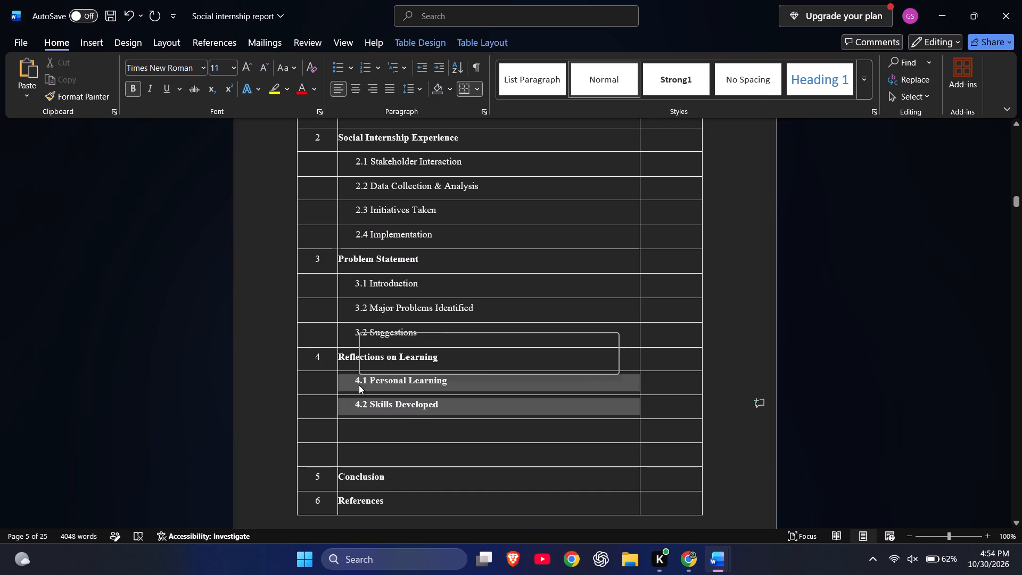
left_click(376, 364)
left_click(805, 368)
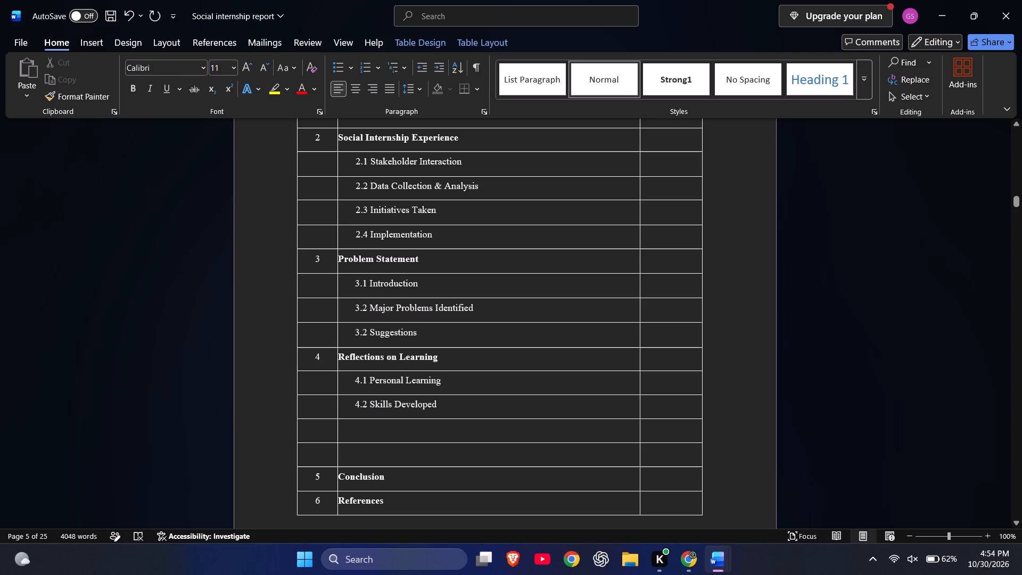
Read through Chapter 4 in the report body, examining the section headings that follow 4.2 Skills Developed.
scroll(805, 368, "down", 7)
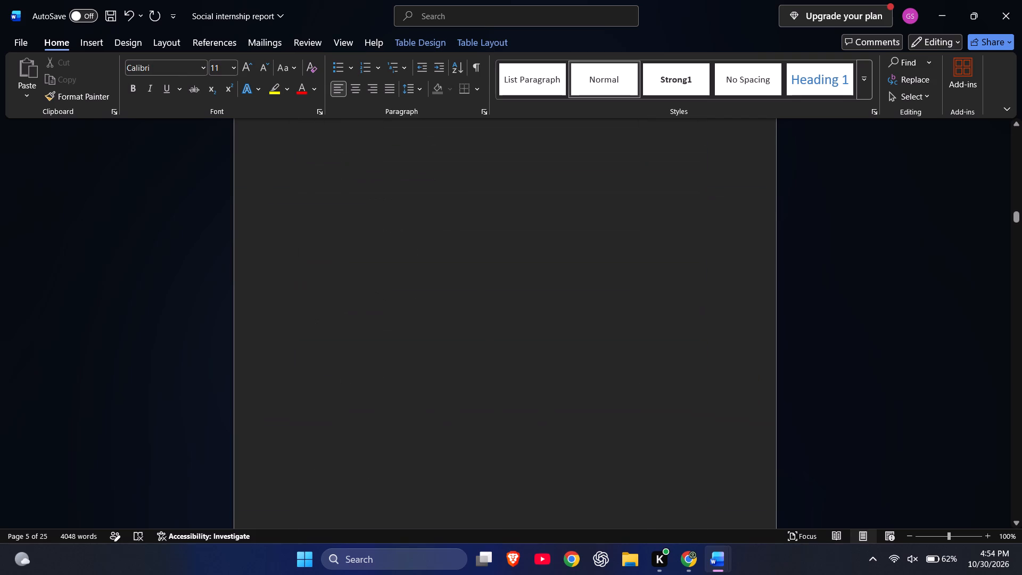
scroll(805, 368, "down", 19)
scroll(805, 368, "down", 12)
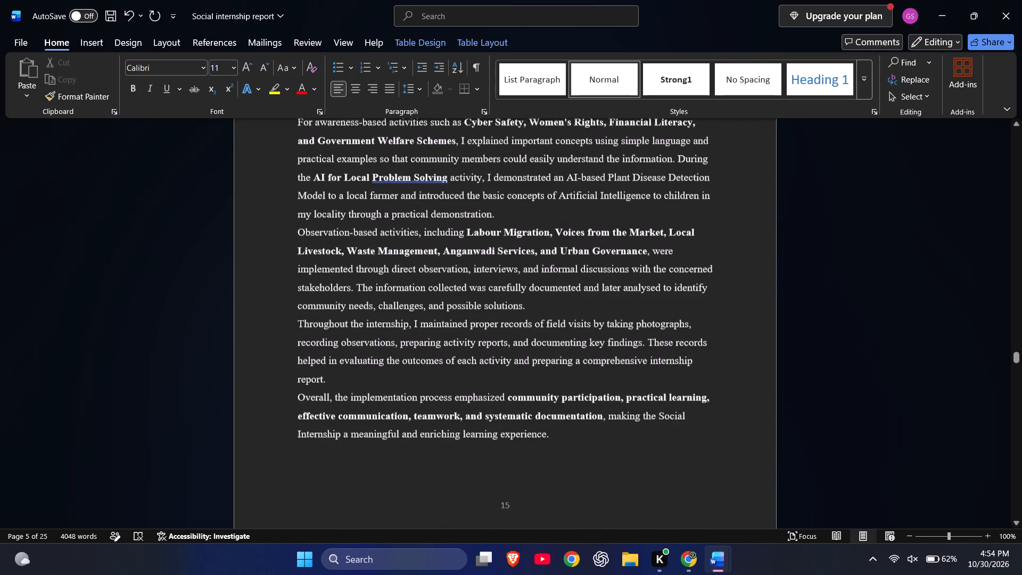
scroll(805, 368, "down", 7)
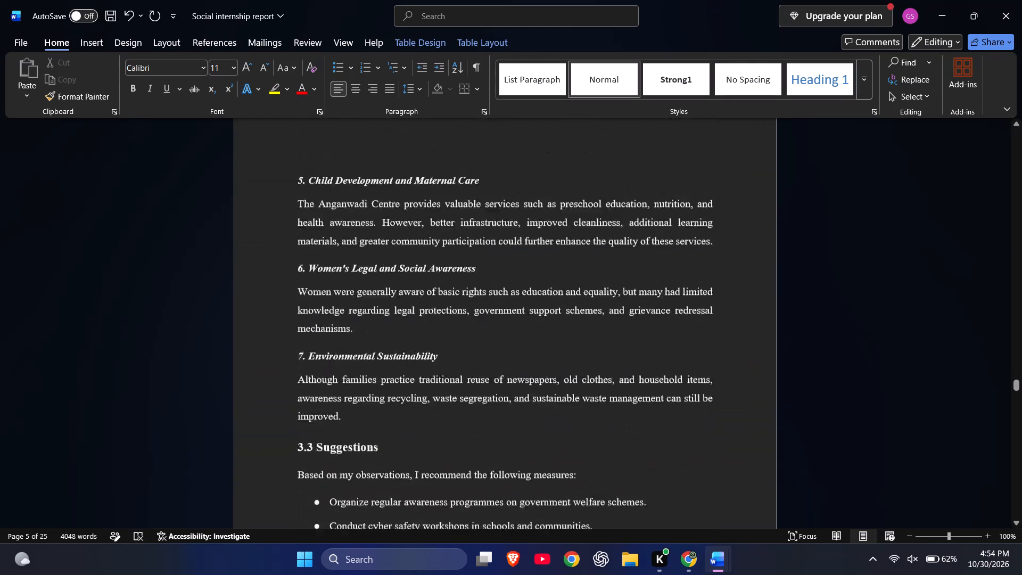
scroll(805, 368, "down", 2)
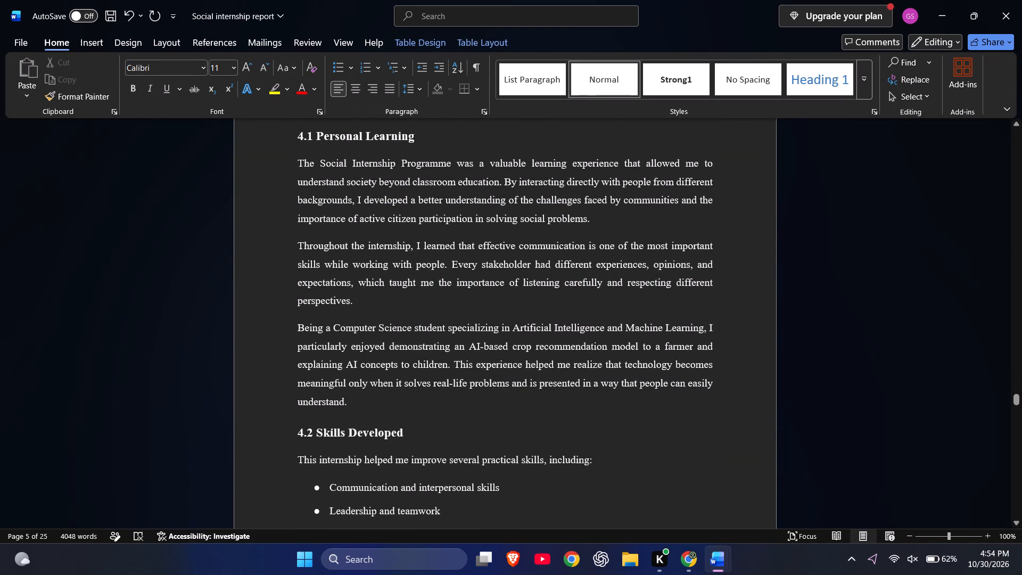
scroll(632, 387, "down", 5)
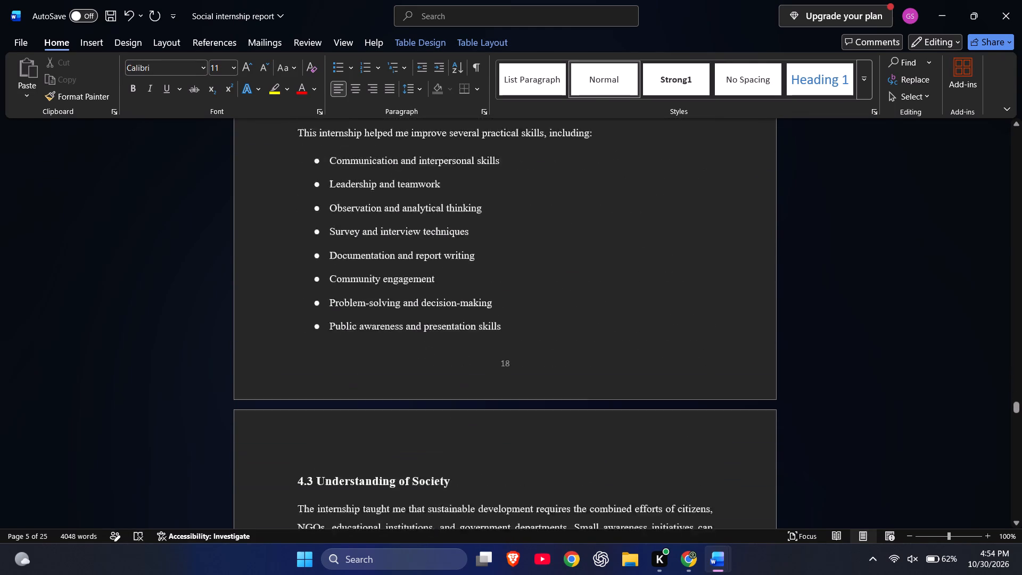
scroll(632, 387, "down", 2)
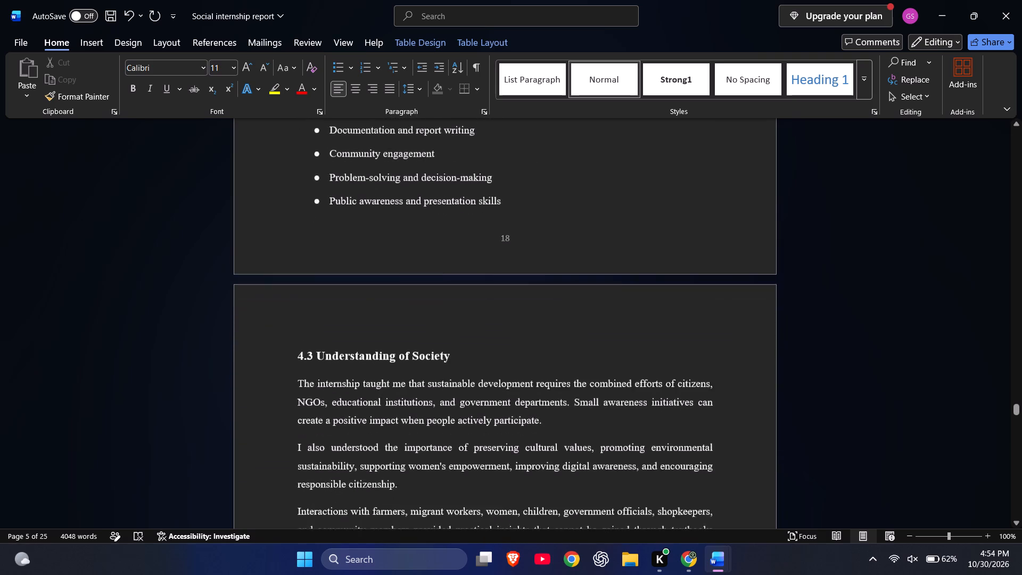
scroll(632, 387, "down", 3)
Enter the indented entry 4.2 Understanding of Society in the blank INDEX row below 4.2 Skills Developed.
scroll(632, 387, "up", 11)
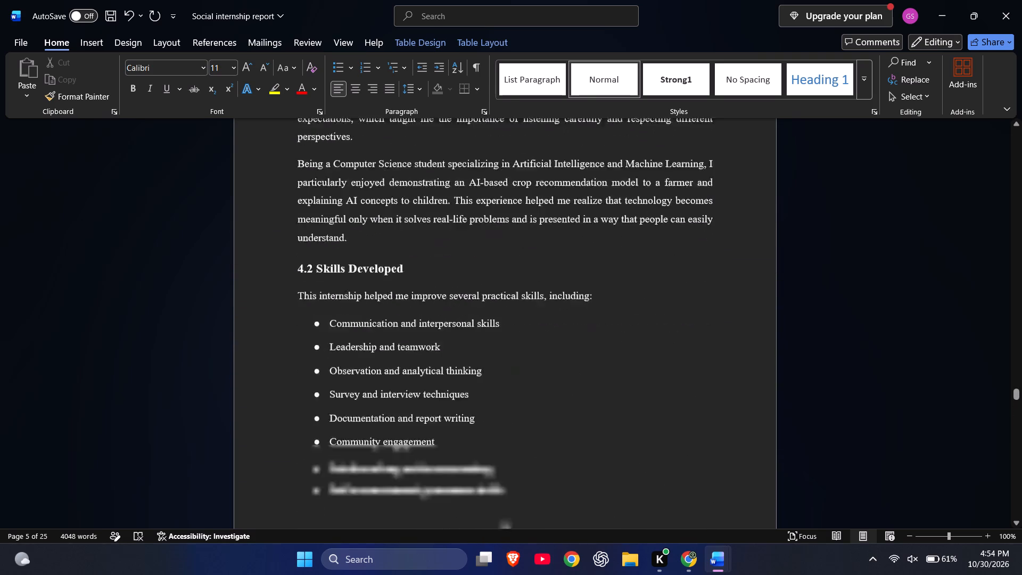
scroll(632, 387, "up", 20)
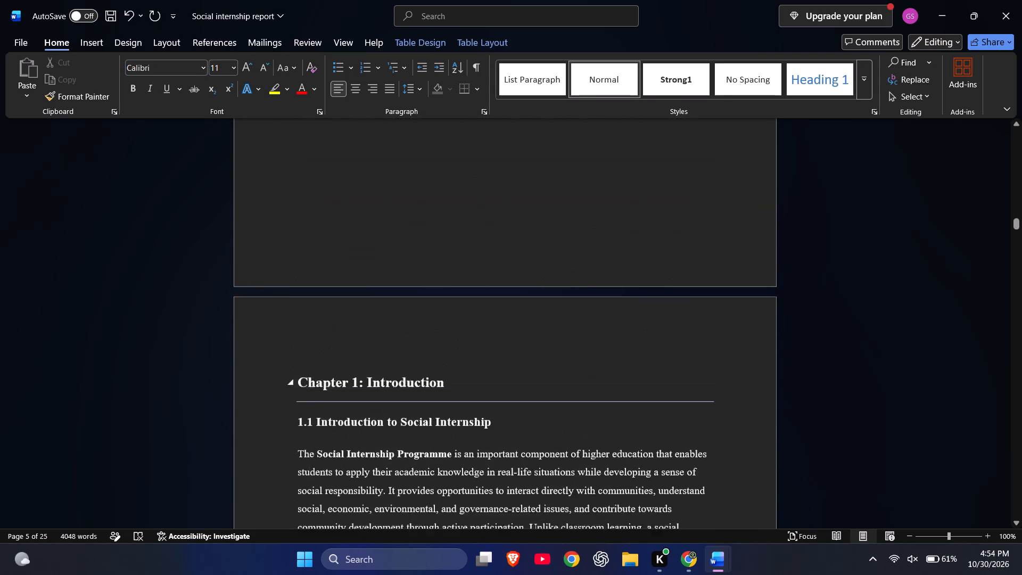
scroll(632, 387, "up", 11)
scroll(632, 387, "down", 9)
scroll(470, 317, "up", 1)
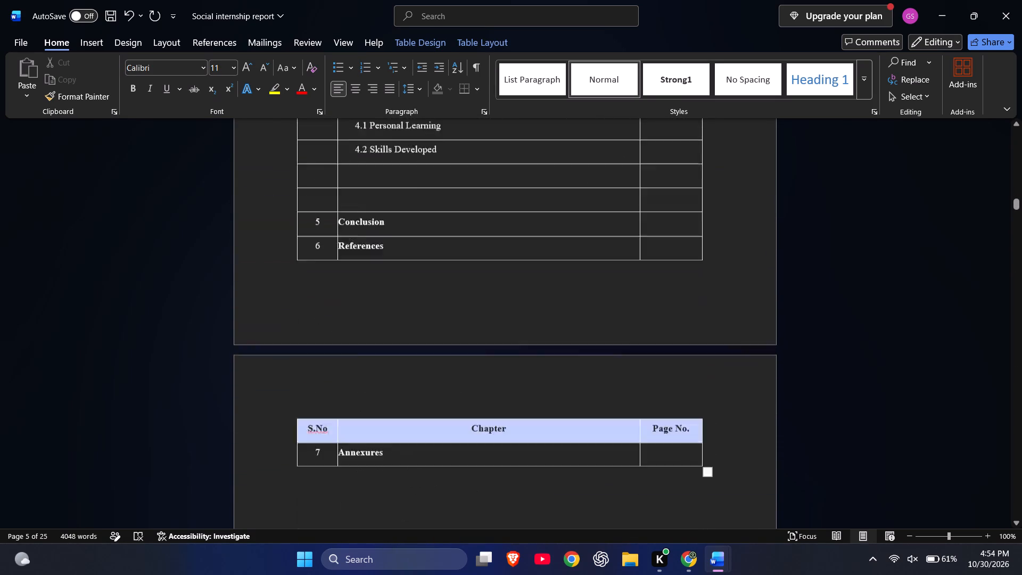
scroll(470, 317, "up", 2)
left_click(352, 469)
left_click(348, 454)
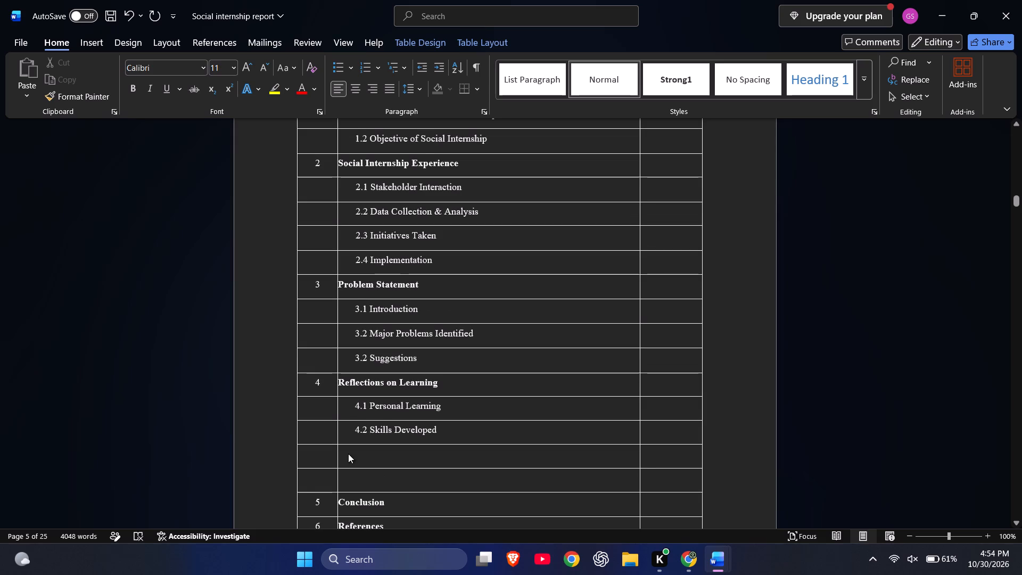
key("space")
key("space")
key("space")
key("space")
key("space")
key("space")
key("space")
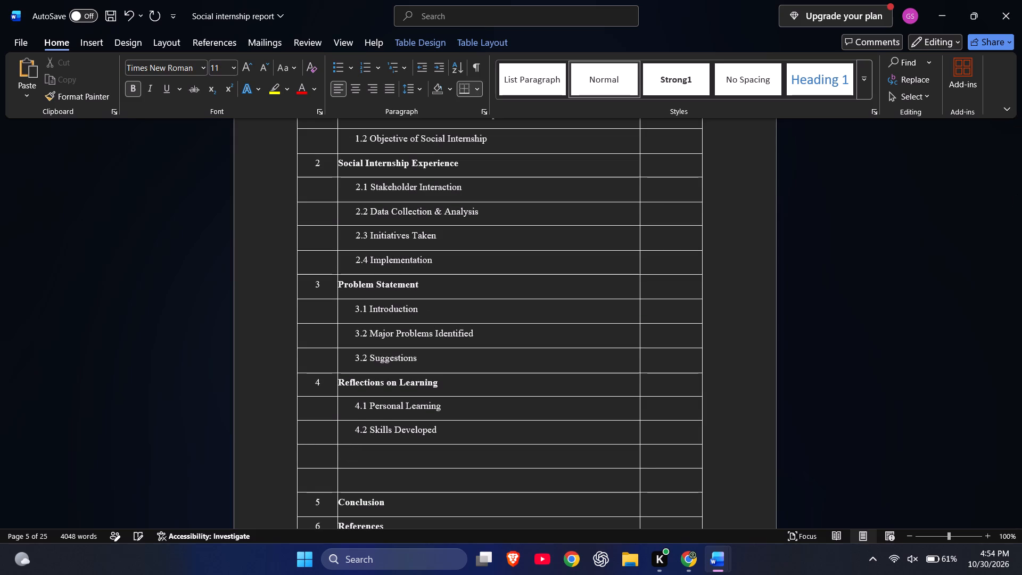
type("4.2")
key("space")
key("BackSpace")
type("erstanb")
key("BackSpace")
type("ociety")
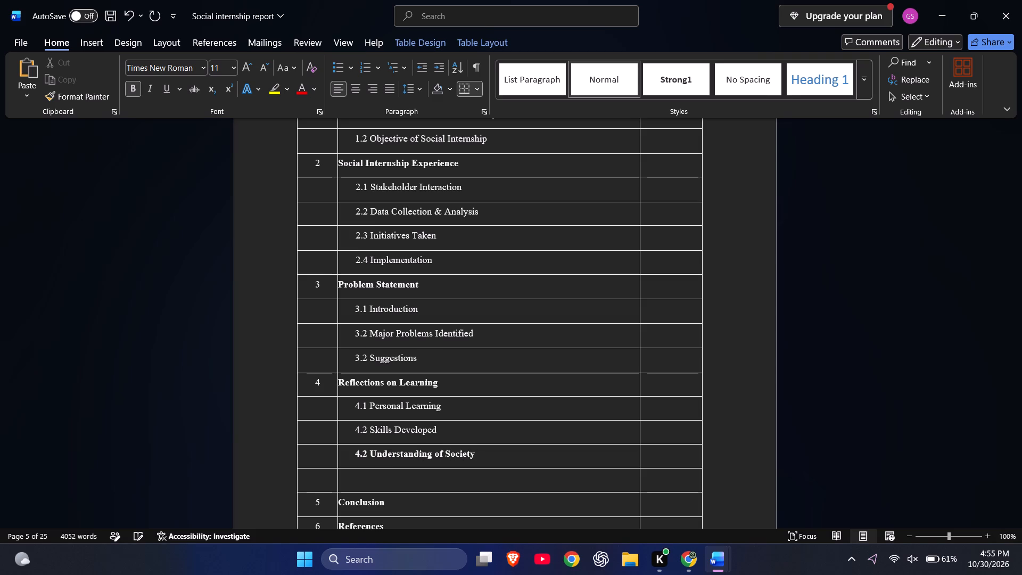
Enter the indented entry 4.4 Overall Reflection in the blank INDEX row below Understanding of Society.
left_click(348, 478)
key("space")
key("space")
key("space")
key("space")
key("space")
key("space")
key("space")
type("4.")
type("3")
key("space")
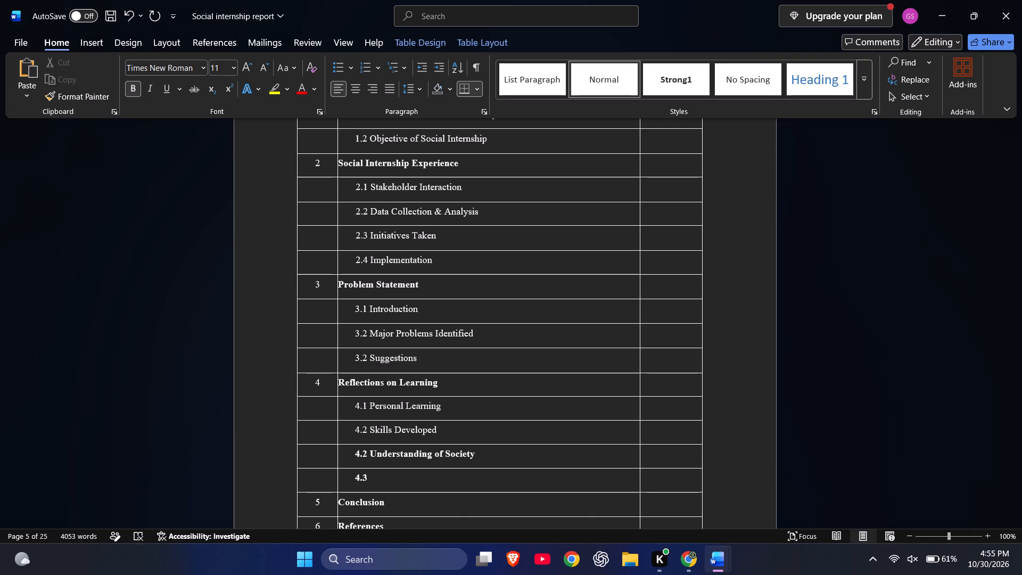
key("equal")
key("BackSpace")
key("BackSpace")
type("==")
key("BackSpace")
key("BackSpace")
key("BackSpace")
type("==")
key("space")
key("BackSpace")
key("BackSpace")
key("BackSpace")
key("BackSpace")
key("o")
key("r")
type("eflection")
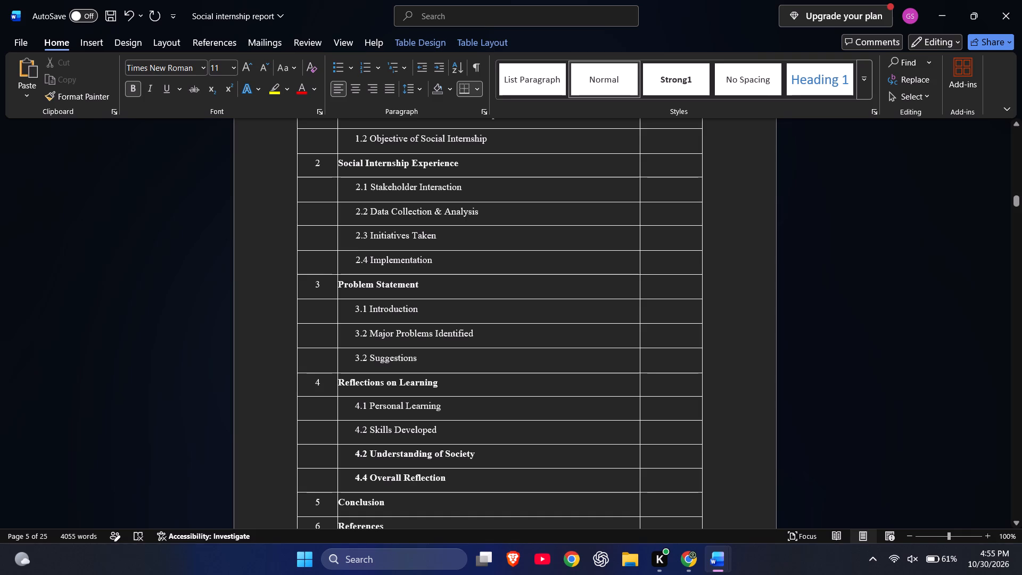
Renumber the Understanding of Society entry in the INDEX table as 4.3.
left_click(369, 454)
key("Left")
key("BackSpace")
key("3")
Remove the bold formatting from the 4.3 Understanding of Society and 4.4 Overall Reflection entries in the INDEX table.
left_click_drag(450, 479, 350, 456)
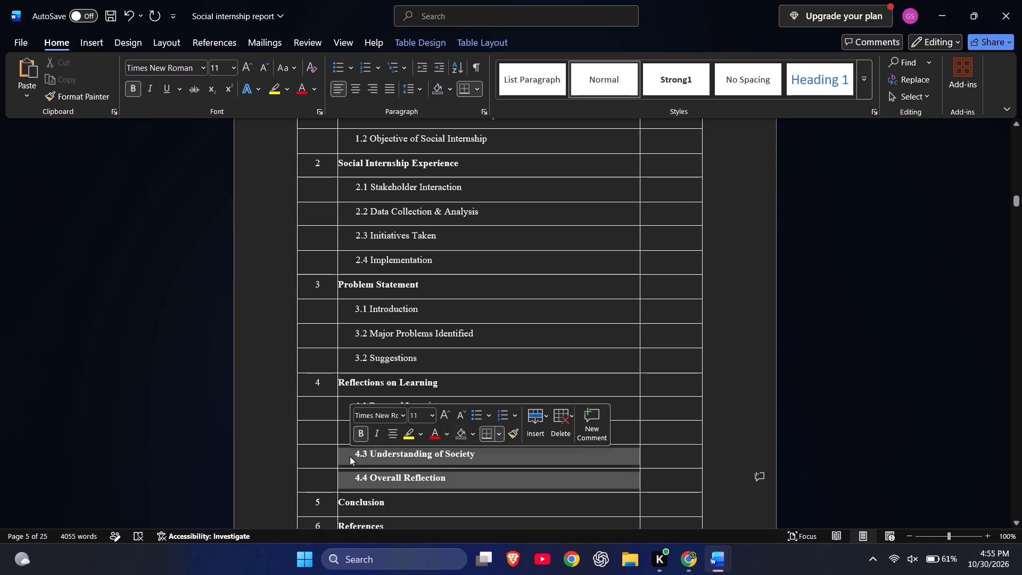
left_click(363, 434)
left_click(880, 371)
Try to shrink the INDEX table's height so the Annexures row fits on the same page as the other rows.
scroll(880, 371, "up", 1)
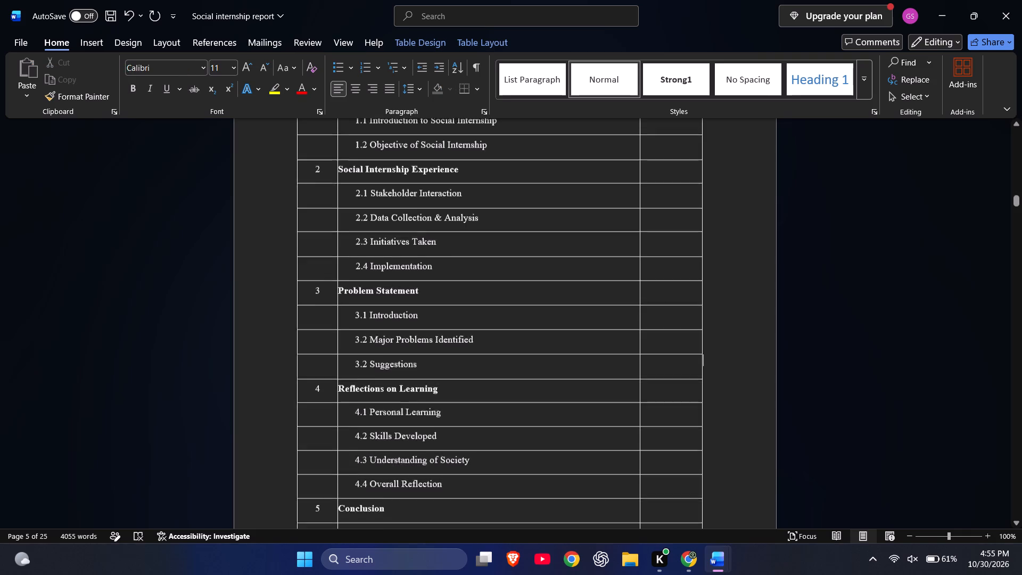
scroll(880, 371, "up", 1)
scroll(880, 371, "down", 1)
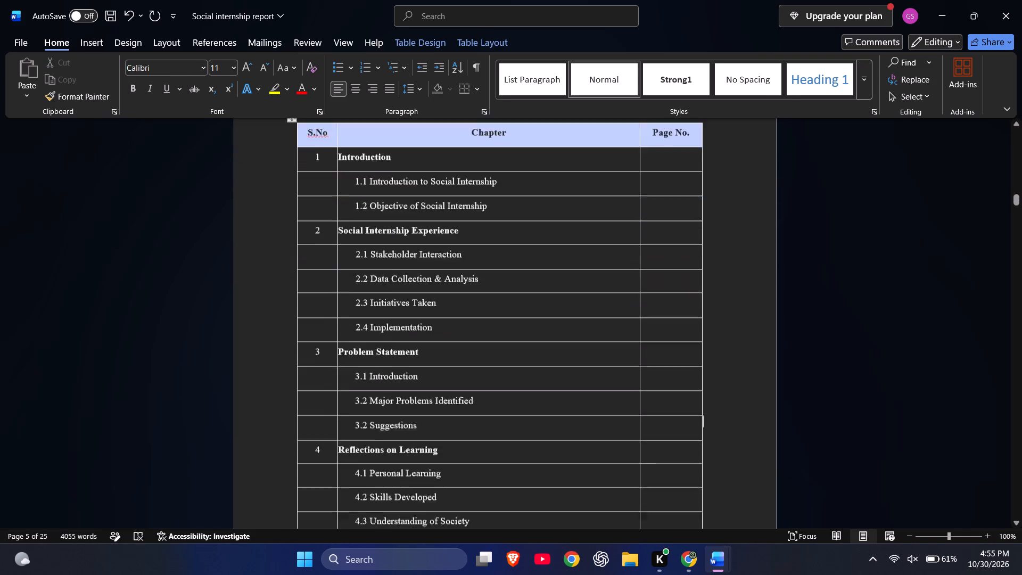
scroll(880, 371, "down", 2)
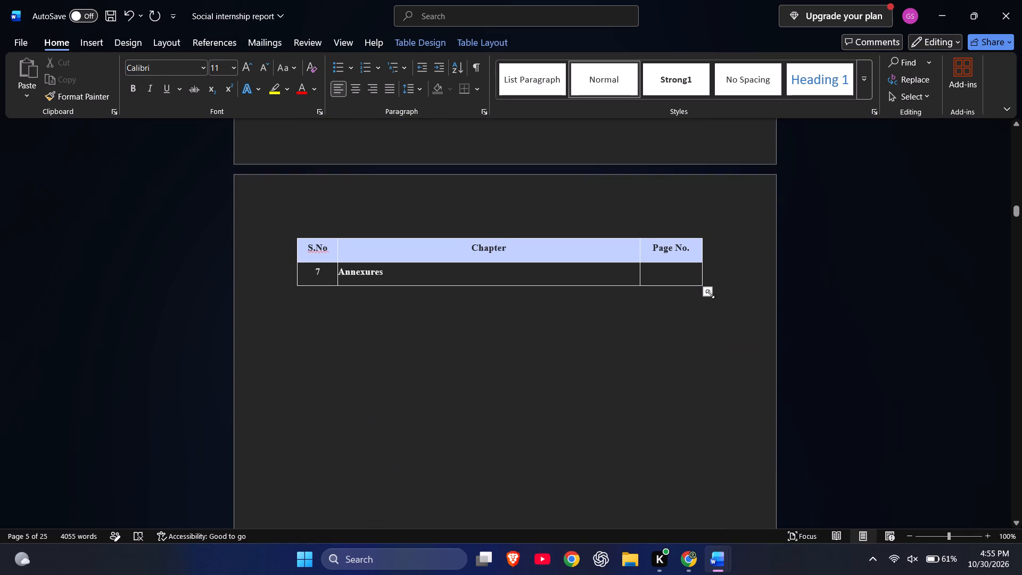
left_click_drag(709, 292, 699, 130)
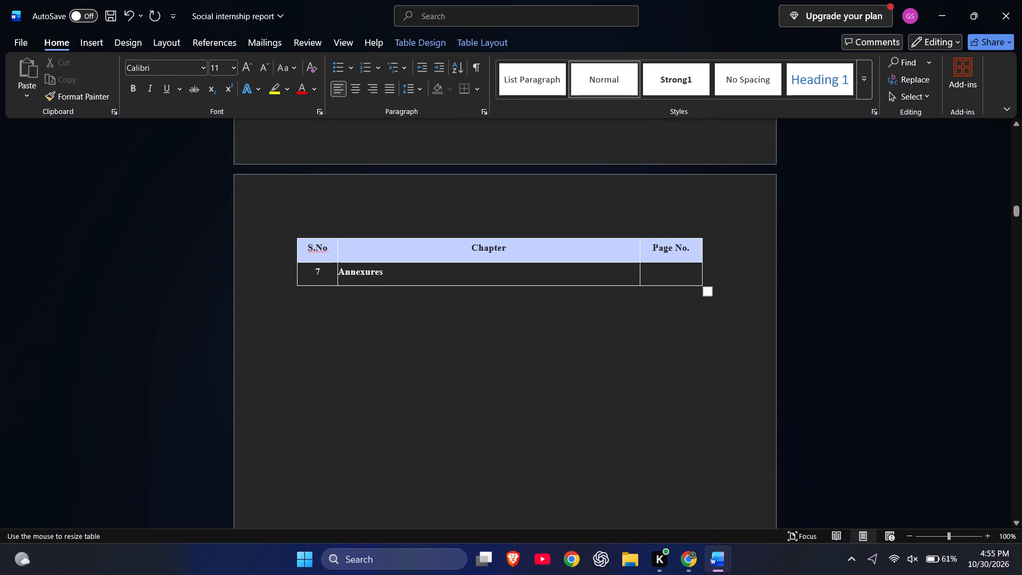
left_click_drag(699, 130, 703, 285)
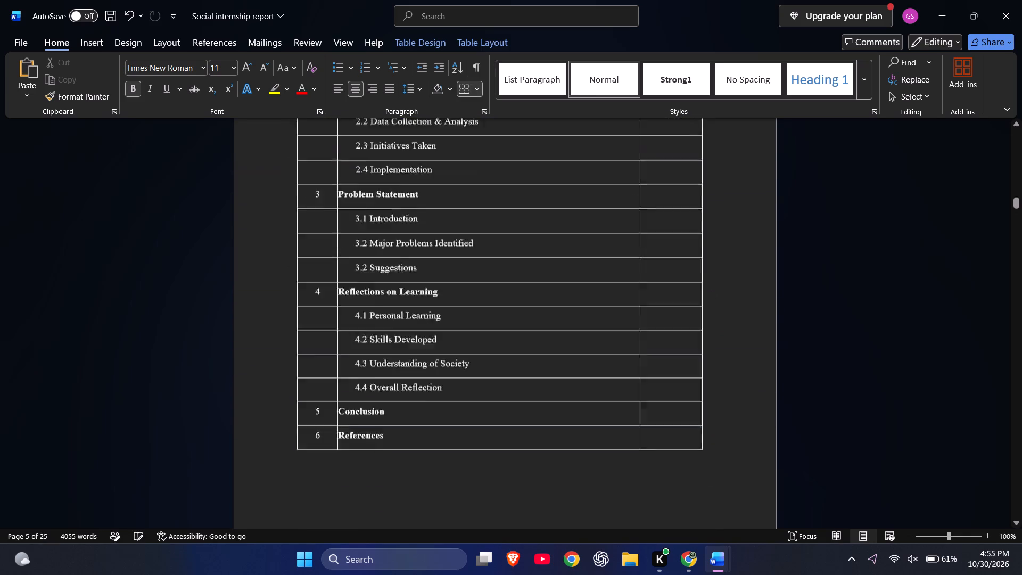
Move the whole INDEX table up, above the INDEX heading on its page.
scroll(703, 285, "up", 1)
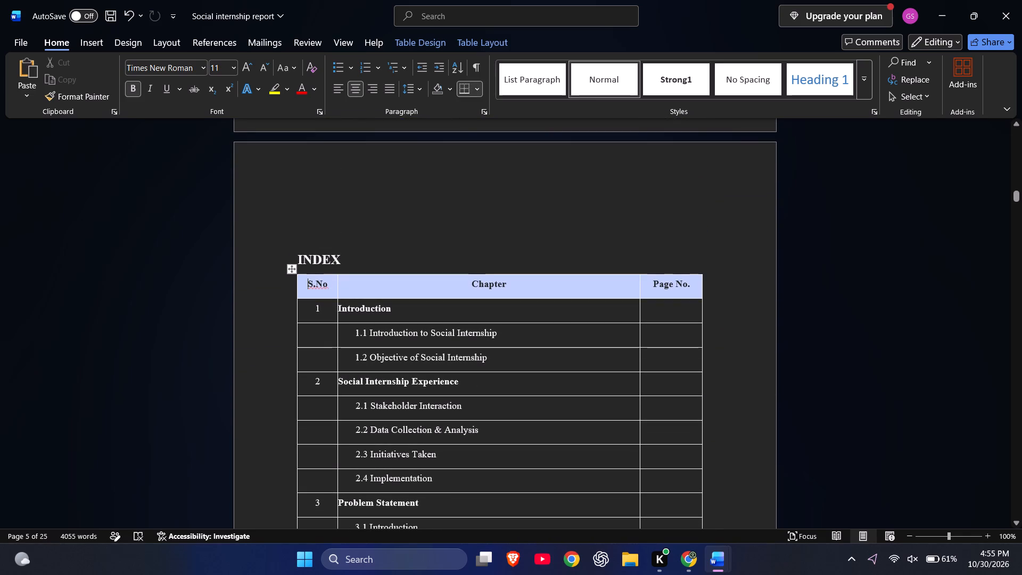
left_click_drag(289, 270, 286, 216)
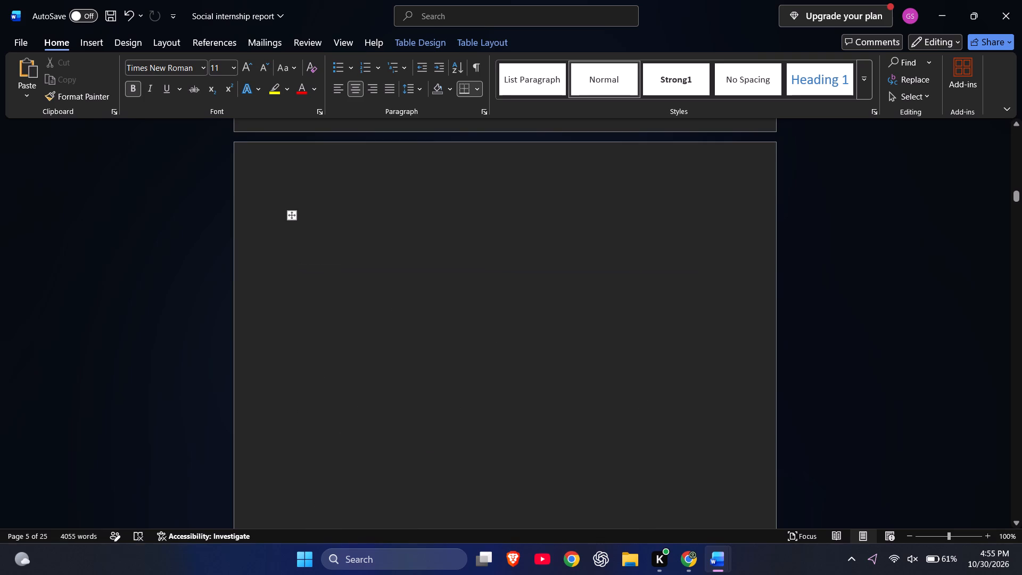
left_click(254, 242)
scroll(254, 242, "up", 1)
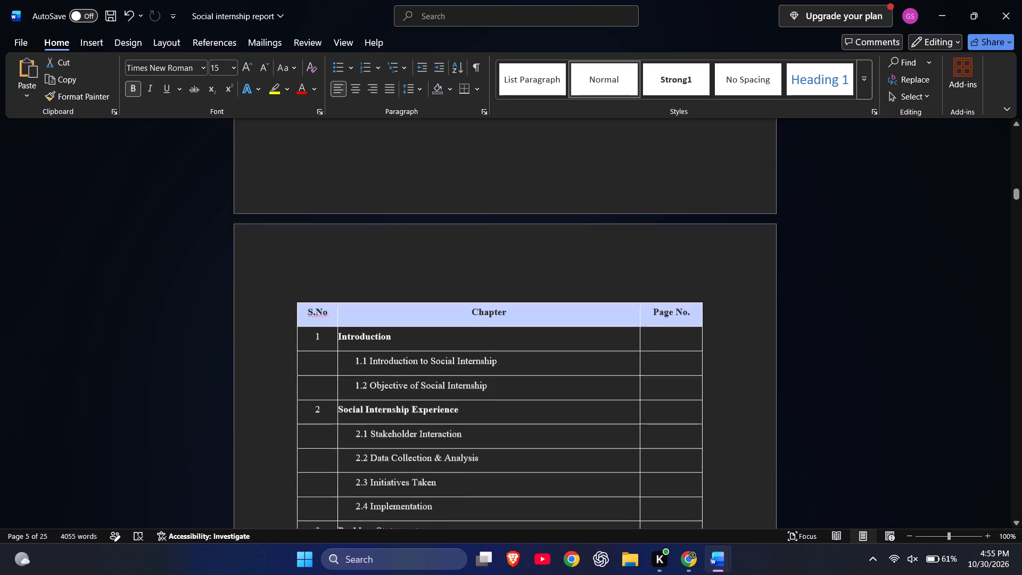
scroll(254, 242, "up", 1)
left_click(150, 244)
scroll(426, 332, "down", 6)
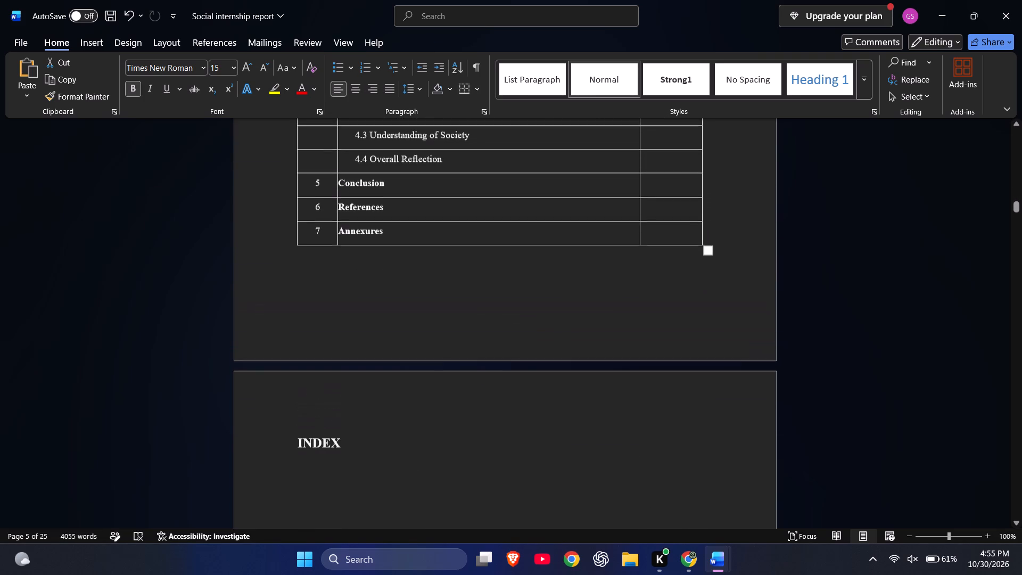
Look through the report body from Chapter 4 to the annexure photos, and check the layout of the INDEX table page.
scroll(571, 347, "up", 1)
scroll(399, 308, "down", 19)
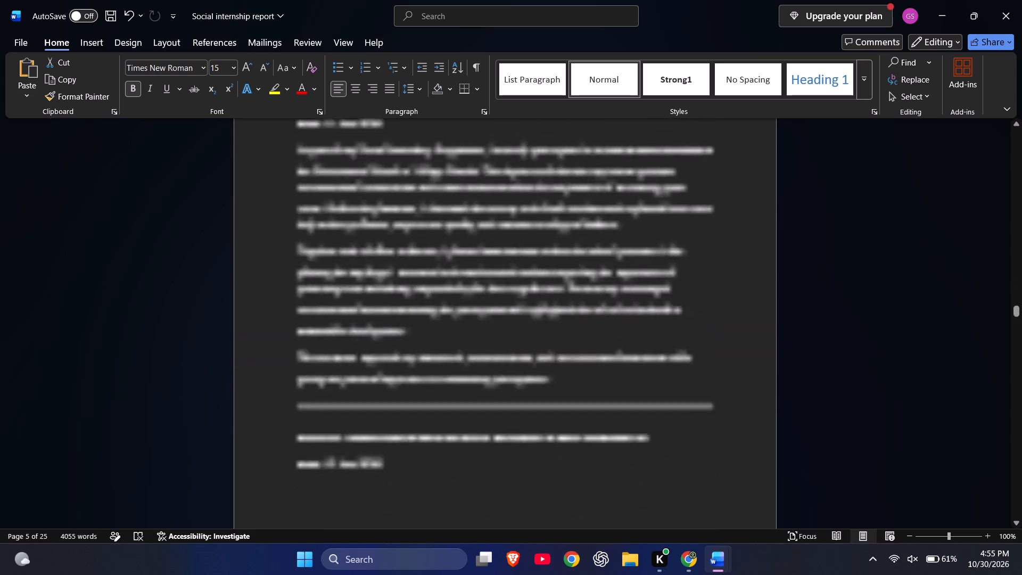
scroll(399, 308, "down", 15)
scroll(399, 308, "down", 7)
scroll(399, 308, "up", 13)
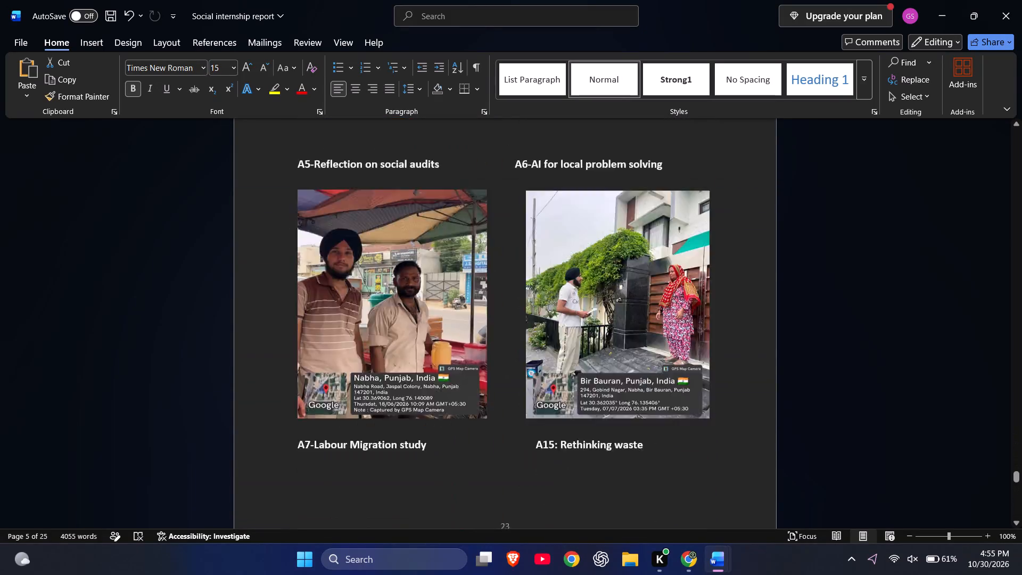
scroll(399, 308, "up", 6)
scroll(399, 308, "down", 2)
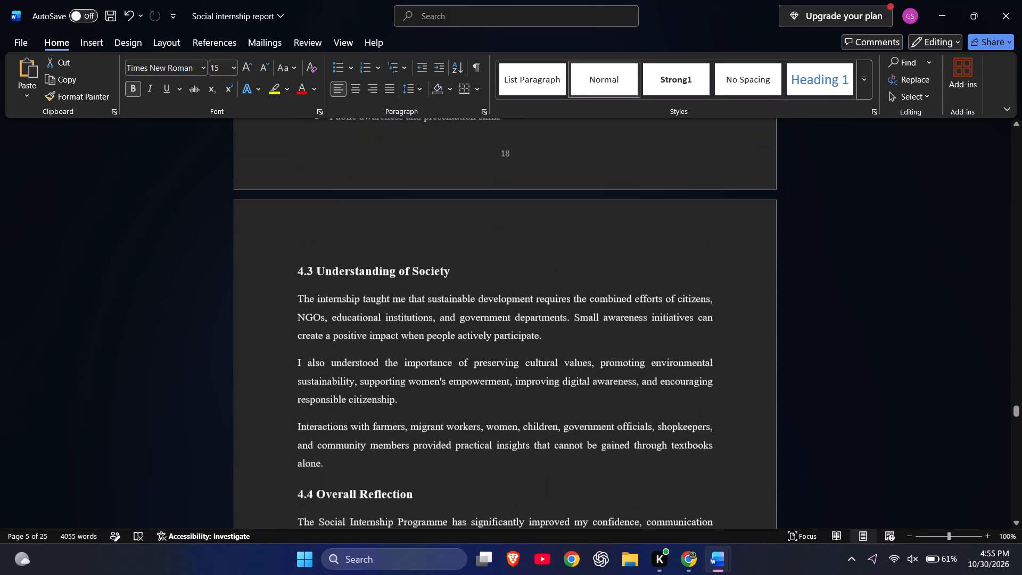
scroll(399, 308, "down", 5)
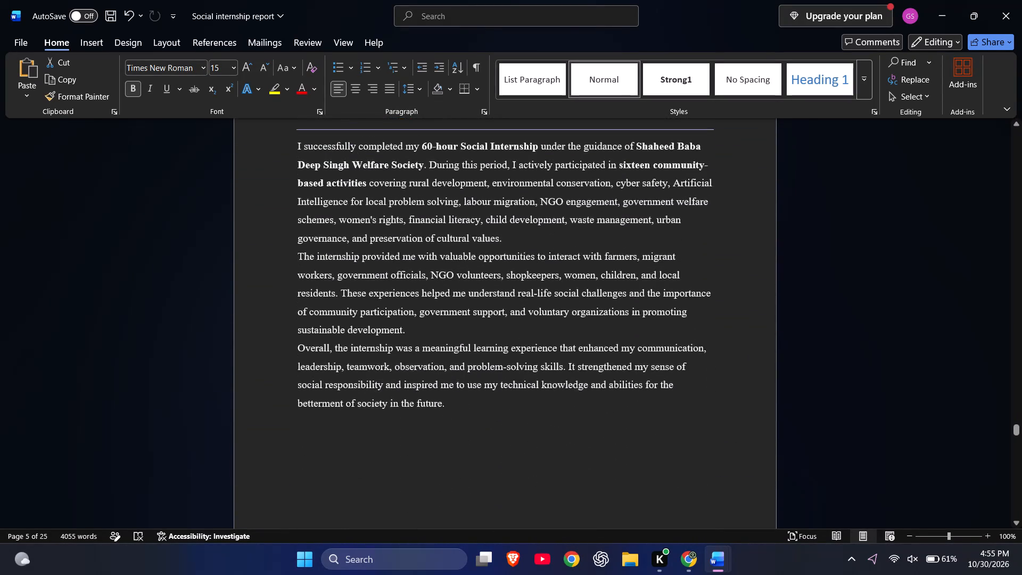
scroll(399, 308, "down", 3)
scroll(399, 308, "up", 20)
scroll(399, 308, "up", 4)
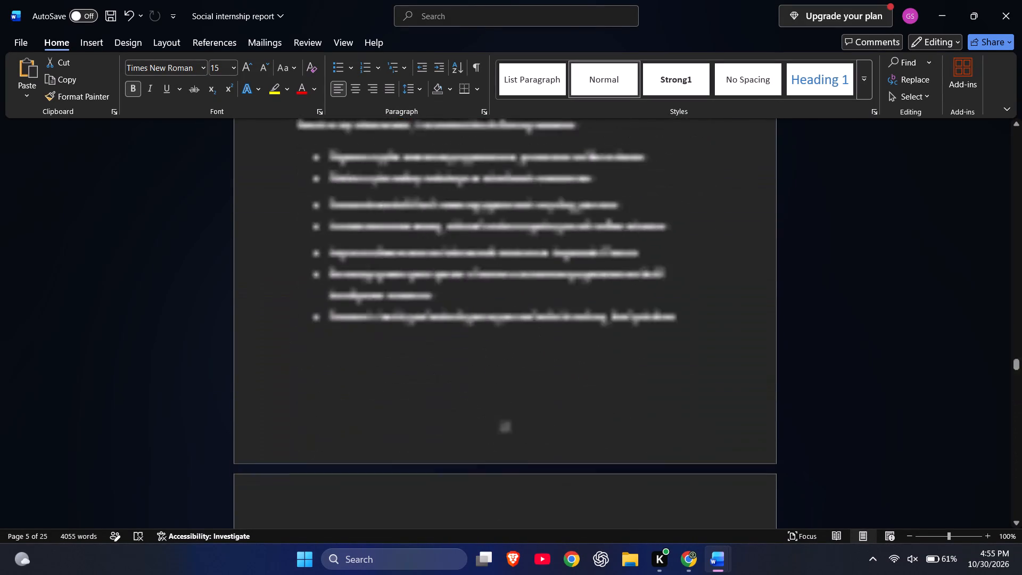
scroll(399, 308, "up", 9)
scroll(399, 308, "down", 6)
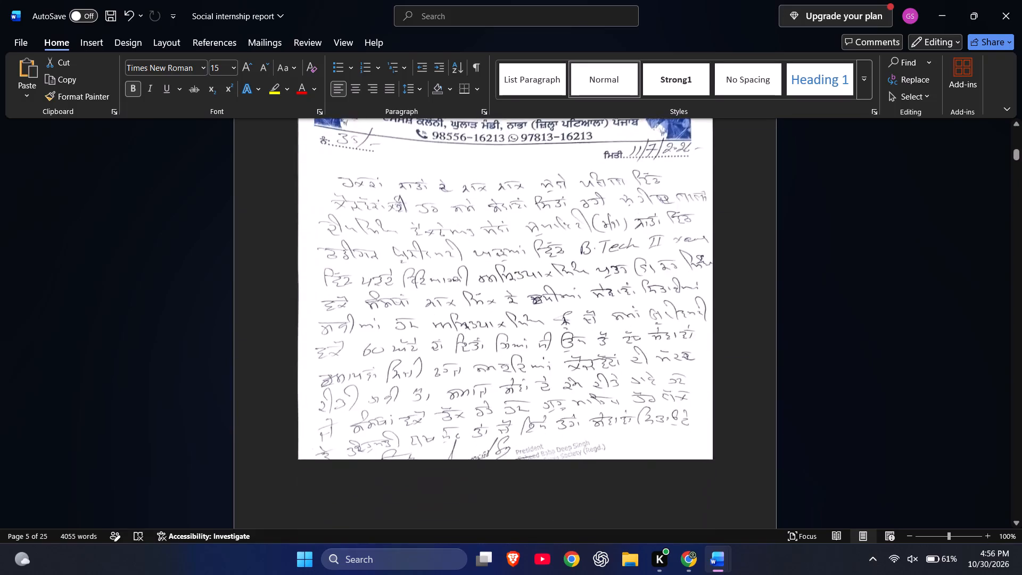
scroll(399, 308, "down", 7)
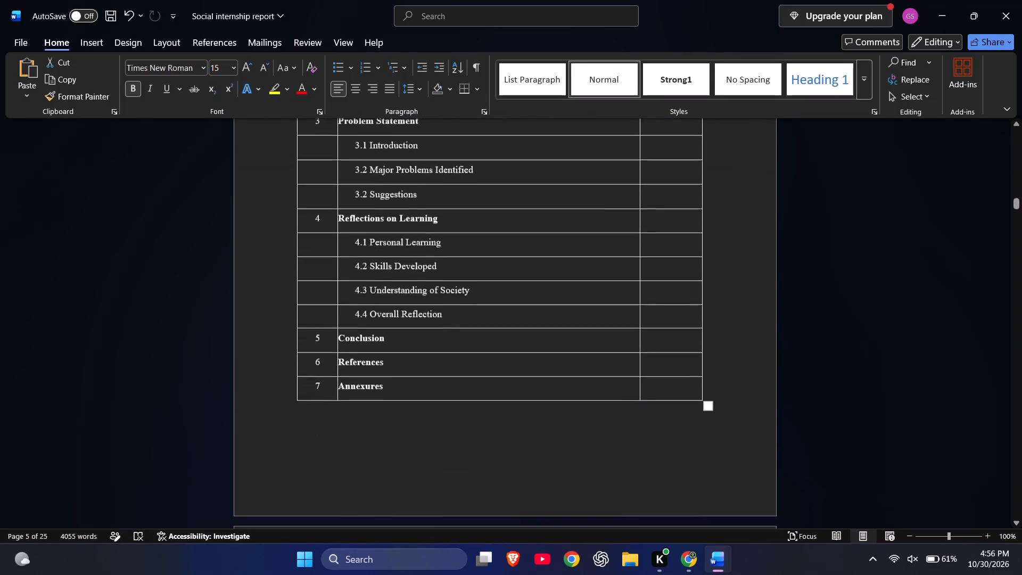
scroll(399, 308, "up", 2)
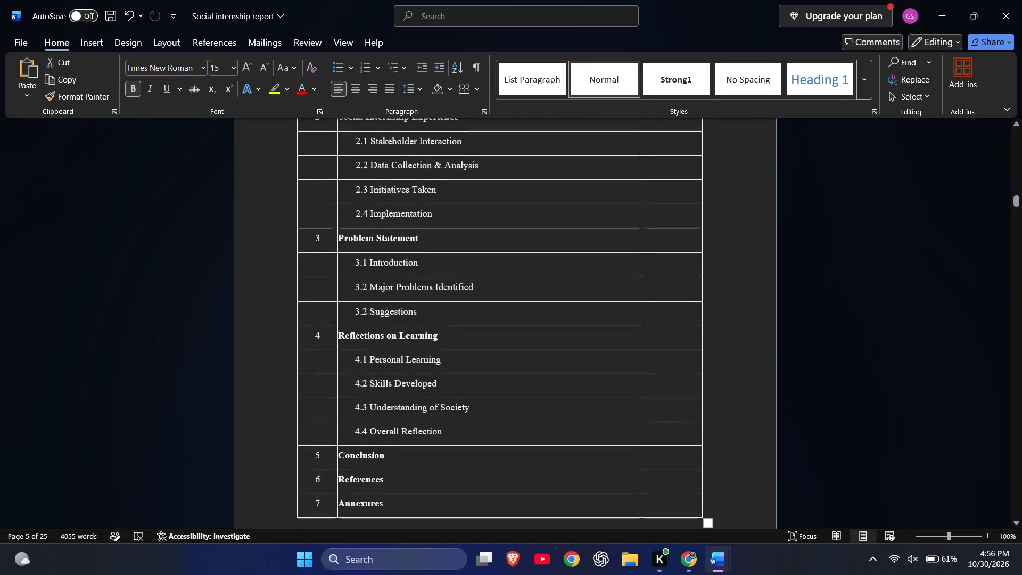
scroll(399, 308, "up", 1)
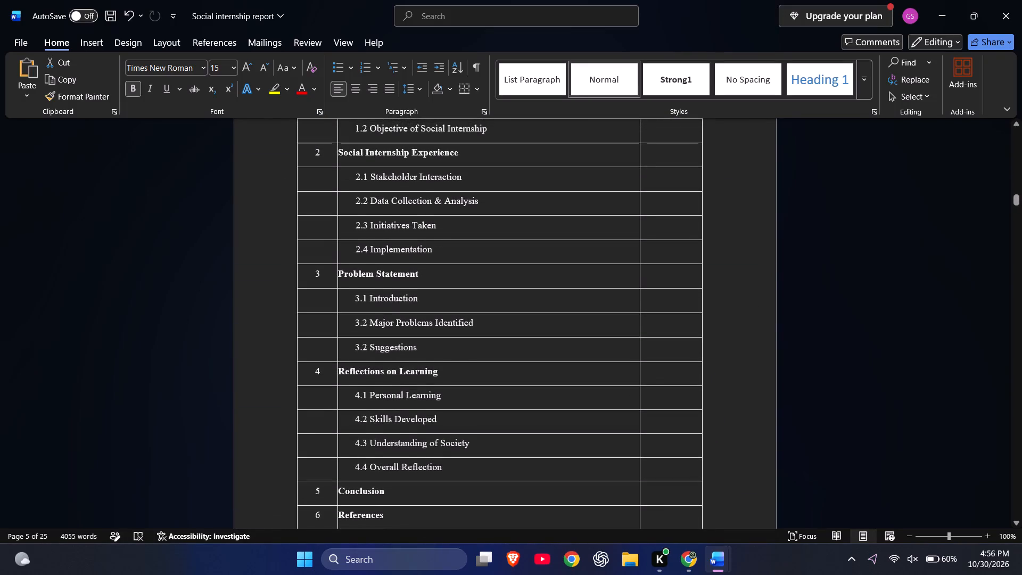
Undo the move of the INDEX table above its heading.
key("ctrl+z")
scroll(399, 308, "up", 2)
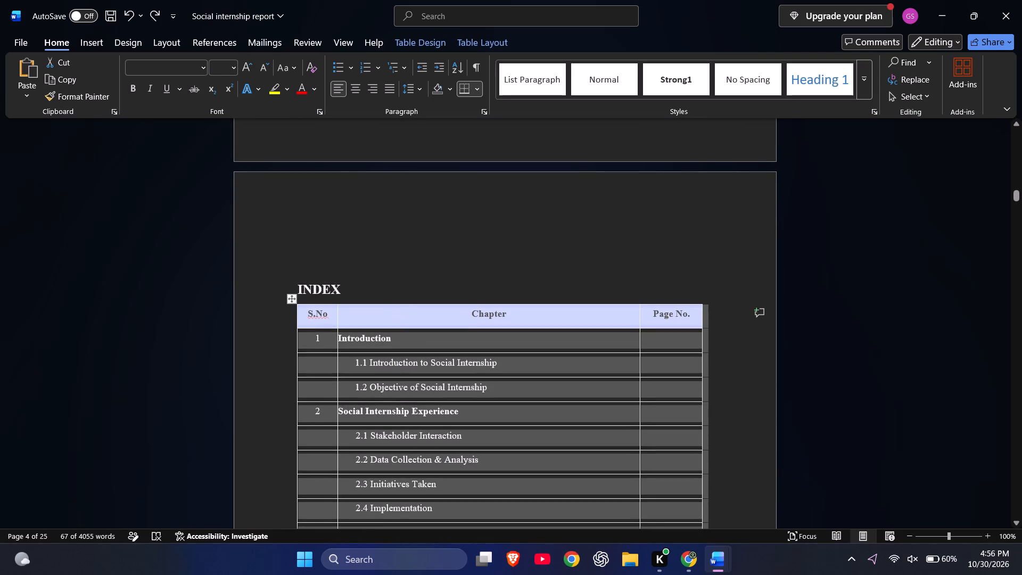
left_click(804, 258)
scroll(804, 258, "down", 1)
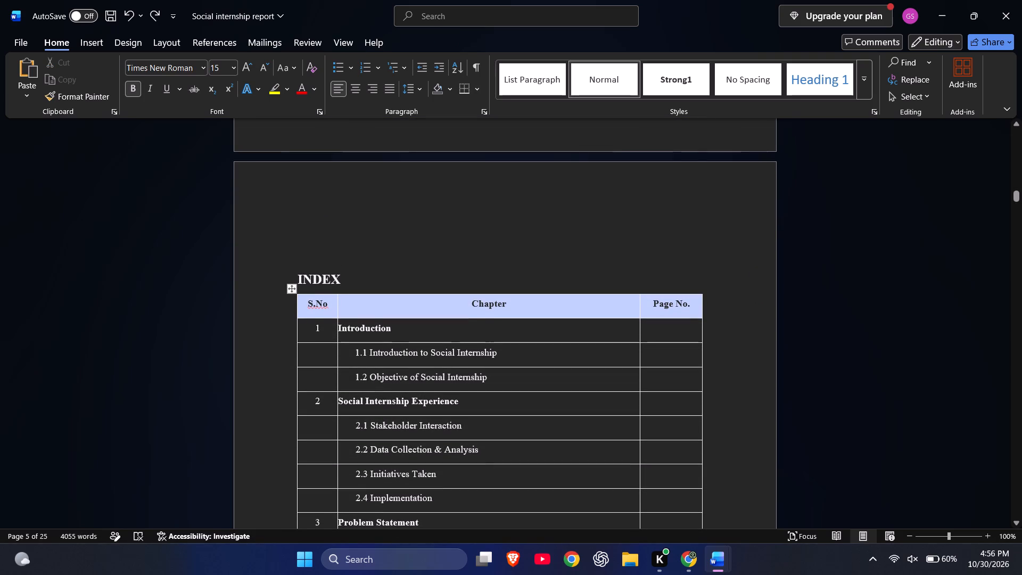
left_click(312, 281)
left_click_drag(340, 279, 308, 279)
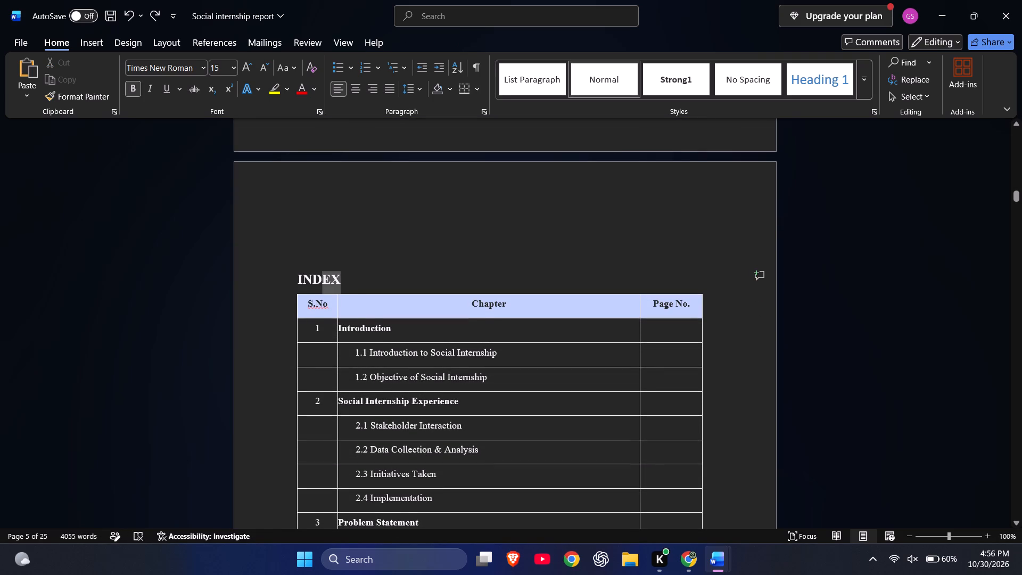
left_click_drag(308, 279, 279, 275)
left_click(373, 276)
Shrink the INDEX table's overall height so all rows through 7 Annexures fit on a single page.
scroll(373, 276, "down", 1)
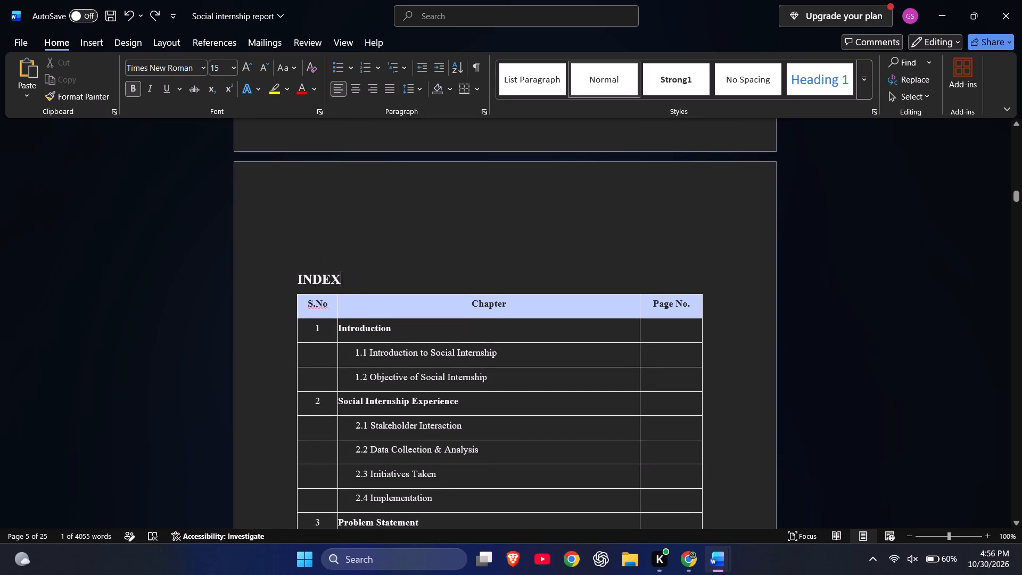
scroll(373, 276, "down", 5)
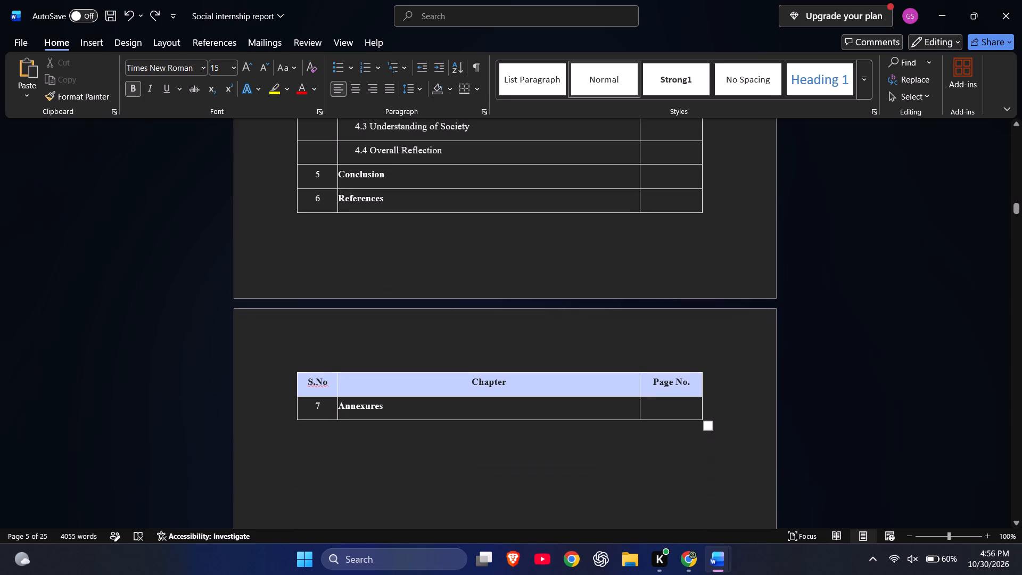
left_click_drag(710, 423, 704, 273)
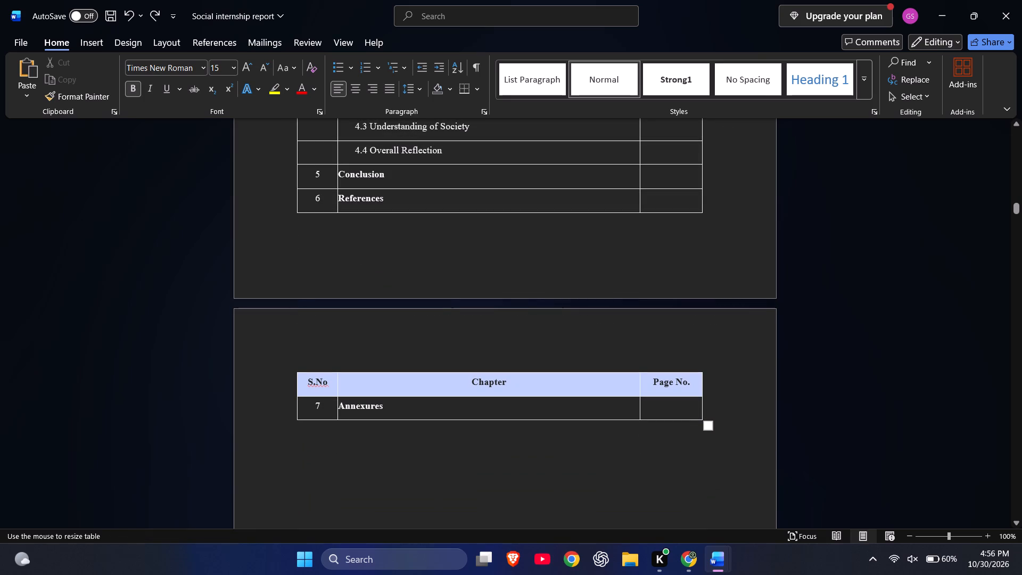
left_click_drag(704, 273, 701, 227)
left_click_drag(701, 227, 703, 234)
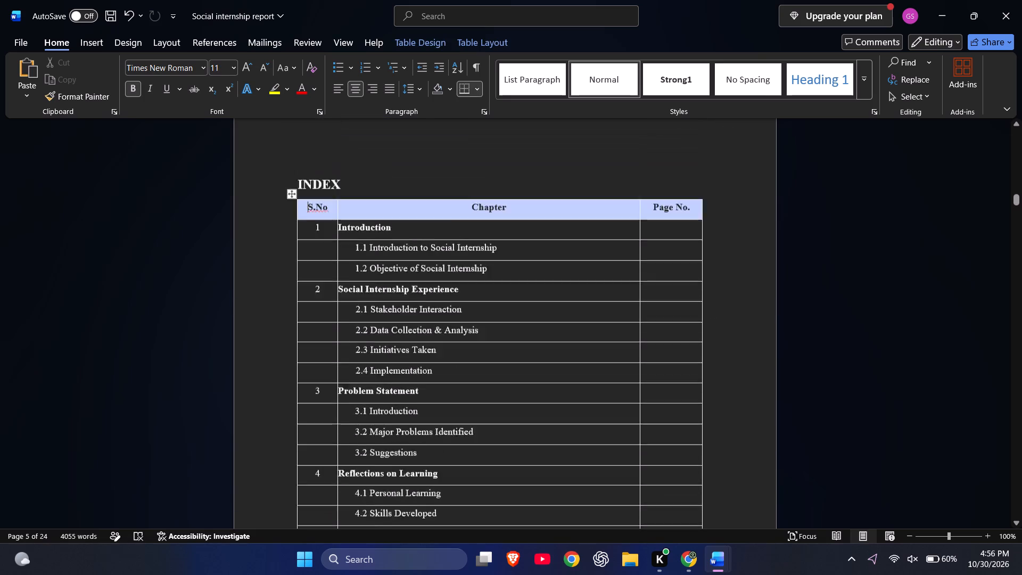
scroll(703, 234, "down", 1)
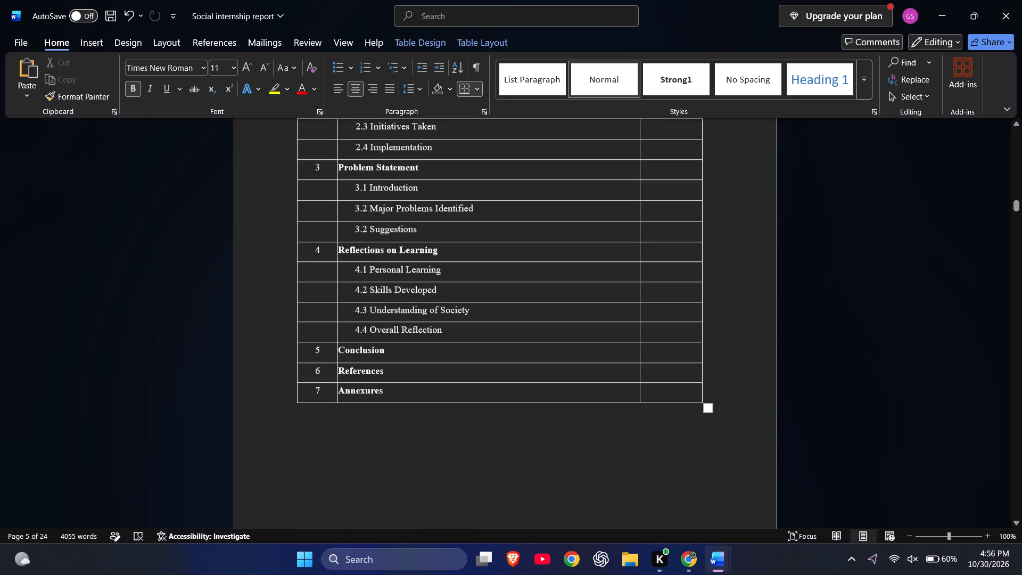
left_click(961, 300)
Indent the INDEX table's chapter titles Introduction, Social Internship Experience and Problem Statement by one leading space each.
scroll(867, 291, "up", 2)
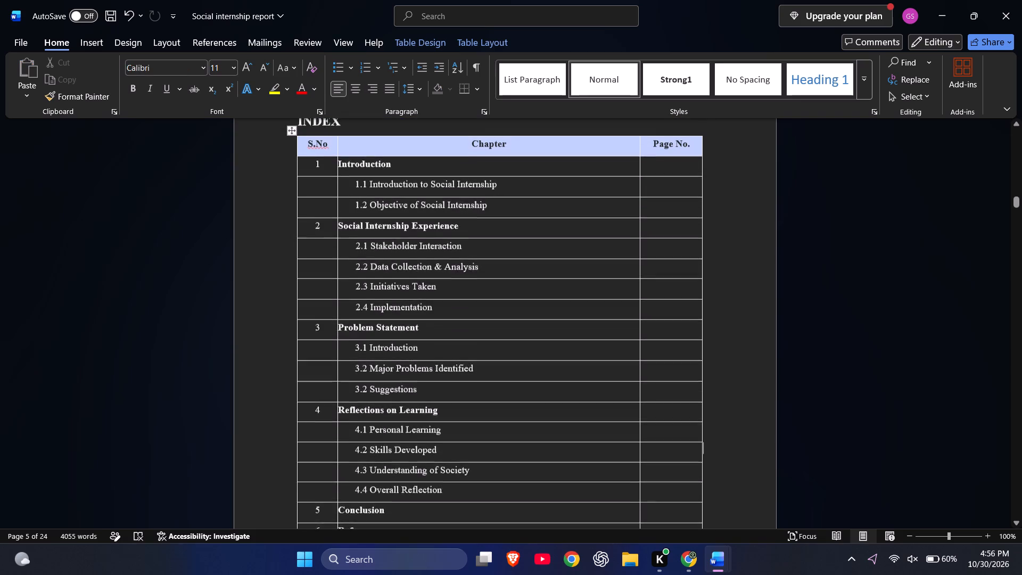
scroll(867, 291, "up", 1)
scroll(819, 295, "up", 1)
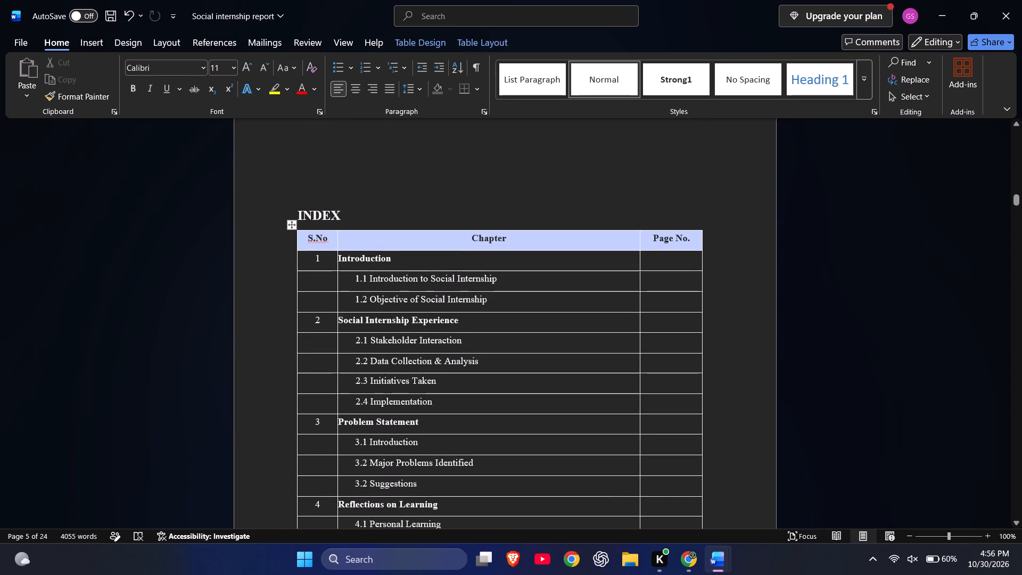
left_click(336, 257)
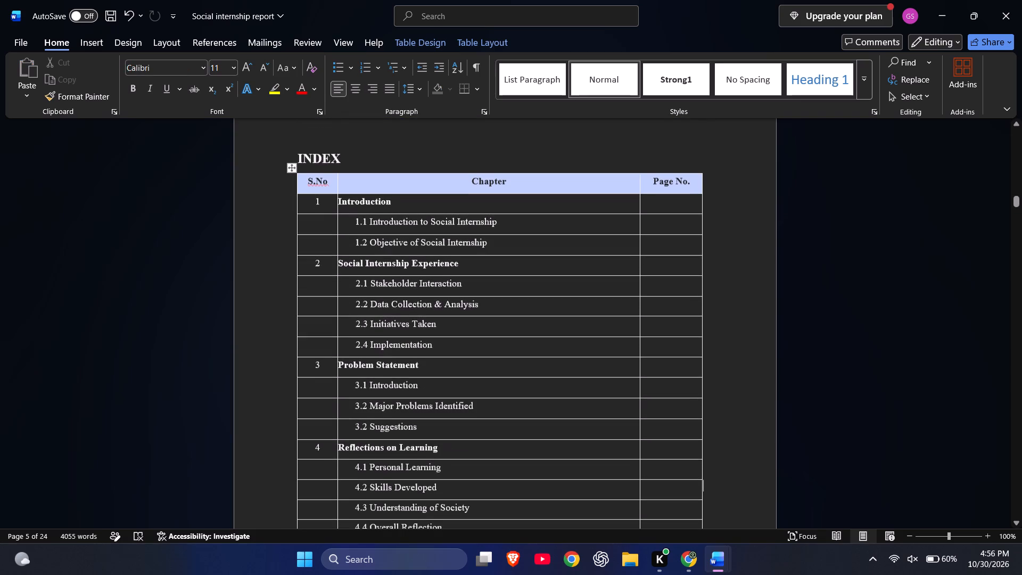
left_click(341, 203)
key("Left")
key("space")
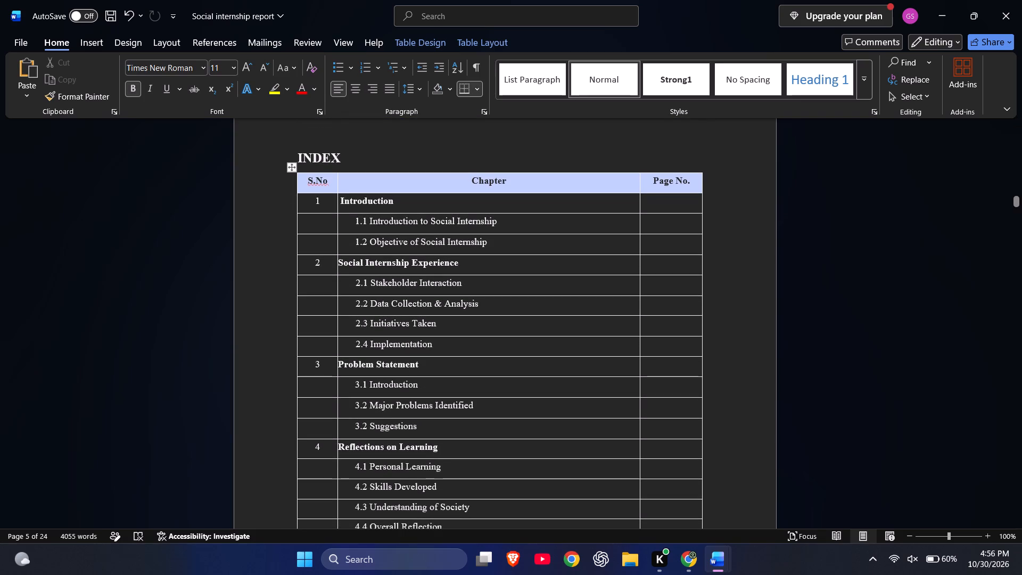
left_click(344, 260)
key("Left")
key("space")
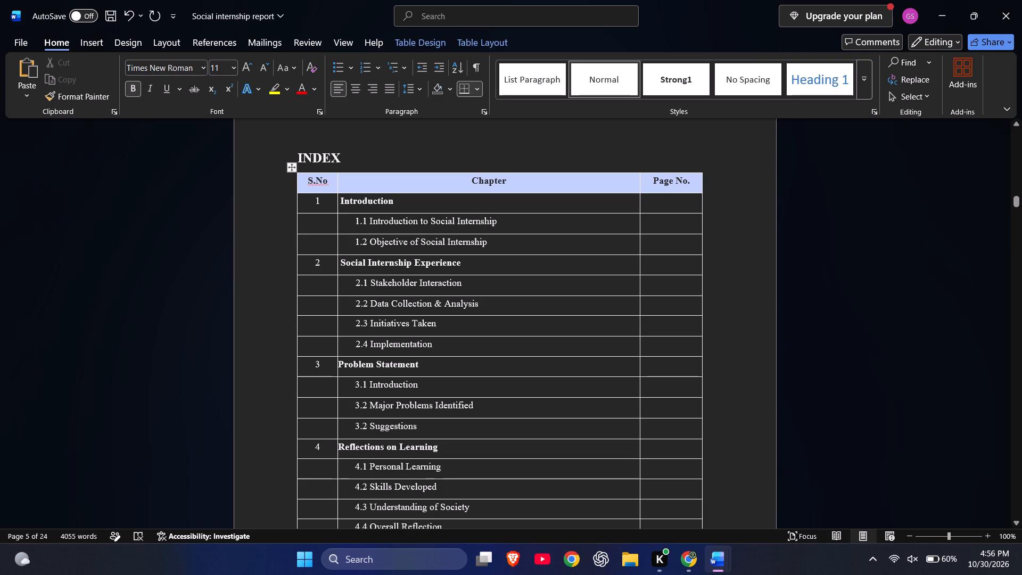
key("Left")
key("space")
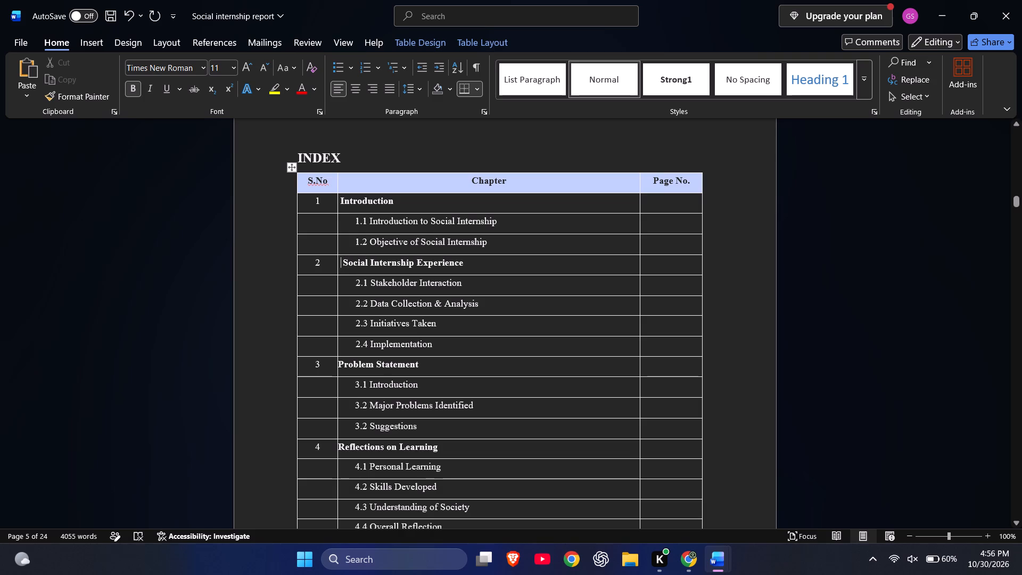
left_click(343, 366)
key("Left")
key("space")
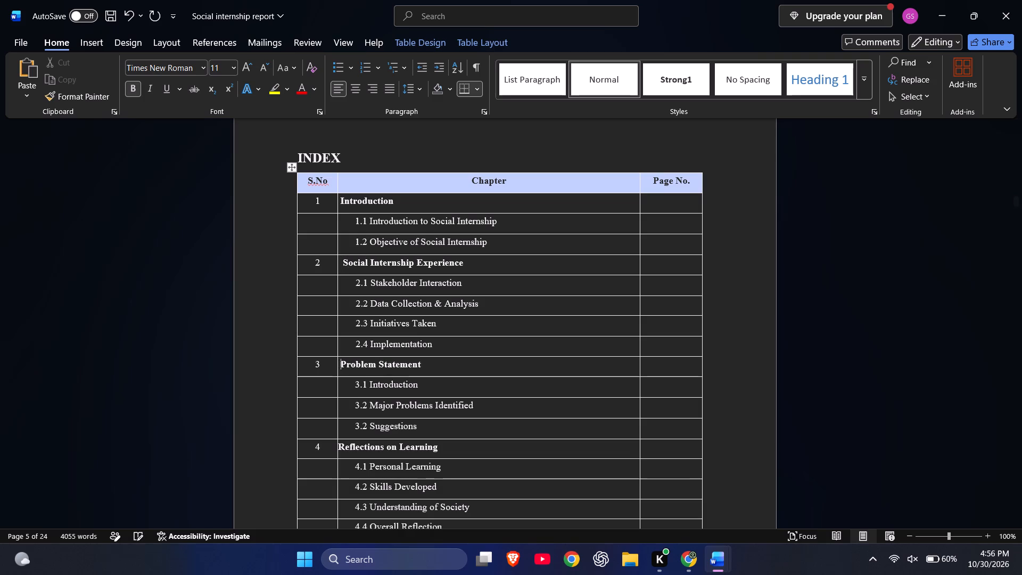
left_click(343, 266)
key("BackSpace")
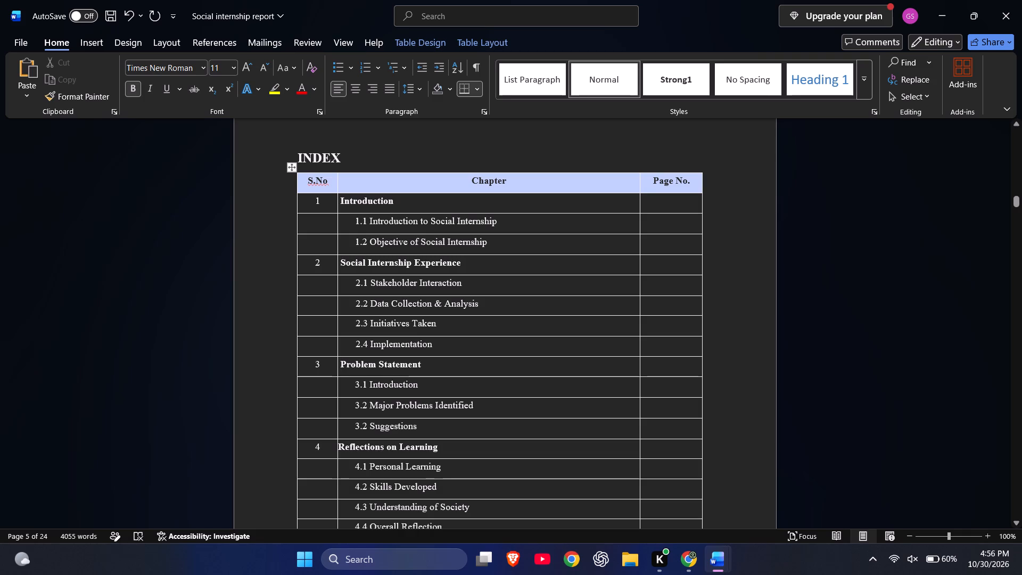
Indent the INDEX table titles Reflections on Learning, Conclusion, References and Annexures by one leading space each.
left_click(340, 442)
key("space")
scroll(341, 443, "down", 1)
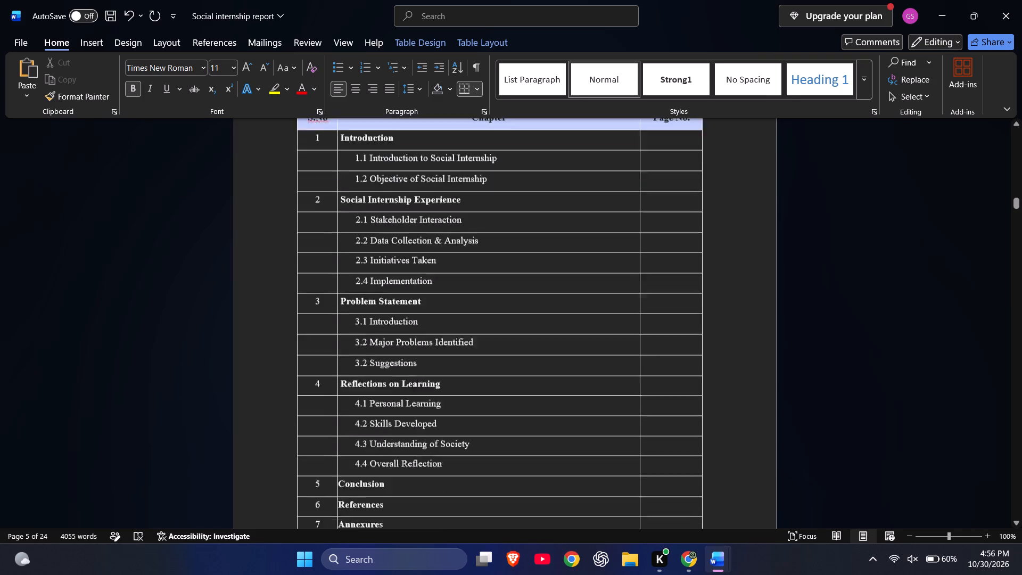
scroll(341, 443, "down", 1)
left_click(342, 405)
key("Left")
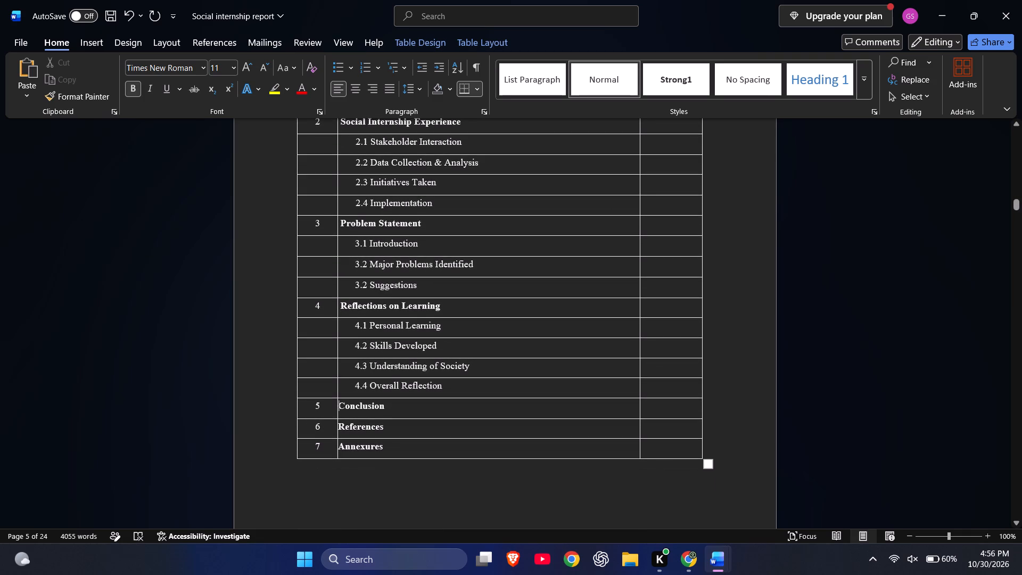
key("space")
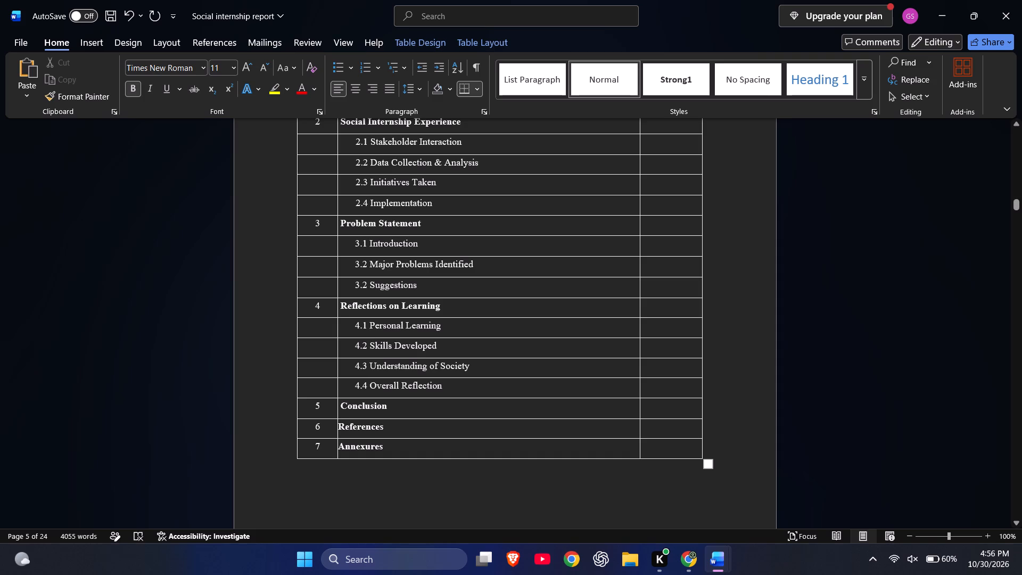
left_click(343, 427)
key("Left")
key("space")
left_click(341, 449)
key("space")
Look through the report from the INDEX page to the annexure photos and back, checking chapter starts and page numbers.
scroll(498, 334, "up", 1)
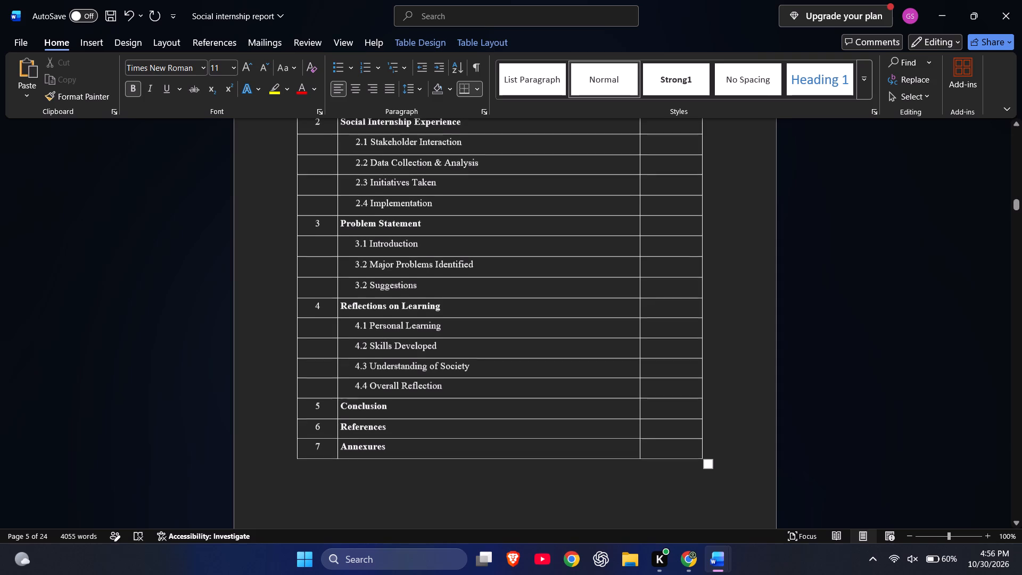
scroll(498, 334, "up", 4)
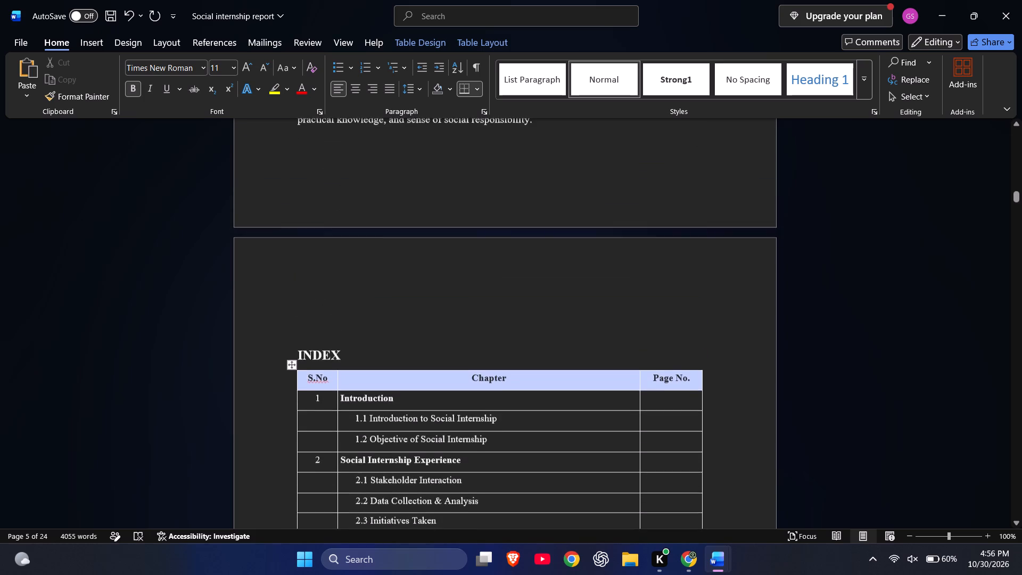
scroll(498, 334, "down", 10)
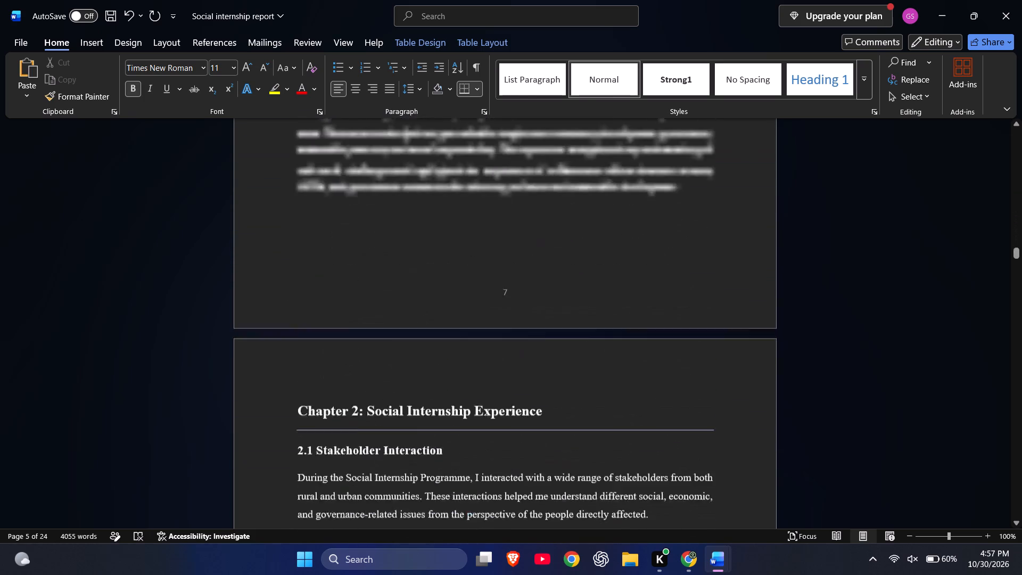
scroll(498, 334, "down", 8)
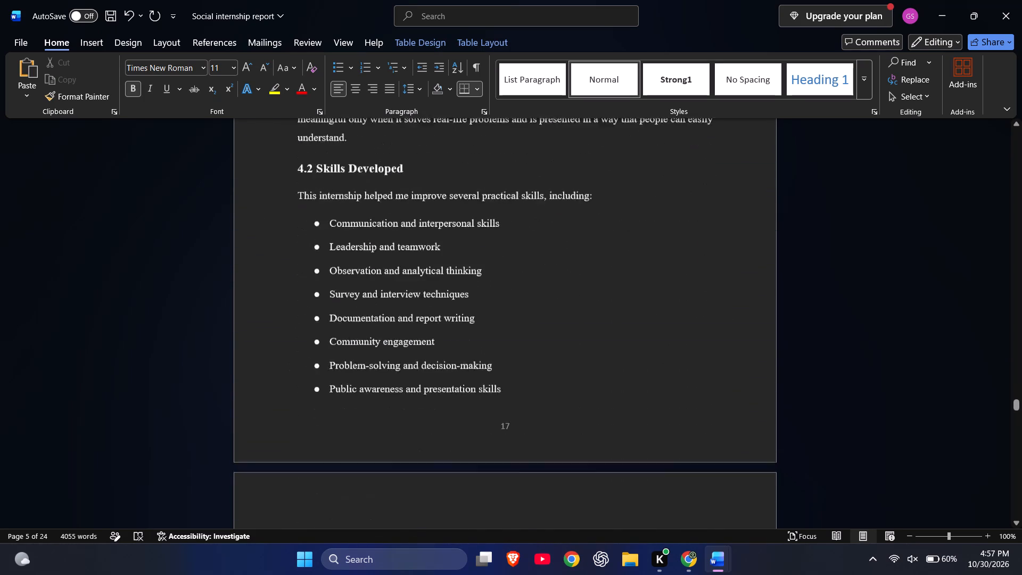
scroll(498, 334, "down", 5)
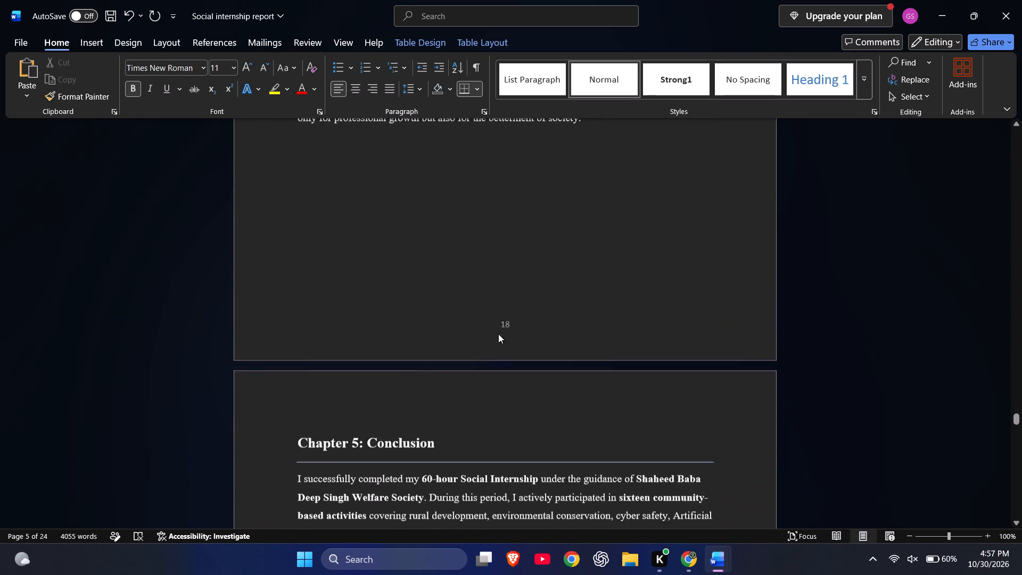
scroll(498, 334, "down", 2)
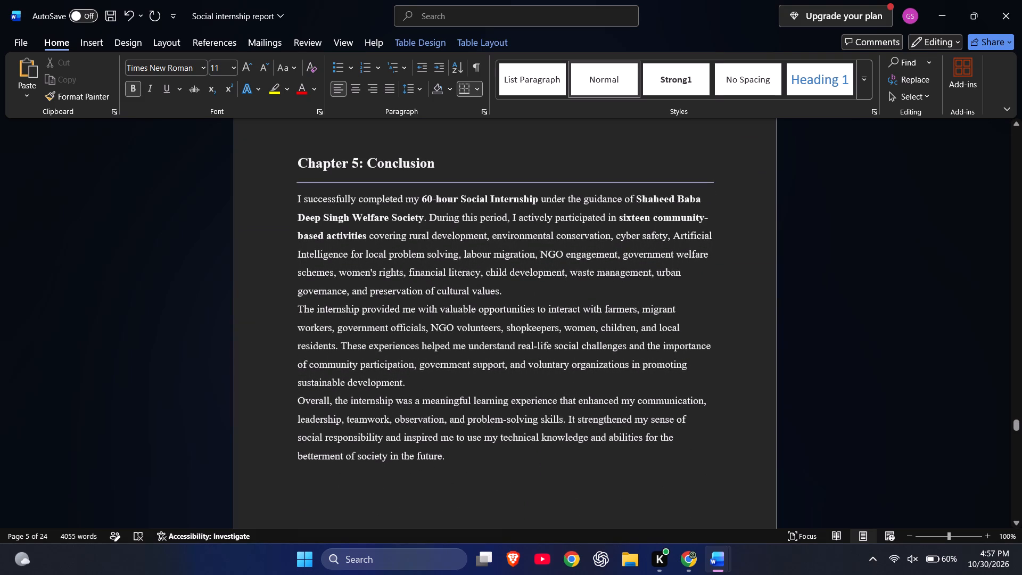
scroll(498, 334, "down", 2)
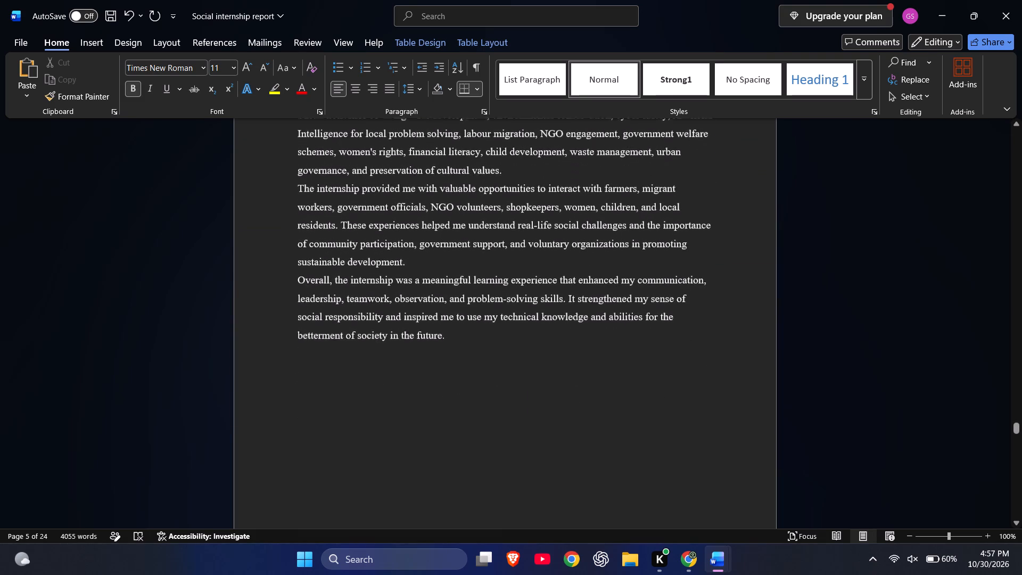
scroll(498, 334, "down", 5)
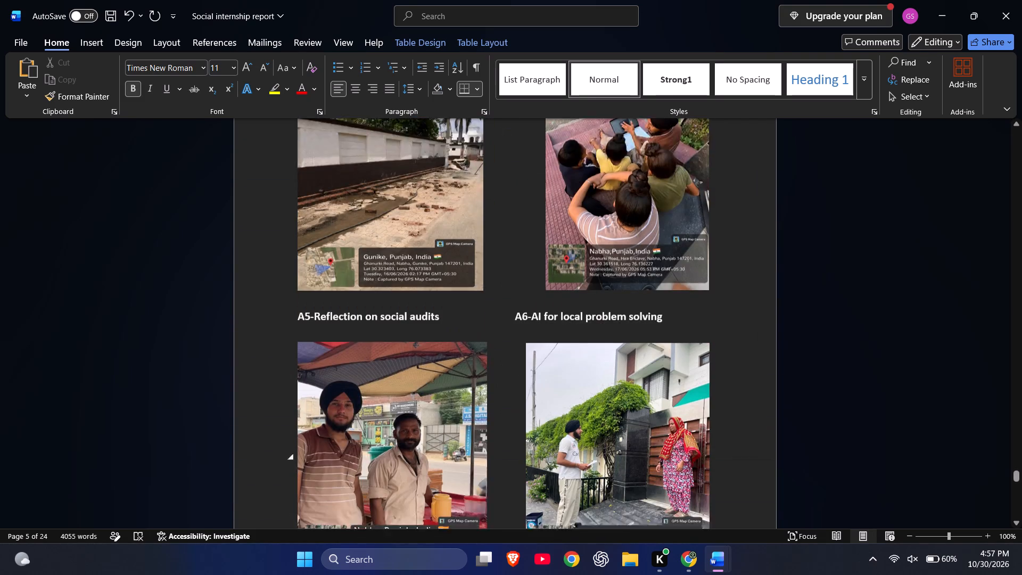
scroll(498, 334, "down", 4)
scroll(498, 334, "up", 6)
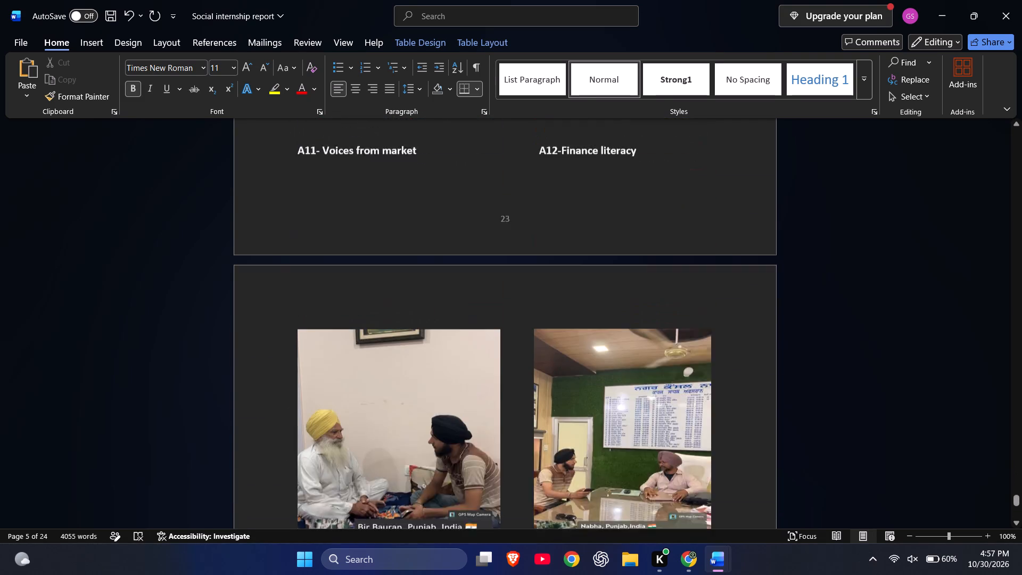
scroll(498, 334, "down", 2)
scroll(498, 334, "up", 13)
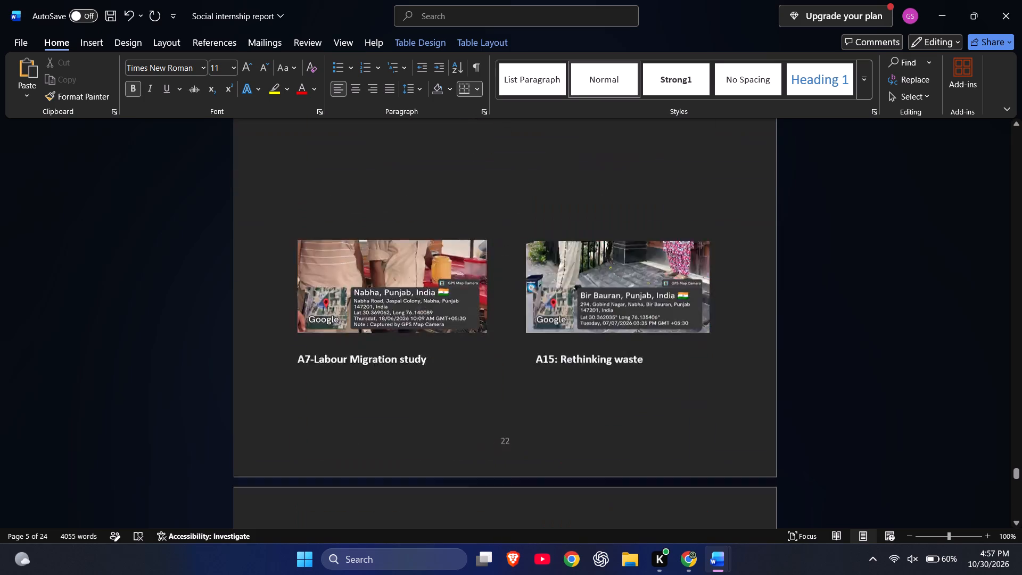
scroll(498, 334, "up", 18)
scroll(498, 334, "up", 4)
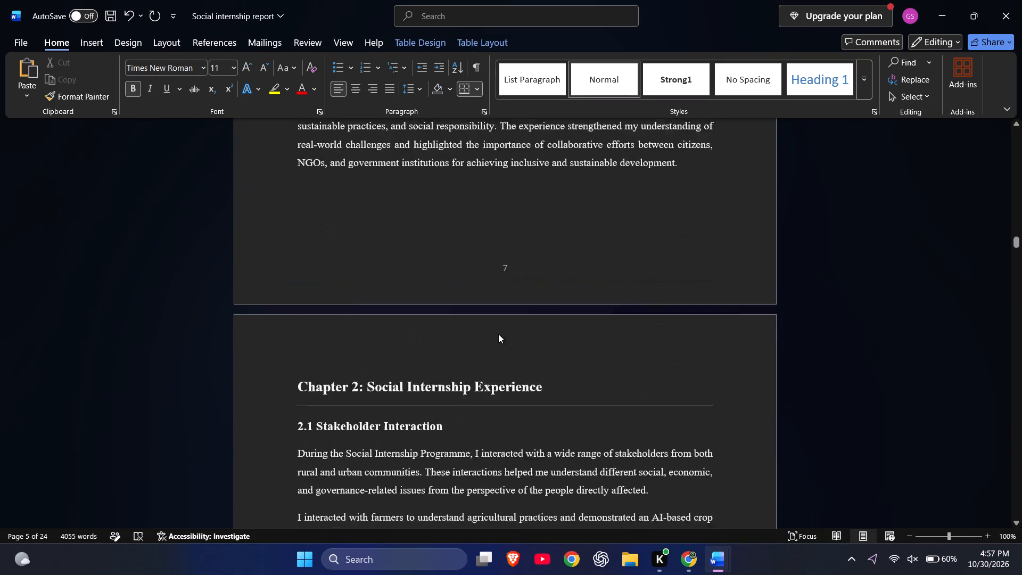
Switch to the reference report and examine the chapter headings and page numbers in its table of contents.
scroll(498, 334, "up", 5)
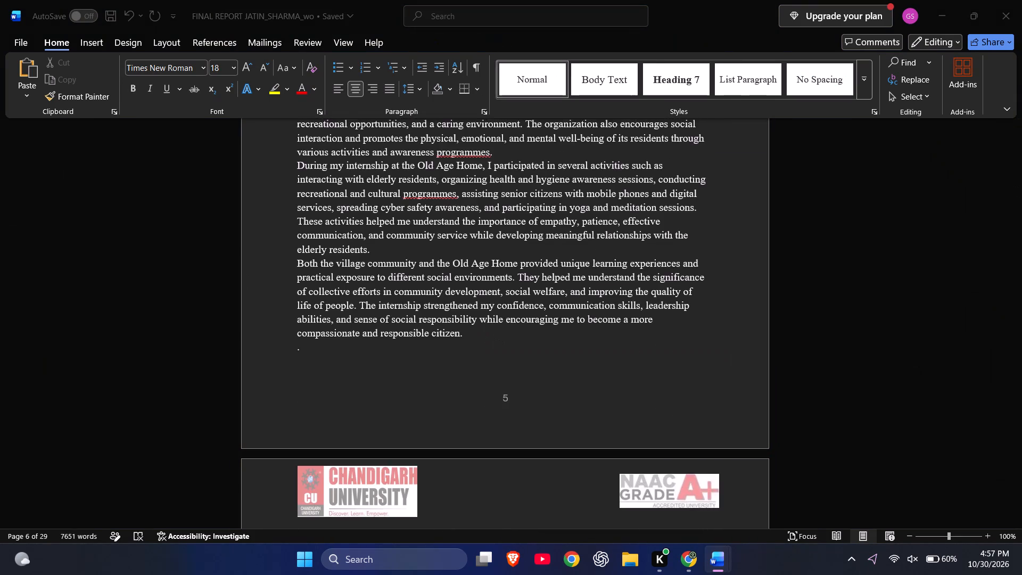
scroll(498, 334, "right", 1)
scroll(498, 334, "up", 7)
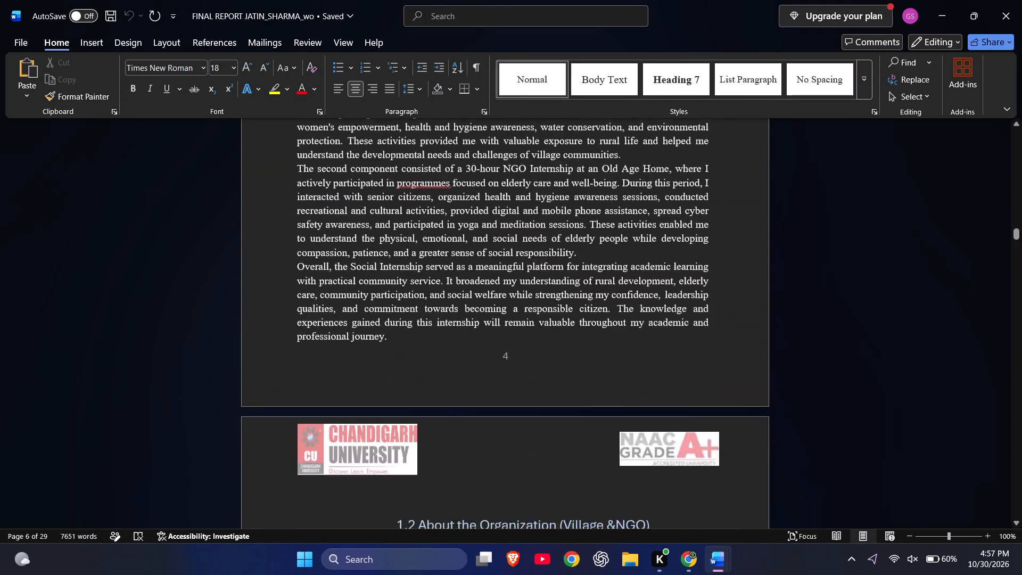
scroll(498, 334, "up", 7)
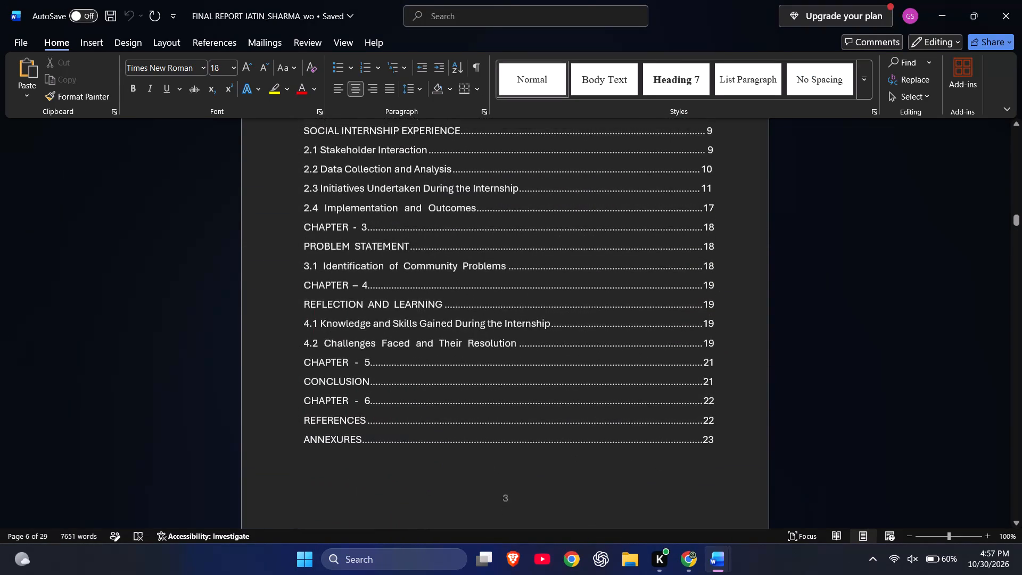
scroll(498, 334, "up", 2)
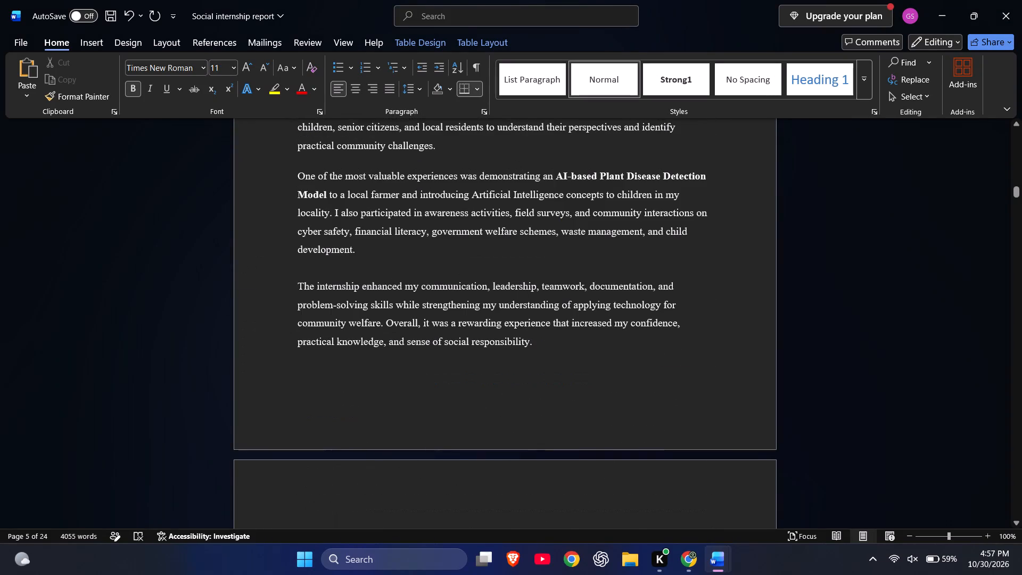
Return to the Social internship report and review the INDEX table against the Chapter 1 pages that follow it.
scroll(498, 334, "up", 5)
scroll(498, 334, "right", 2)
scroll(498, 334, "down", 1)
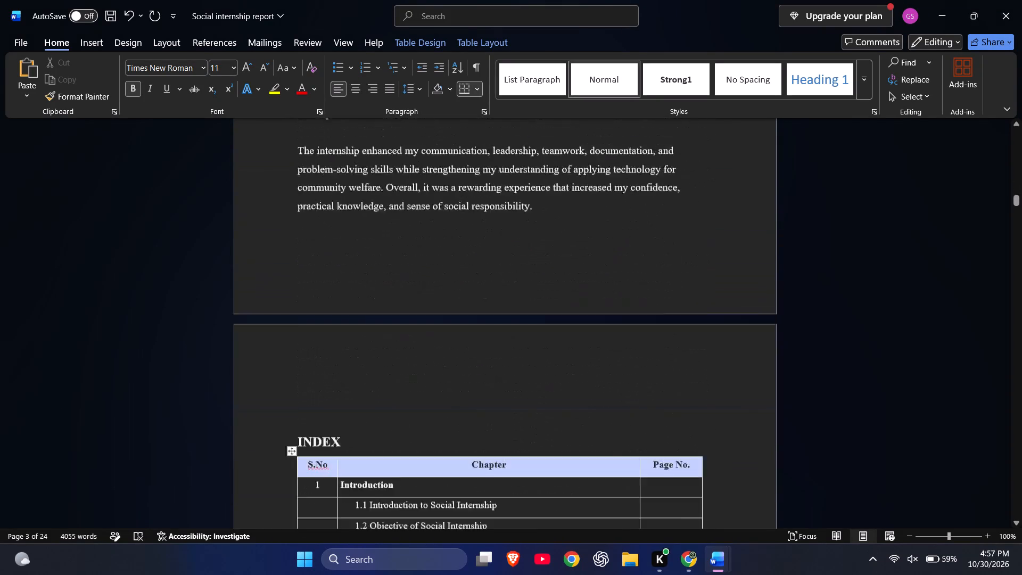
scroll(498, 334, "down", 1)
scroll(637, 190, "down", 3)
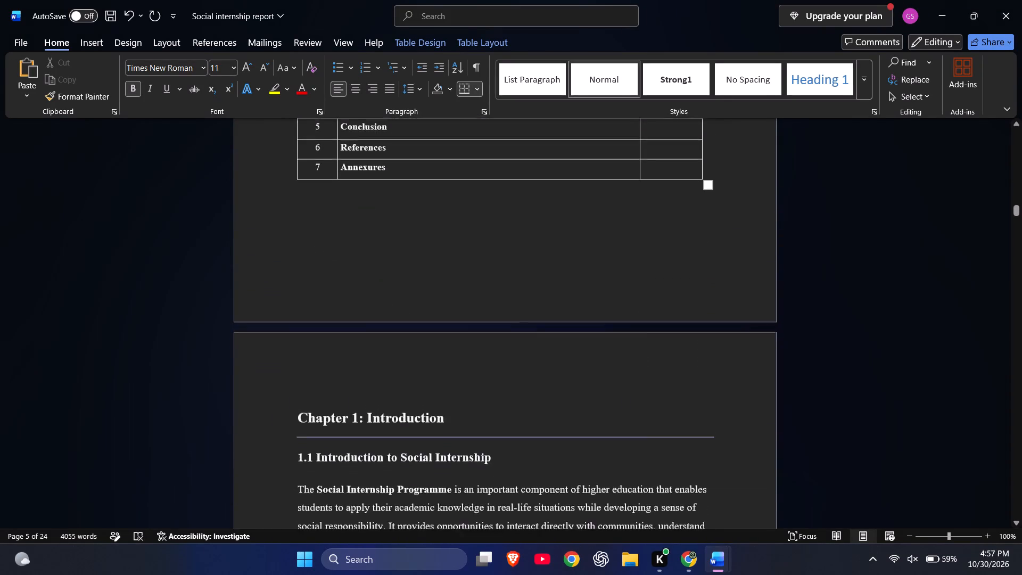
scroll(637, 190, "down", 4)
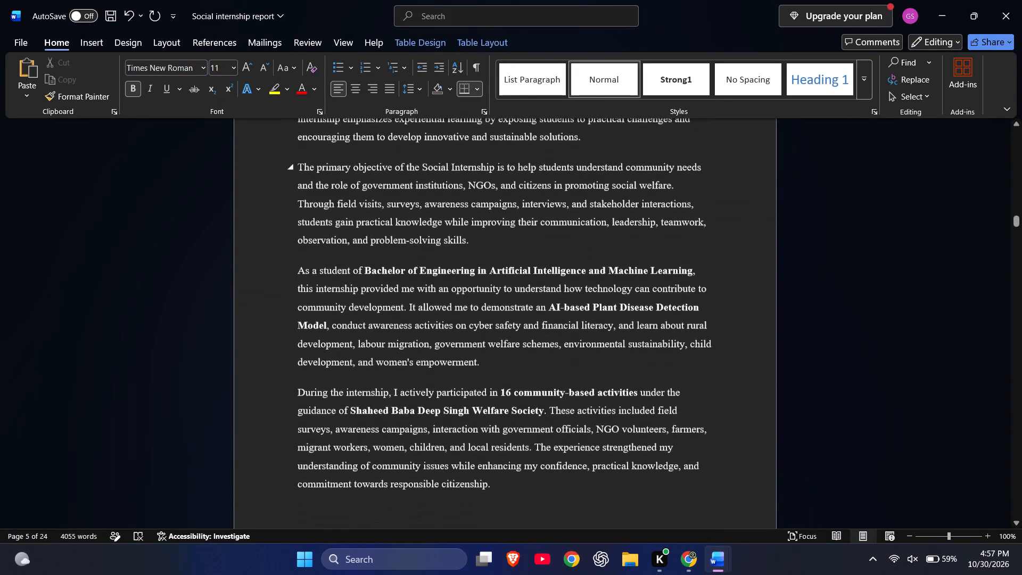
scroll(637, 190, "down", 3)
scroll(637, 190, "up", 5)
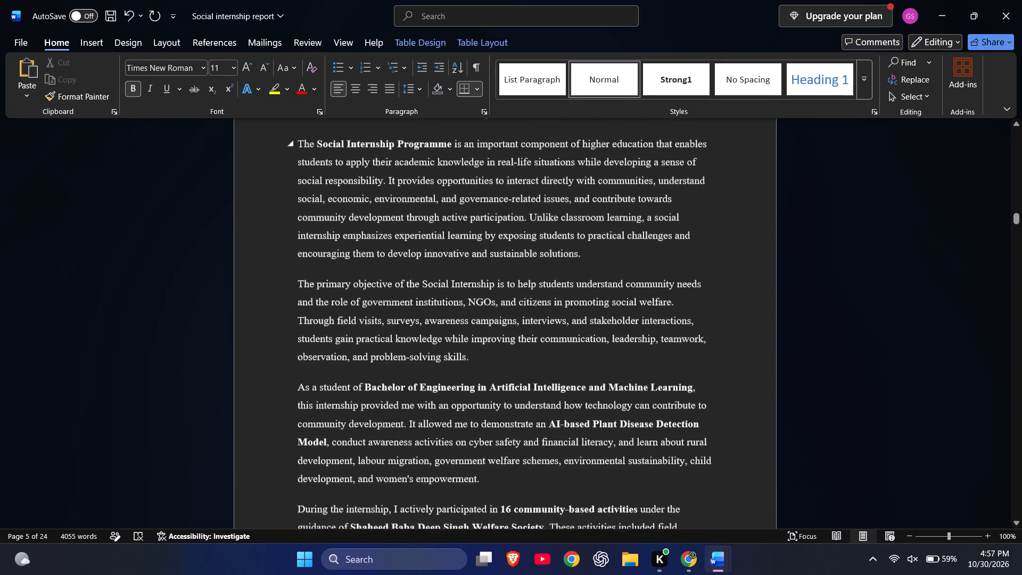
scroll(637, 190, "up", 6)
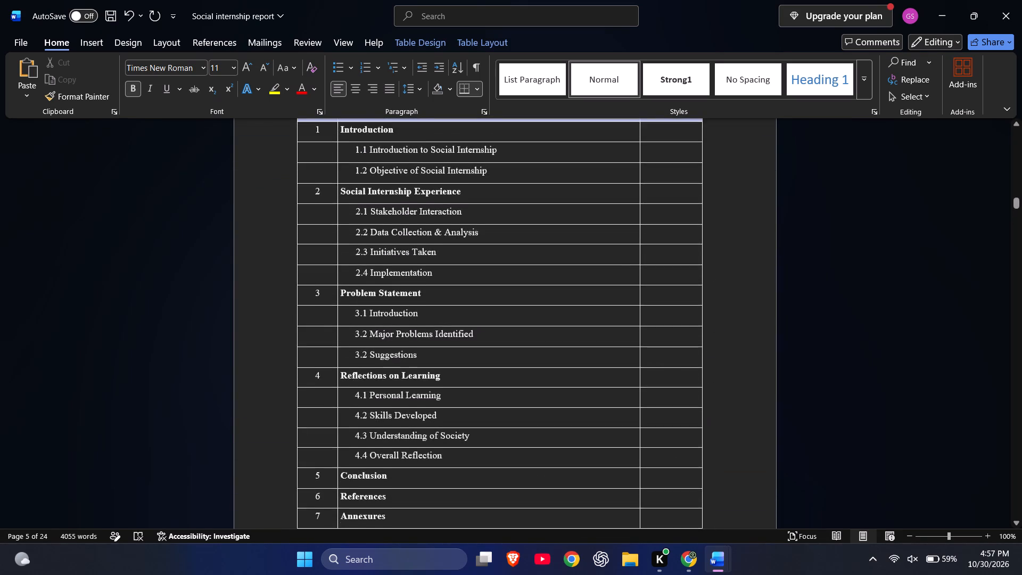
Enter the INDEX page numbers for Chapter 1: 6 for Introduction, 6 for section 1.1 and 7 for section 1.2.
scroll(637, 190, "up", 1)
left_click(674, 177)
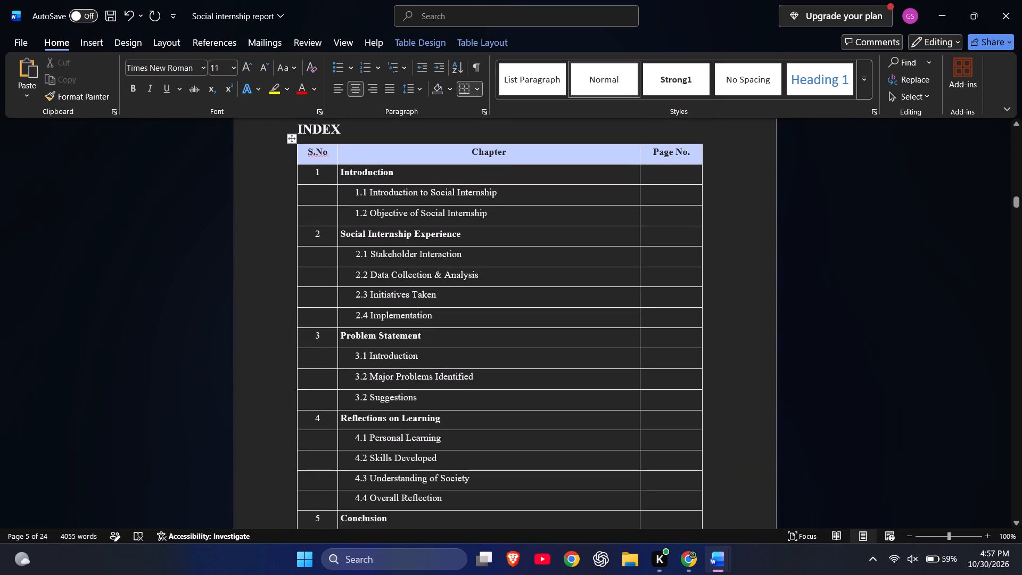
key("6")
left_click(673, 193)
key("6")
scroll(673, 193, "down", 8)
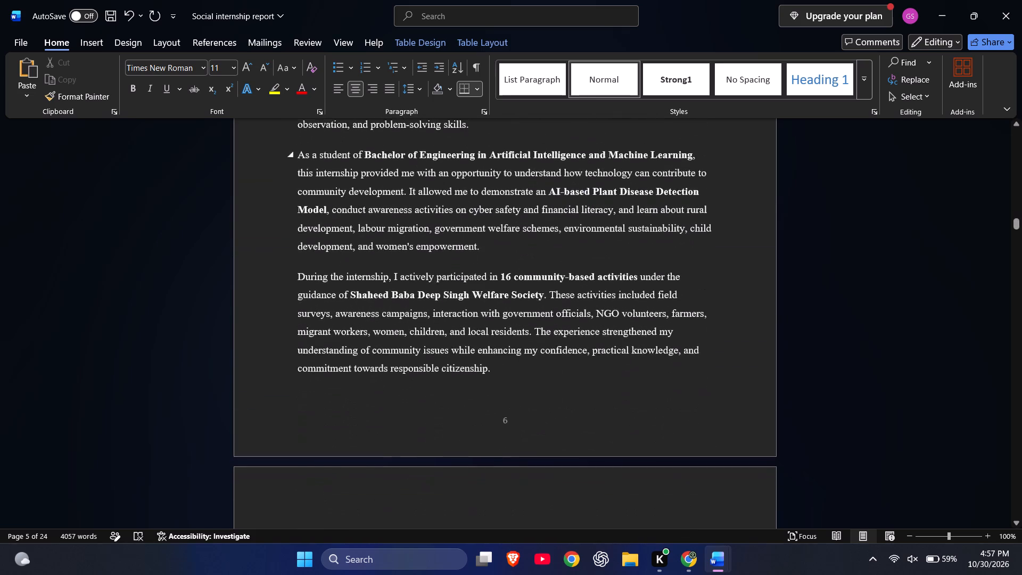
scroll(673, 193, "up", 6)
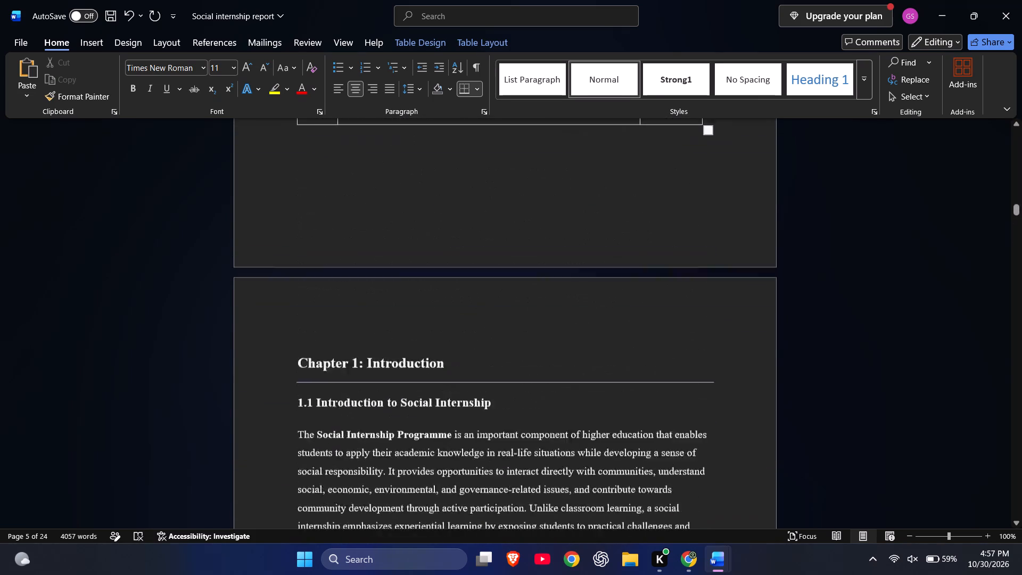
scroll(673, 193, "up", 1)
scroll(666, 382, "down", 3)
left_click(666, 392)
key("7")
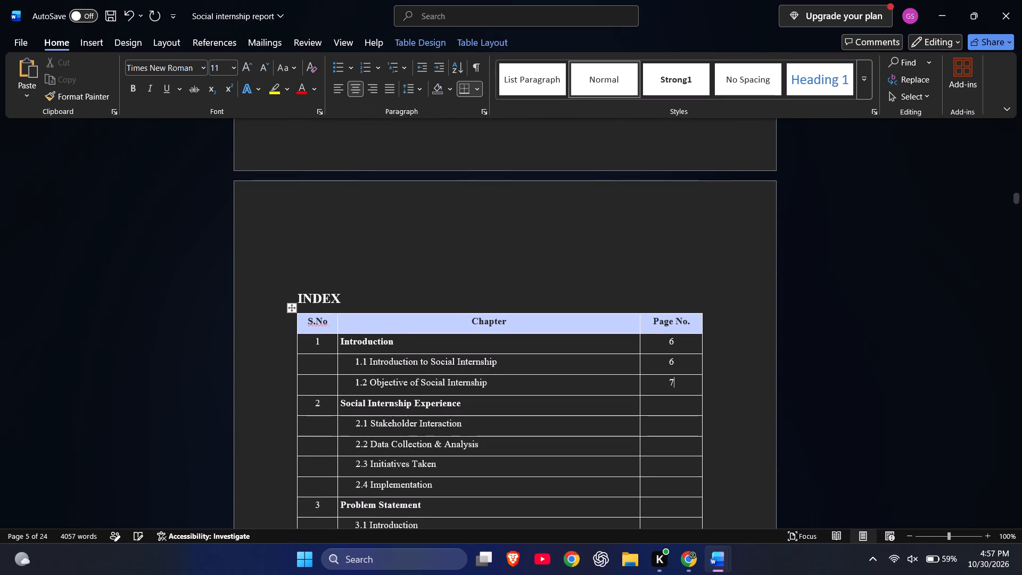
Look through Chapter 2 to check the pages on which sections 2.1, 2.2 and 2.3 start.
scroll(666, 392, "down", 10)
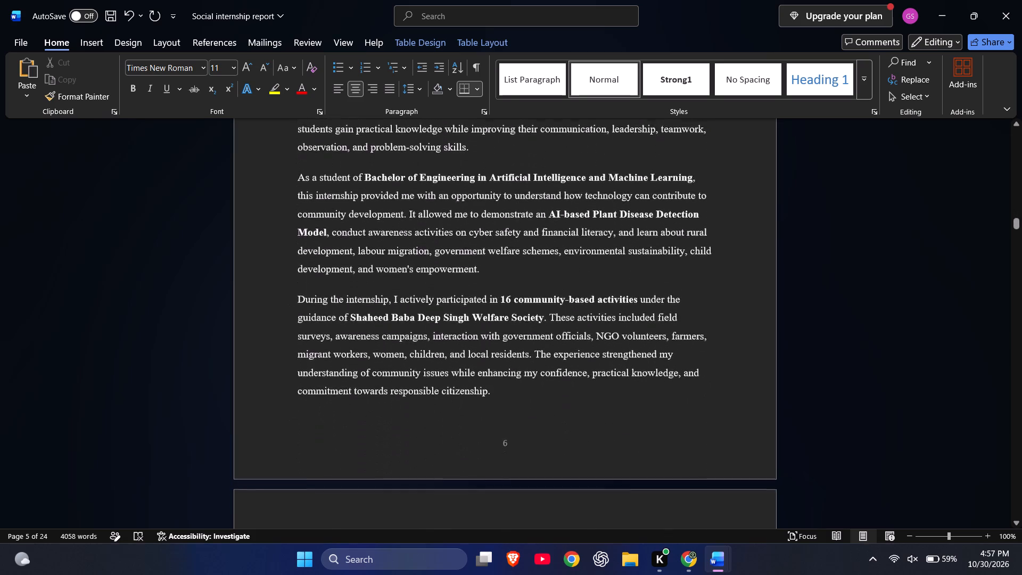
scroll(666, 392, "down", 4)
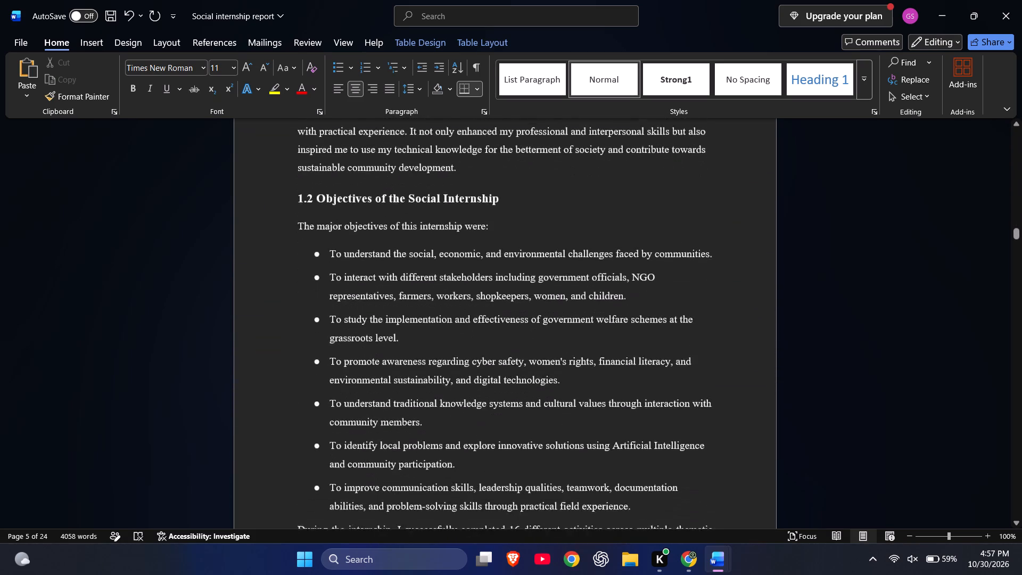
scroll(666, 392, "down", 4)
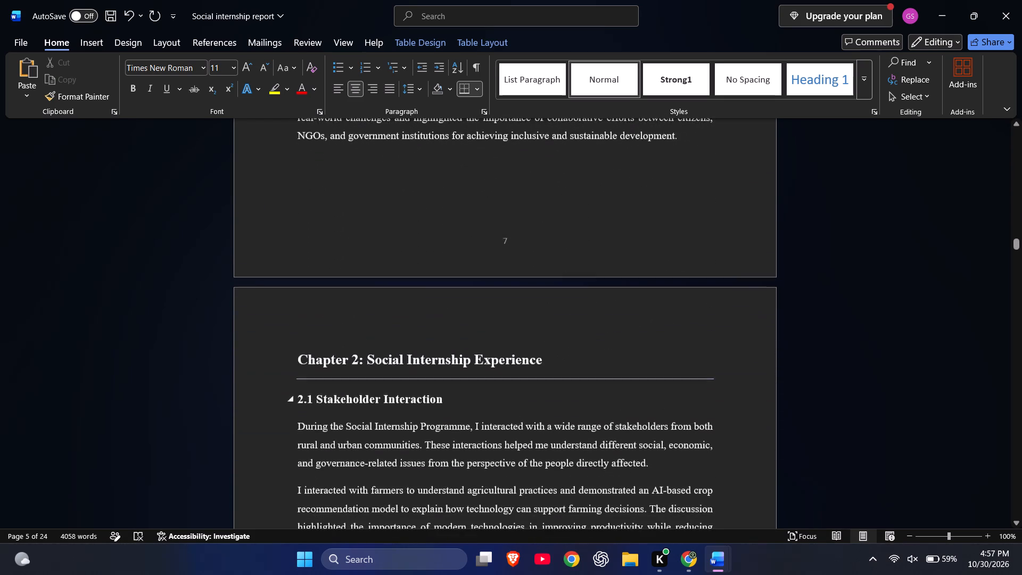
scroll(666, 392, "down", 5)
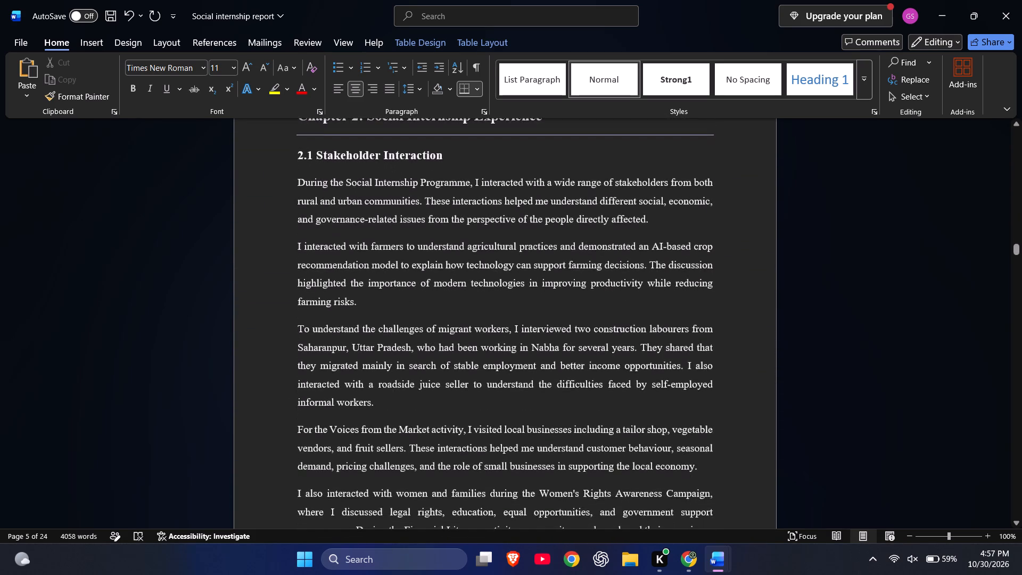
scroll(666, 392, "down", 4)
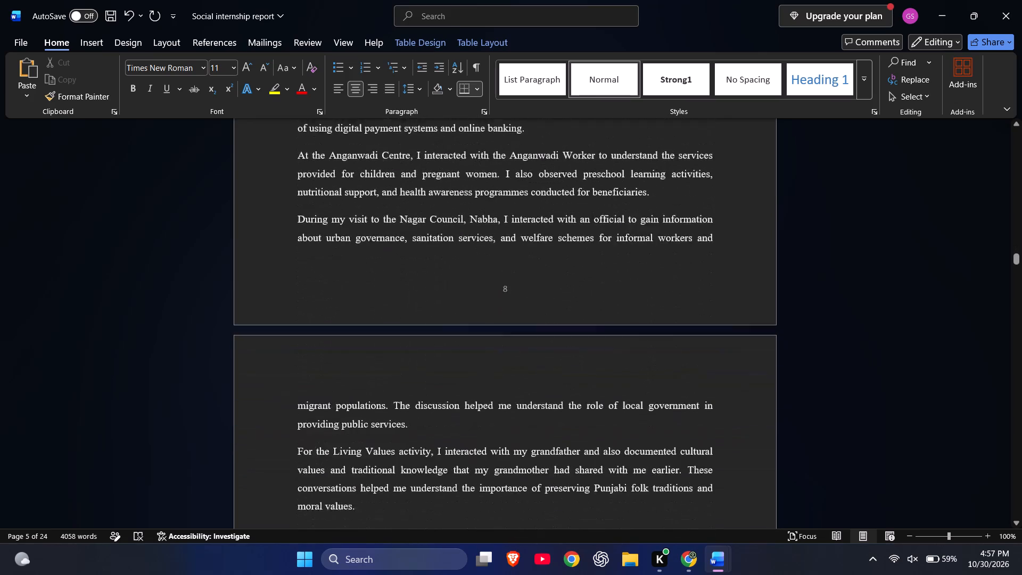
scroll(666, 392, "down", 4)
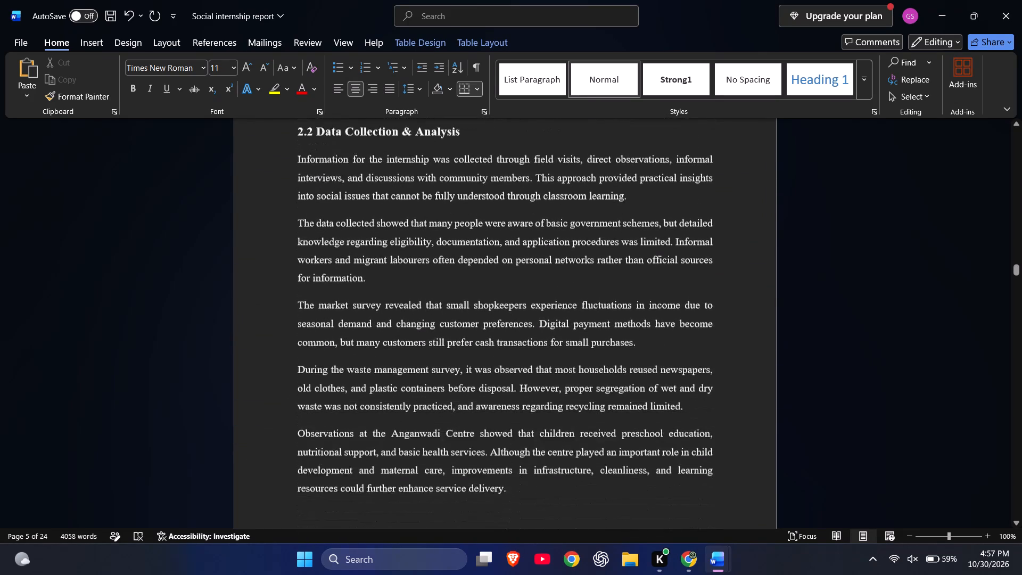
scroll(666, 392, "down", 4)
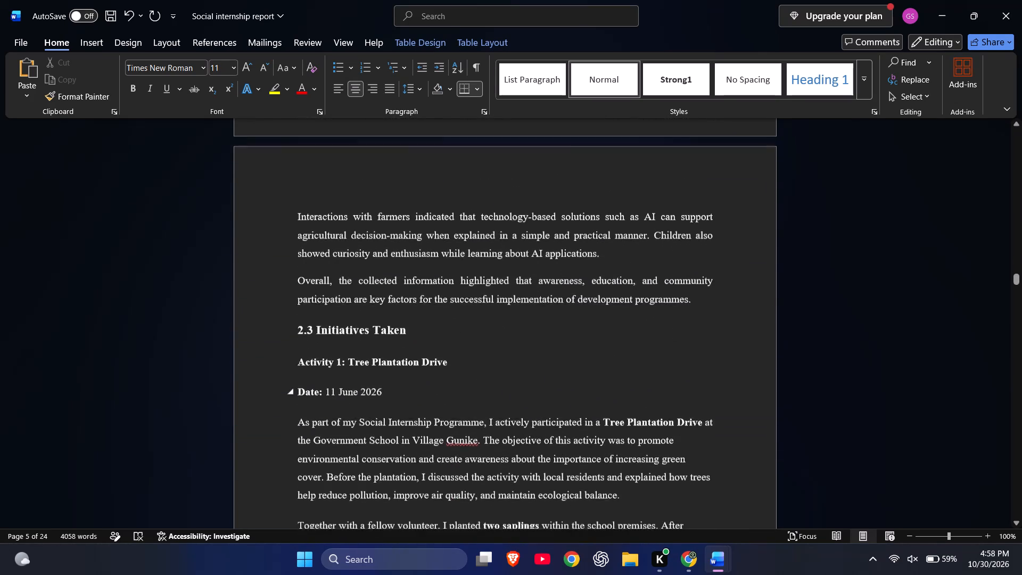
scroll(666, 392, "down", 2)
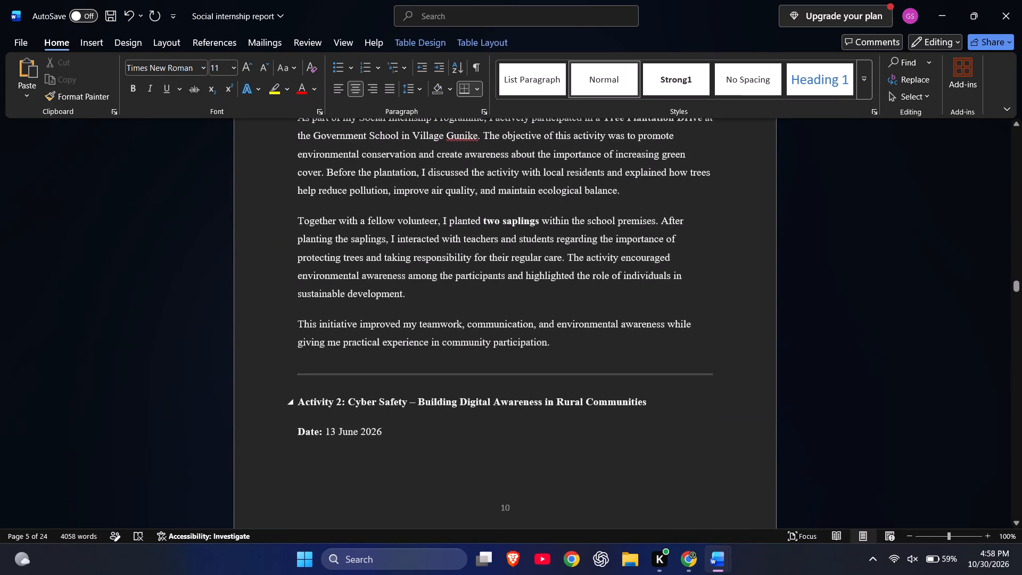
scroll(666, 392, "down", 1)
scroll(666, 392, "up", 1)
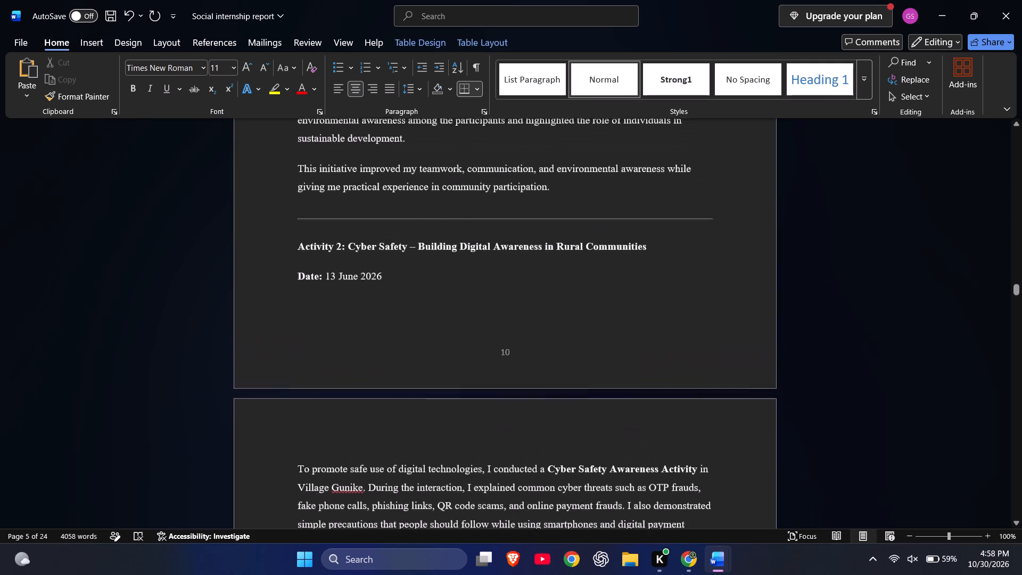
scroll(666, 392, "up", 1)
scroll(666, 392, "down", 2)
scroll(666, 392, "up", 5)
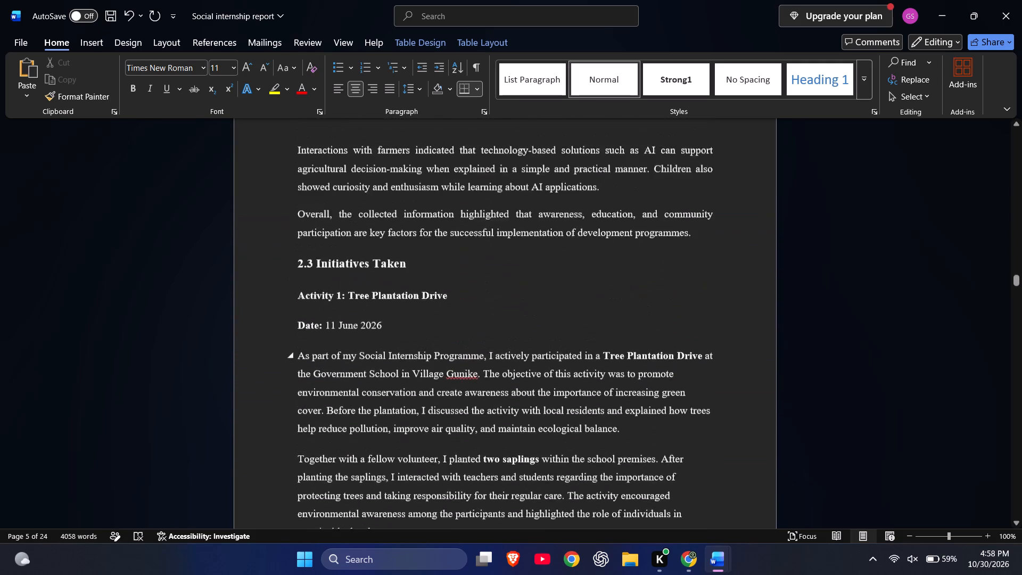
scroll(666, 392, "up", 1)
scroll(666, 392, "down", 2)
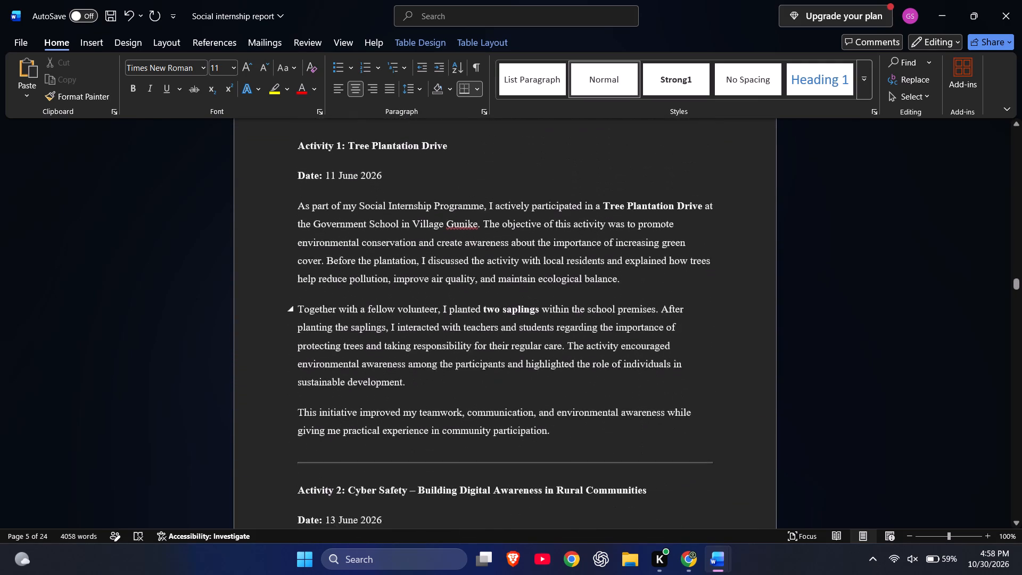
Look through the activity write-ups under Initiatives Taken to check which page the Implementation section is on.
scroll(666, 392, "down", 5)
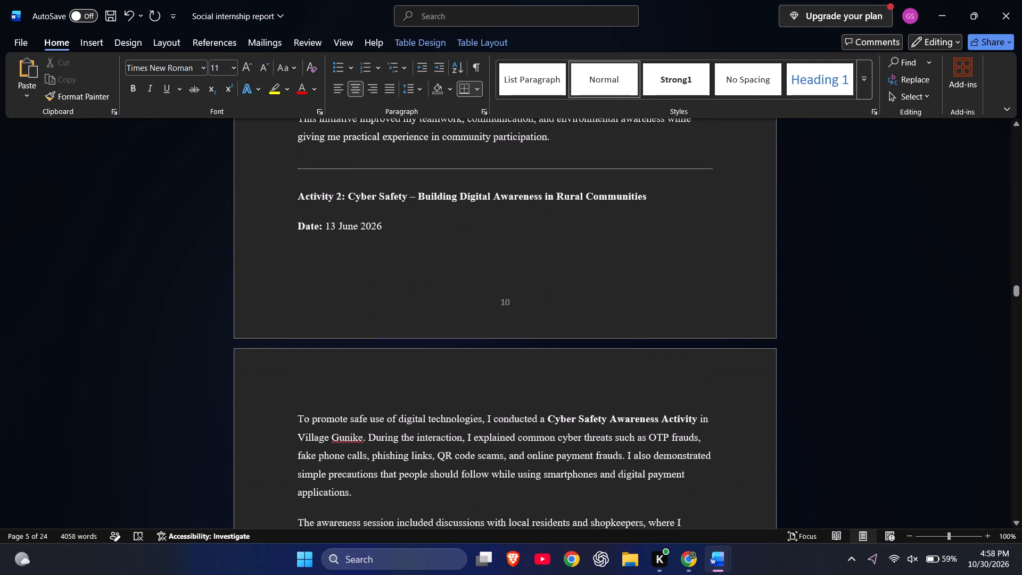
scroll(666, 392, "down", 5)
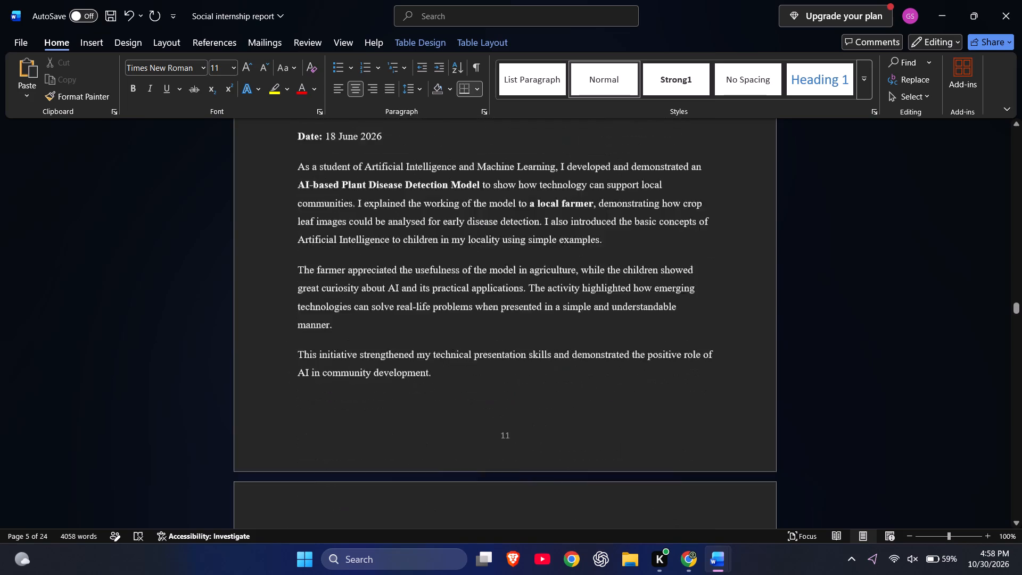
scroll(666, 392, "down", 2)
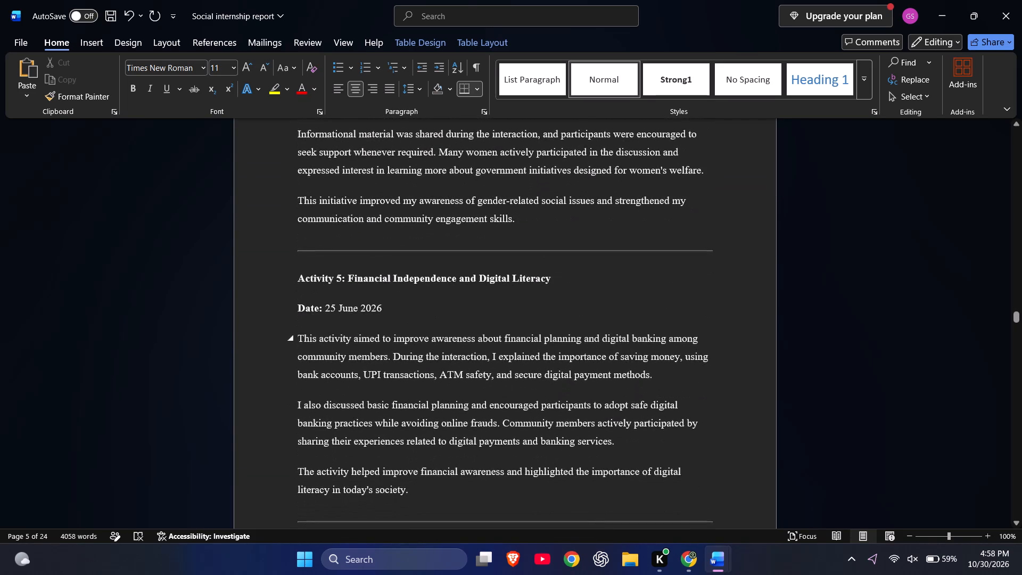
scroll(666, 392, "down", 3)
scroll(666, 392, "up", 1)
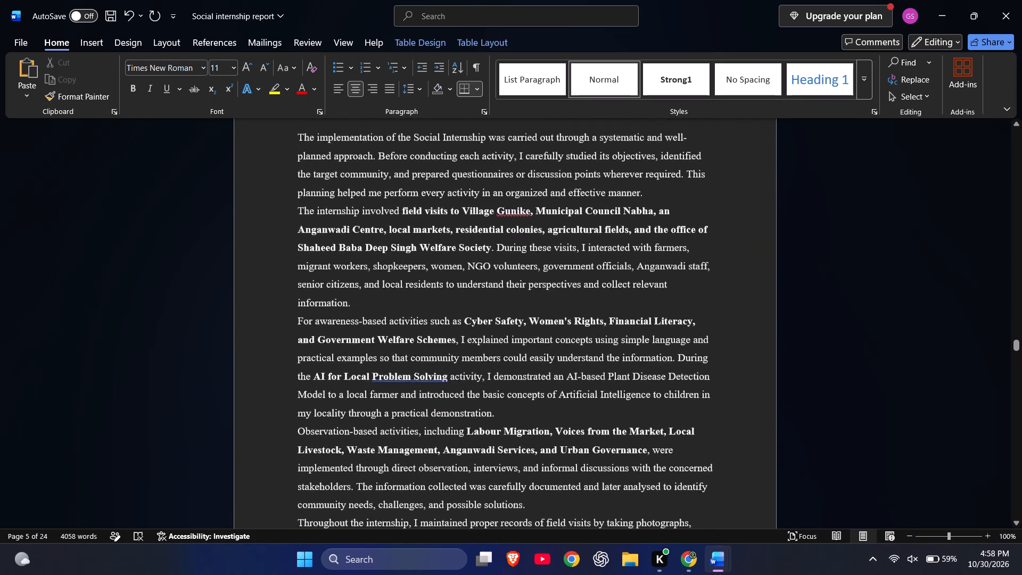
scroll(666, 392, "up", 1)
scroll(666, 392, "down", 1)
scroll(666, 392, "up", 13)
scroll(666, 392, "down", 4)
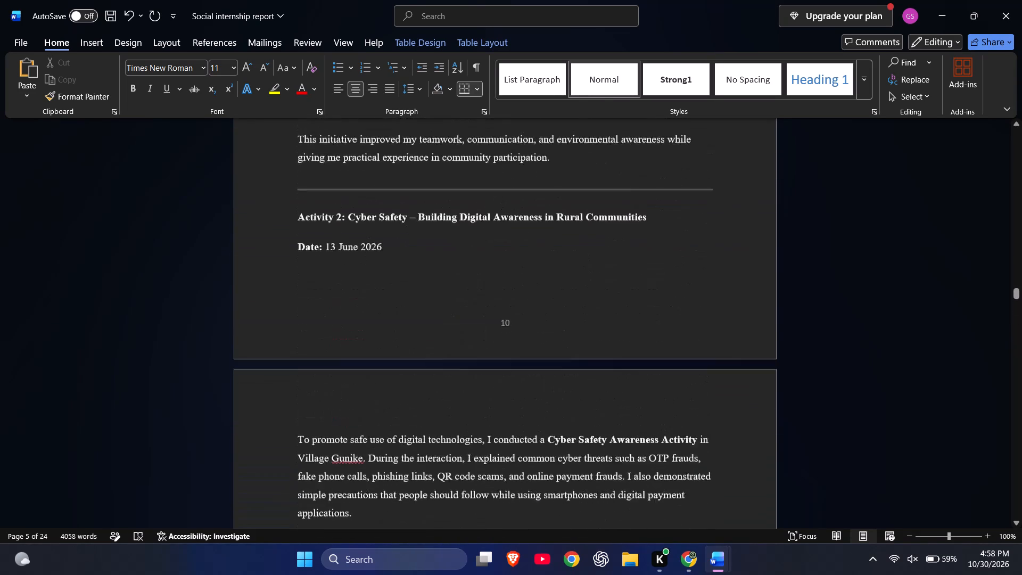
scroll(666, 392, "down", 7)
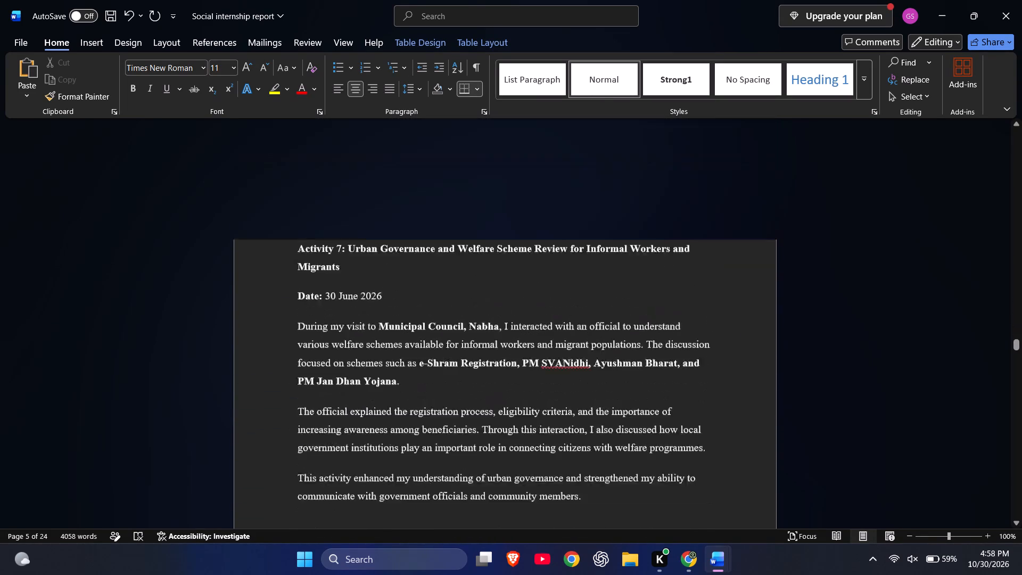
scroll(666, 392, "down", 2)
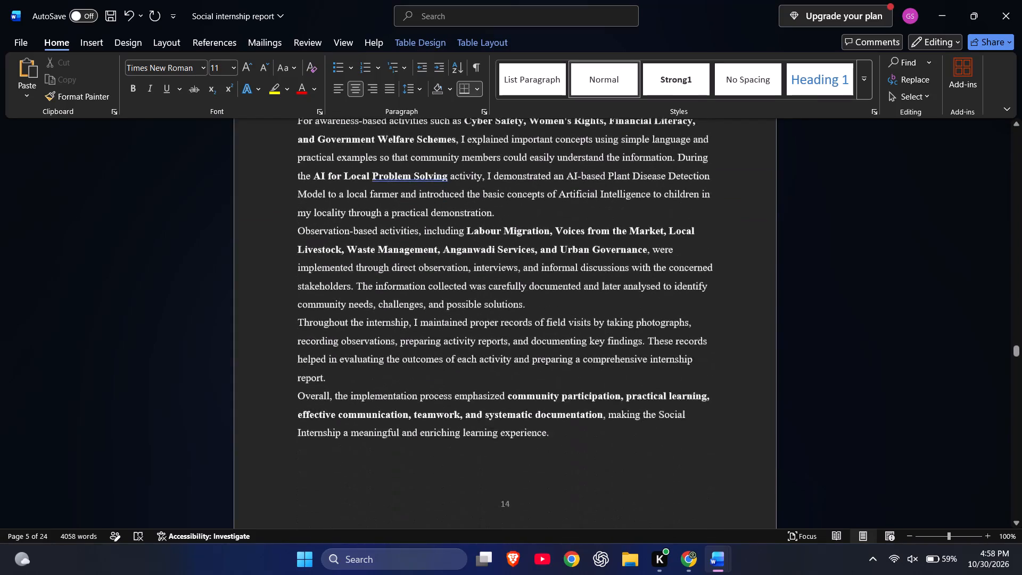
scroll(666, 392, "down", 1)
Enter the INDEX page numbers for Chapter 2: 8 for Social Internship Experience, and 8, 9, 10 and 14 for sections 2.1 to 2.4.
scroll(666, 392, "up", 20)
scroll(666, 392, "up", 18)
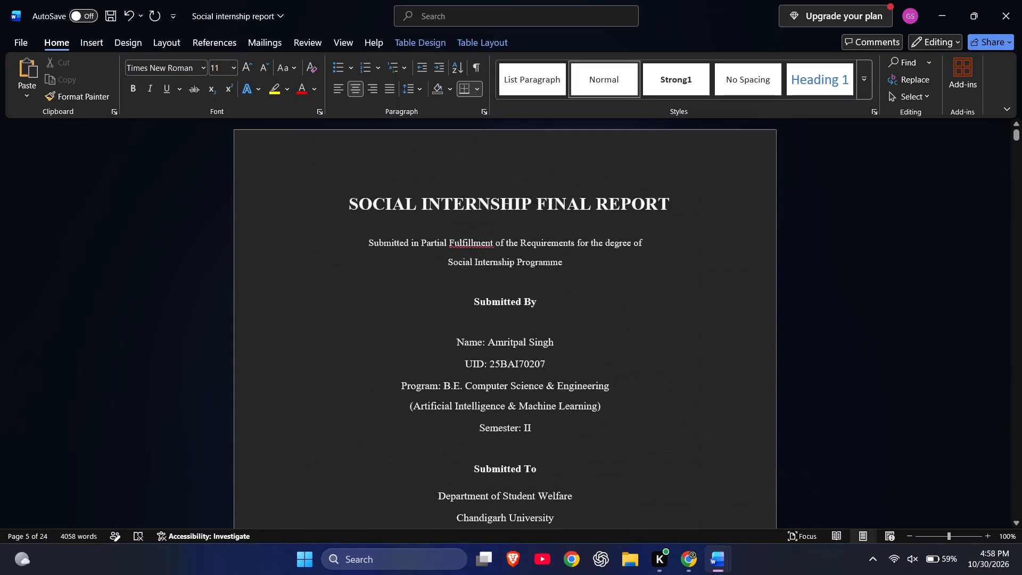
scroll(666, 392, "down", 16)
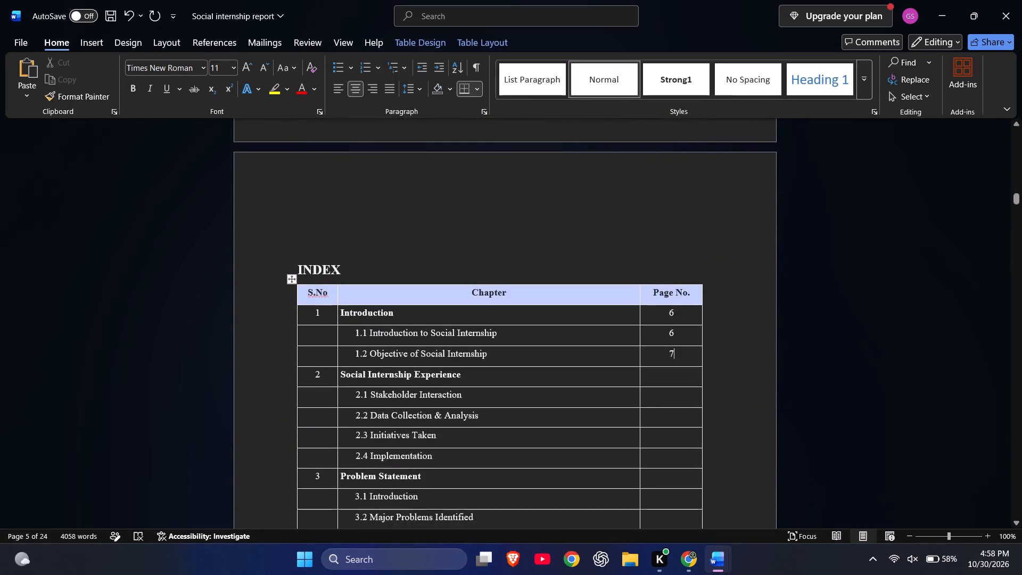
left_click(673, 377)
key("8")
key("Down")
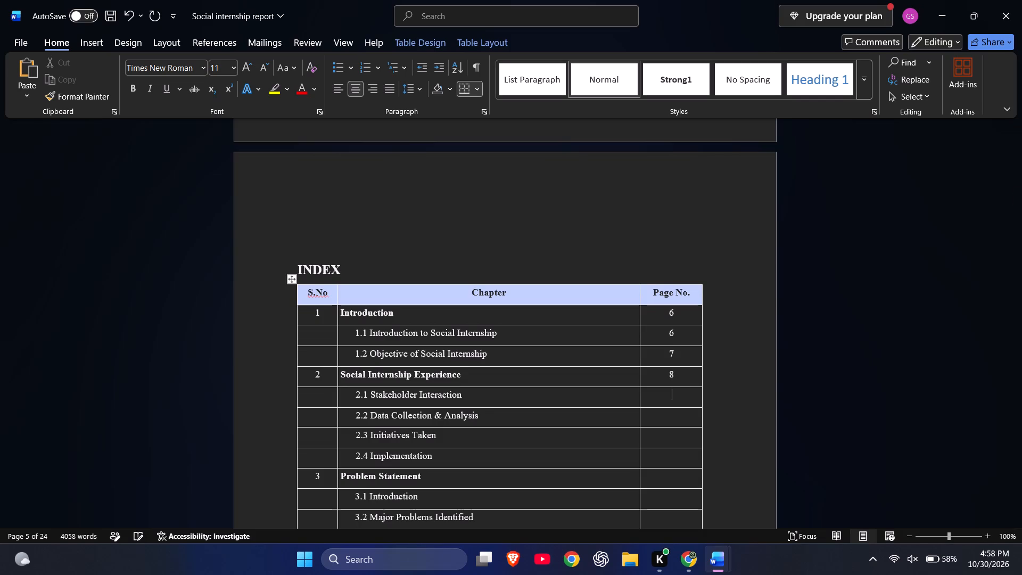
key("8")
key("Down")
key("9")
key("Down")
type("10")
key("Down")
type("14")
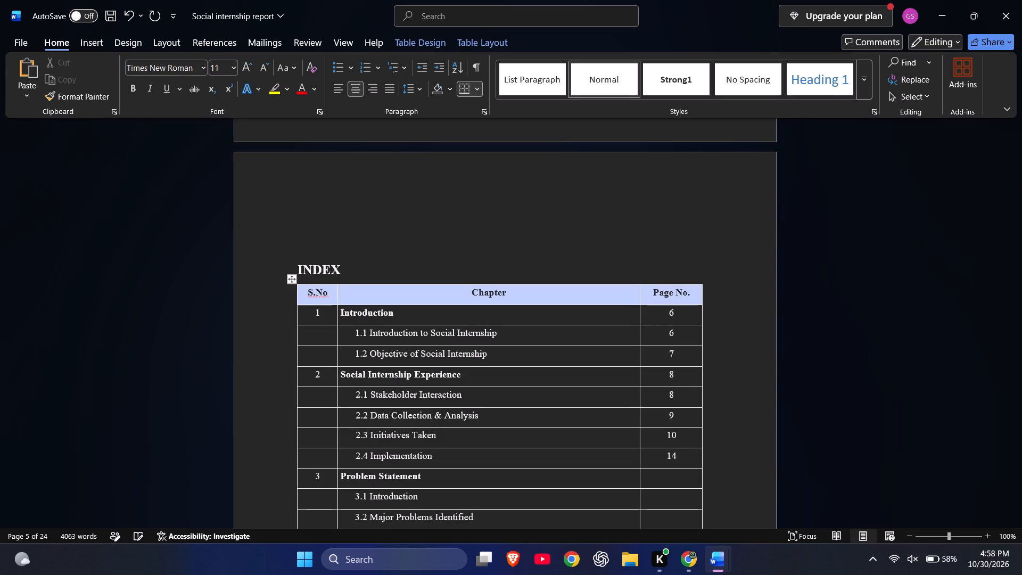
Look through Chapter 3 to check the pages on which Introduction, Major Problems Identified and Suggestions start.
key("Down")
scroll(705, 320, "down", 11)
scroll(705, 320, "down", 15)
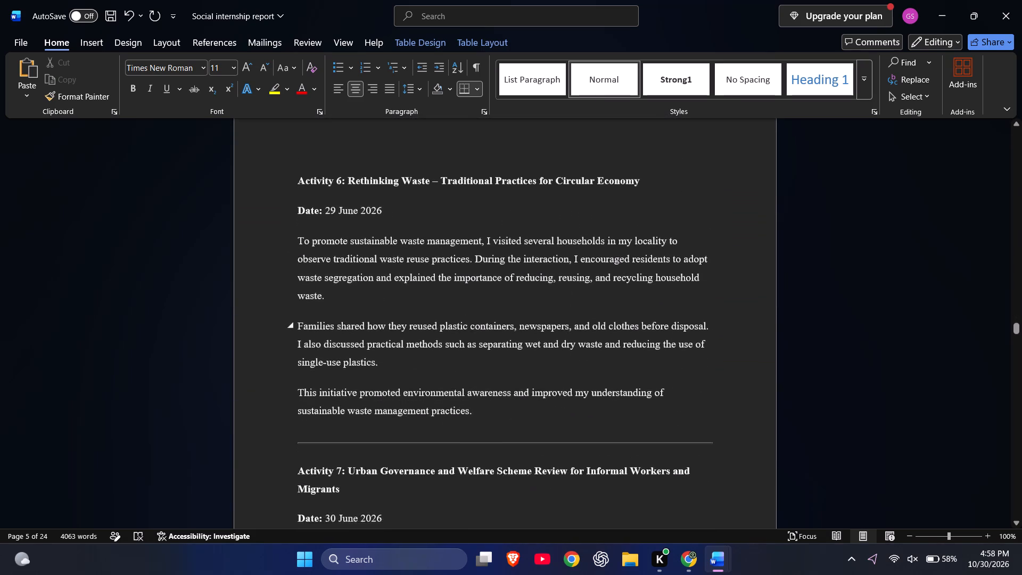
scroll(705, 320, "down", 8)
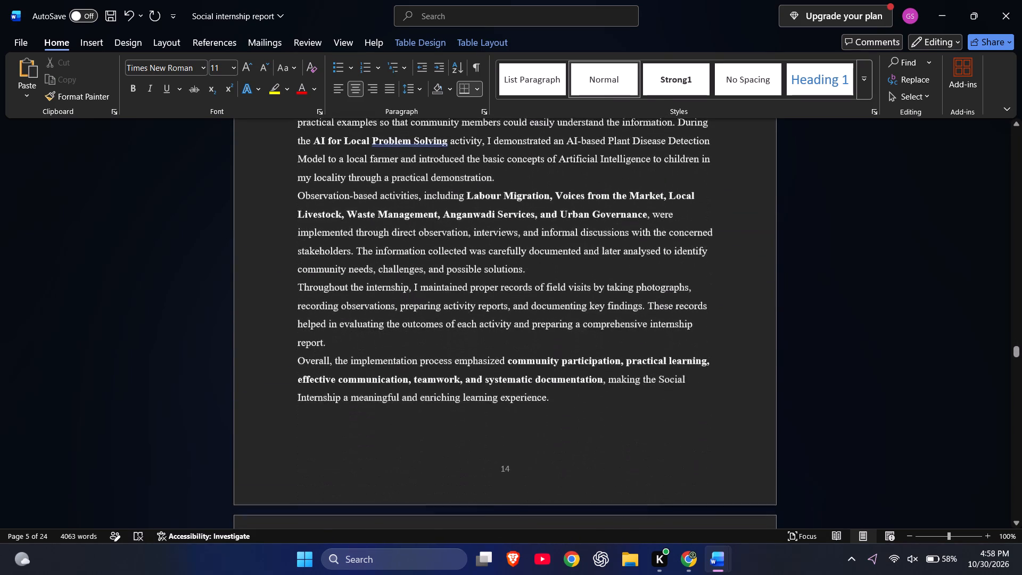
scroll(705, 320, "down", 3)
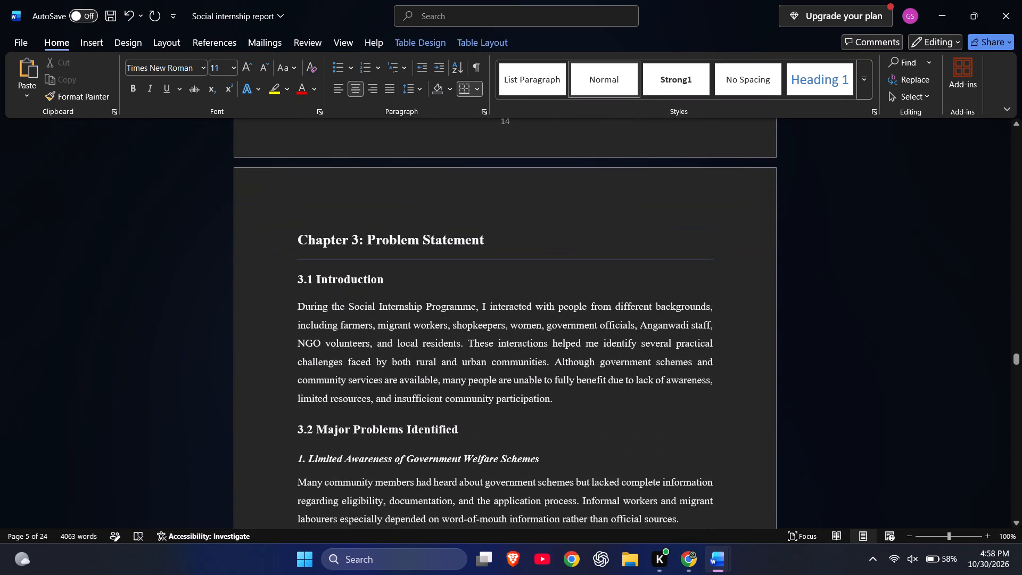
scroll(705, 320, "down", 5)
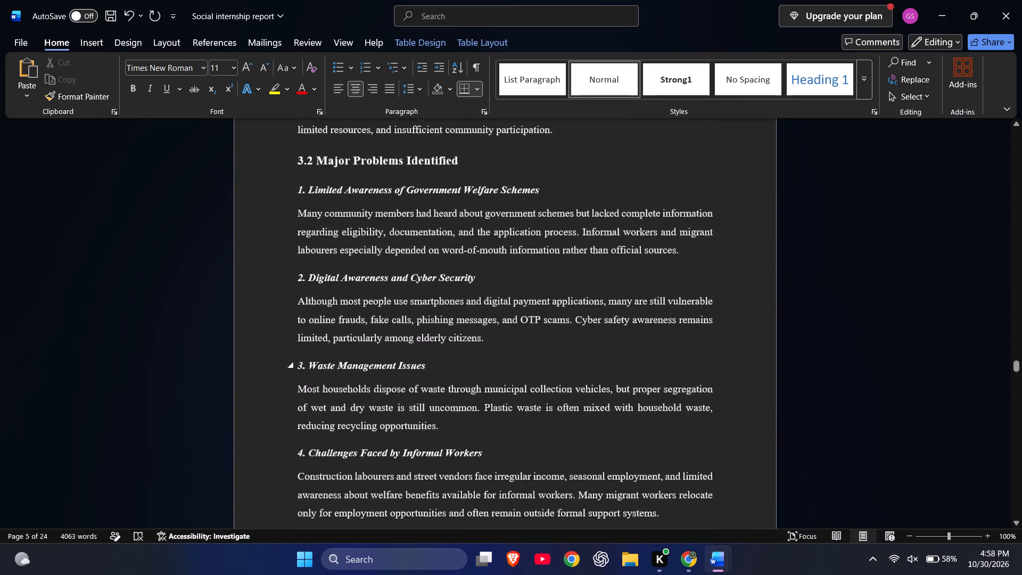
scroll(705, 320, "down", 1)
scroll(705, 320, "up", 2)
scroll(705, 320, "down", 2)
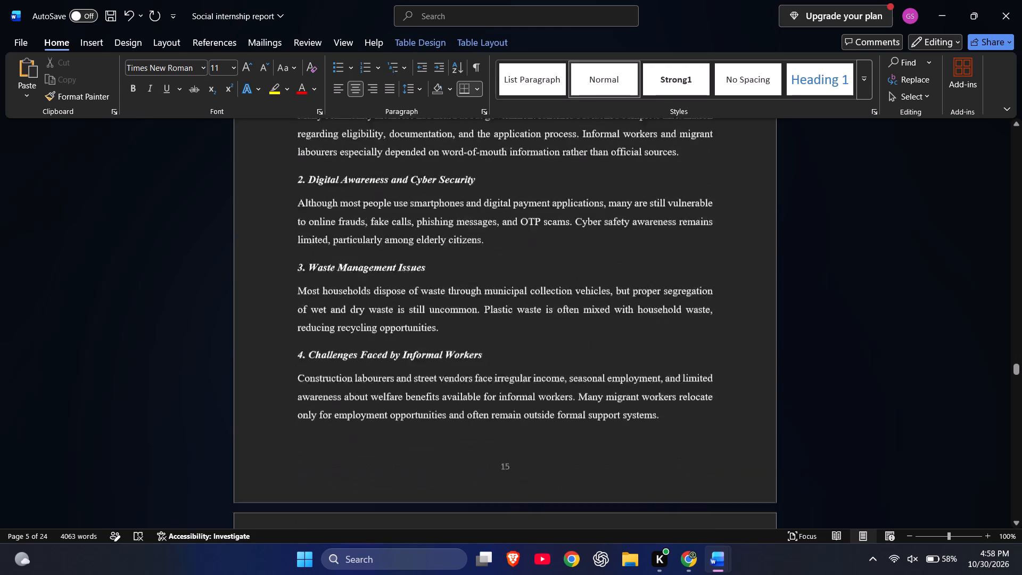
scroll(705, 320, "down", 4)
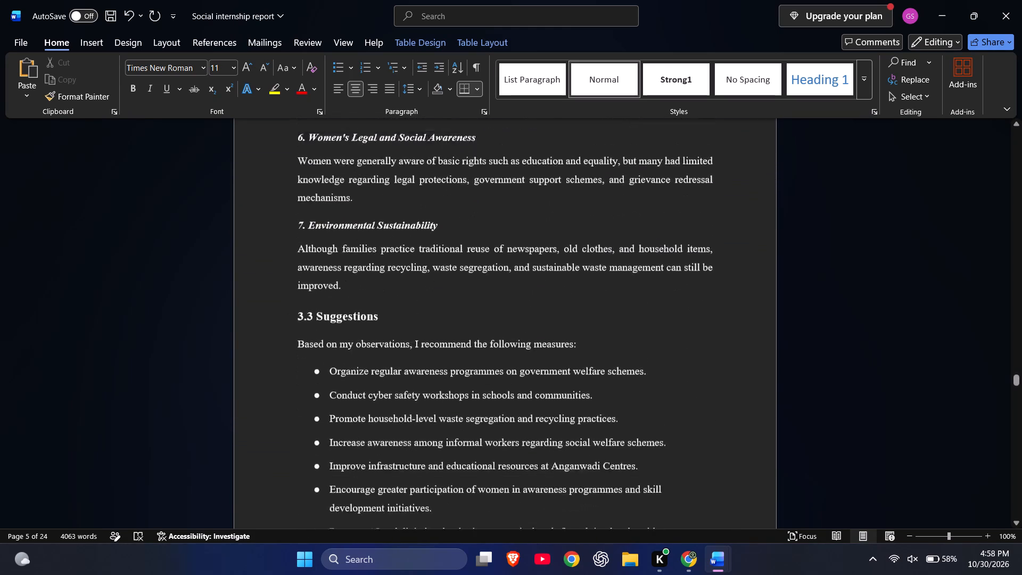
scroll(705, 320, "down", 3)
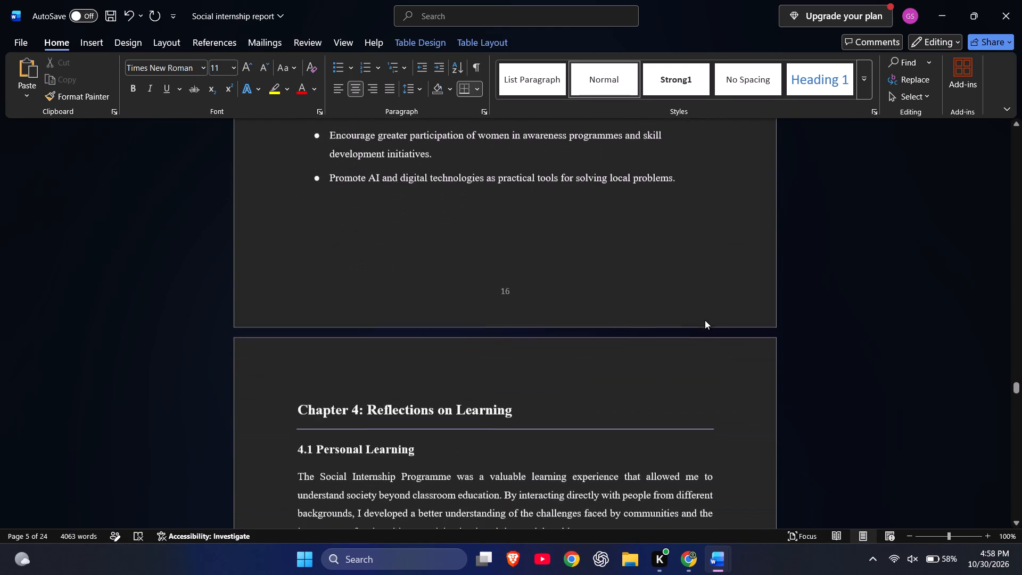
scroll(705, 320, "up", 20)
scroll(705, 320, "up", 17)
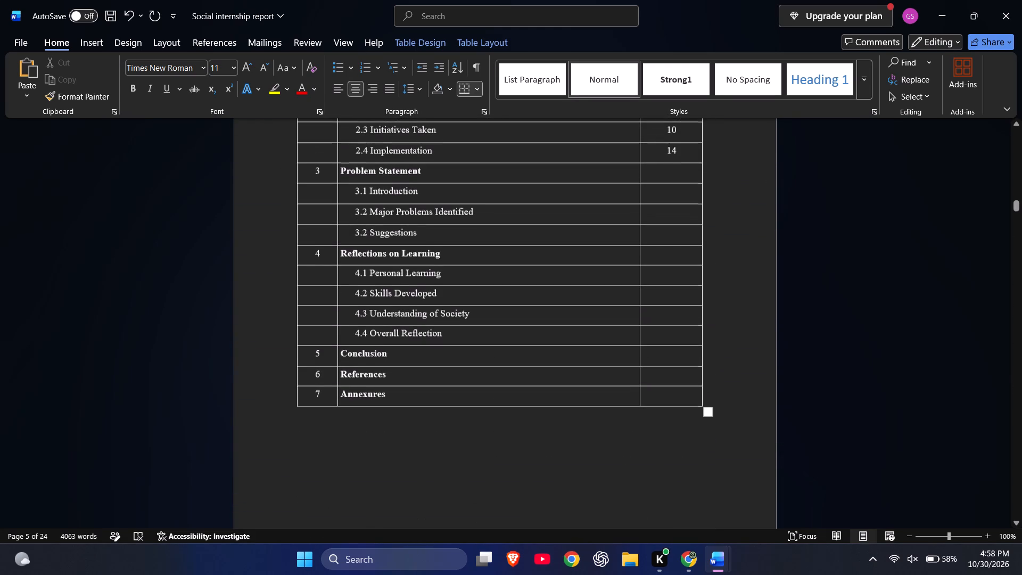
Enter the INDEX page numbers for Chapter 3: 15 for Problem Statement, 15 for Introduction, 15 for Major Problems Identified and 16 for Suggestions.
type("15")
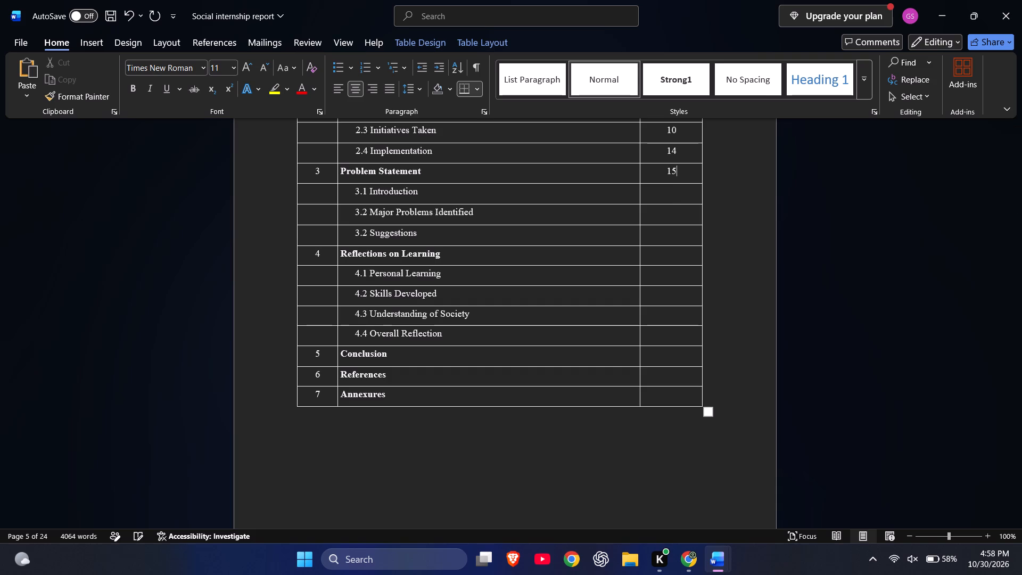
key("Down")
type("15")
key("Down")
type("15")
key("Down")
type("16")
key("Down")
Look through Chapter 4 to check the pages on which Reflections on Learning and sections 4.1 to 4.4 start.
scroll(674, 194, "down", 10)
scroll(674, 194, "down", 11)
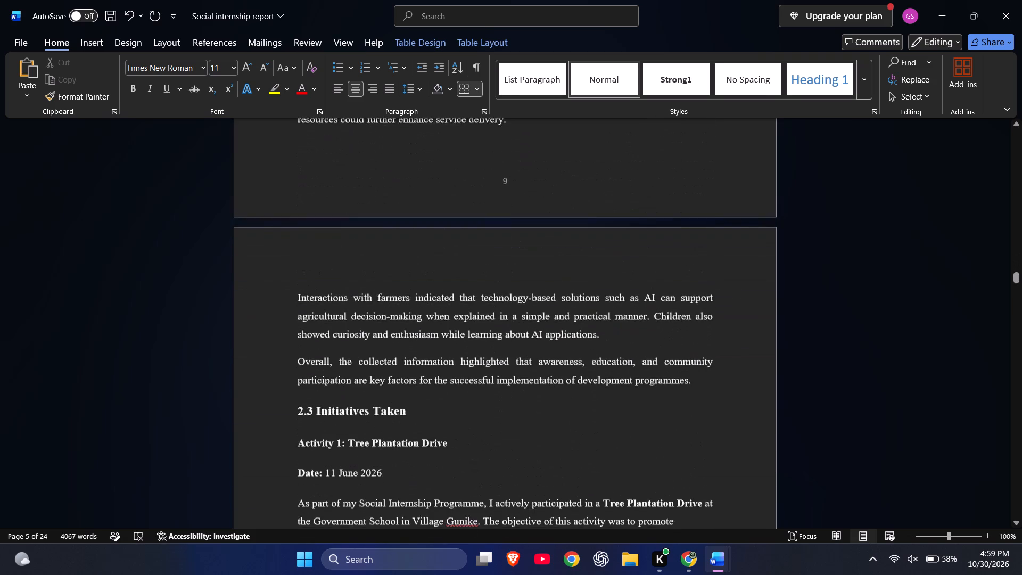
scroll(674, 194, "down", 17)
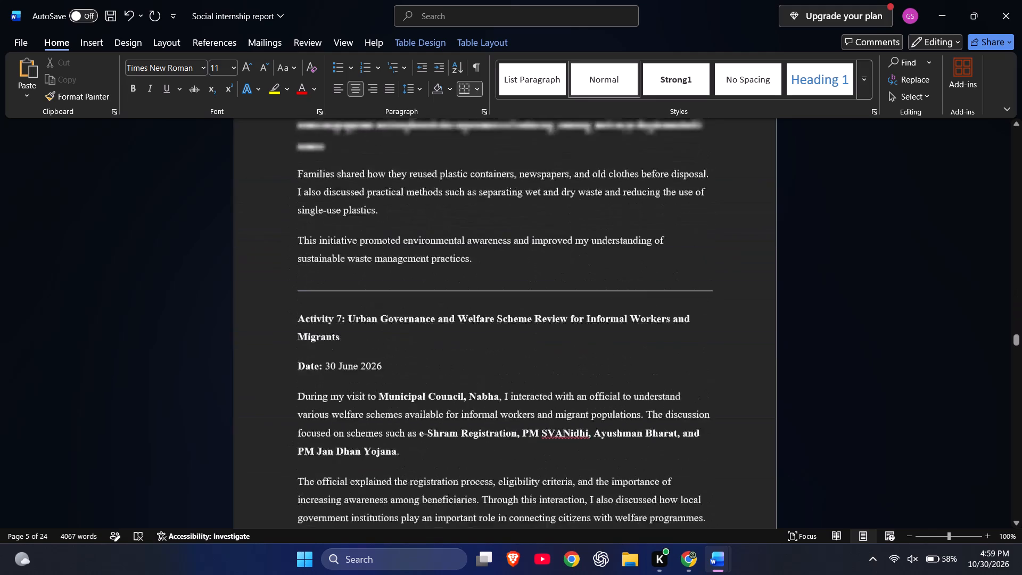
scroll(674, 194, "down", 6)
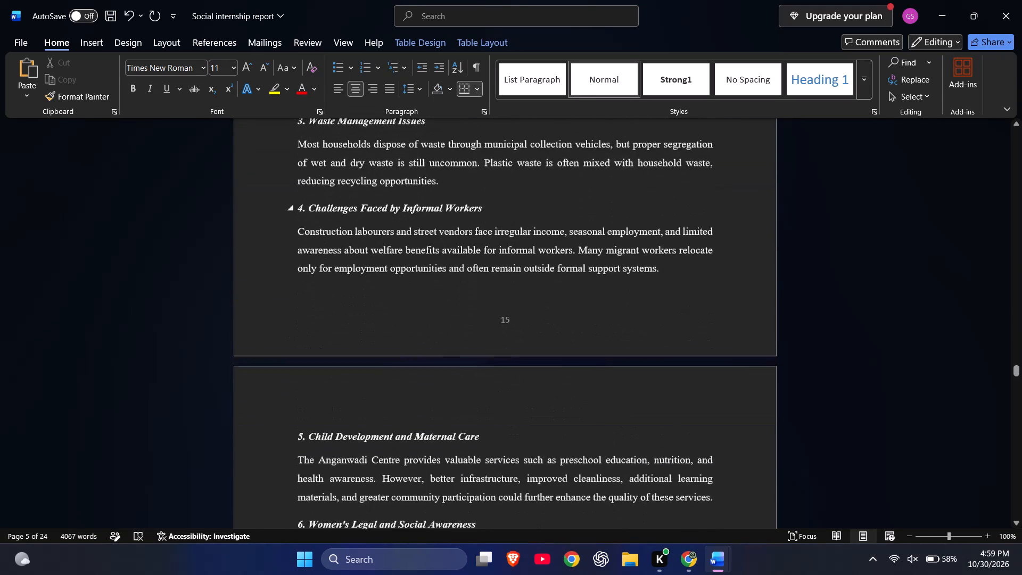
scroll(674, 194, "down", 3)
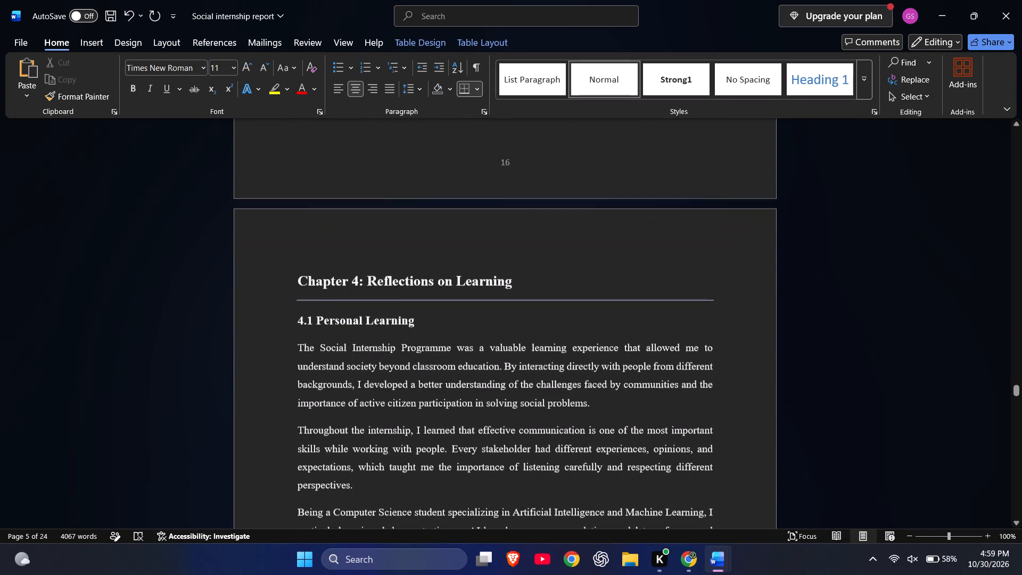
scroll(603, 202, "down", 3)
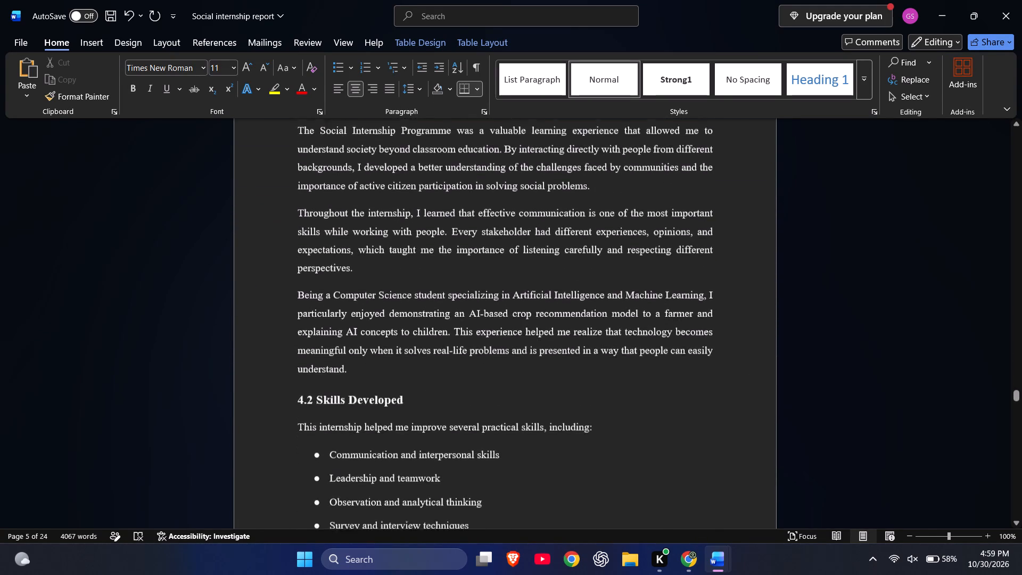
scroll(603, 202, "down", 5)
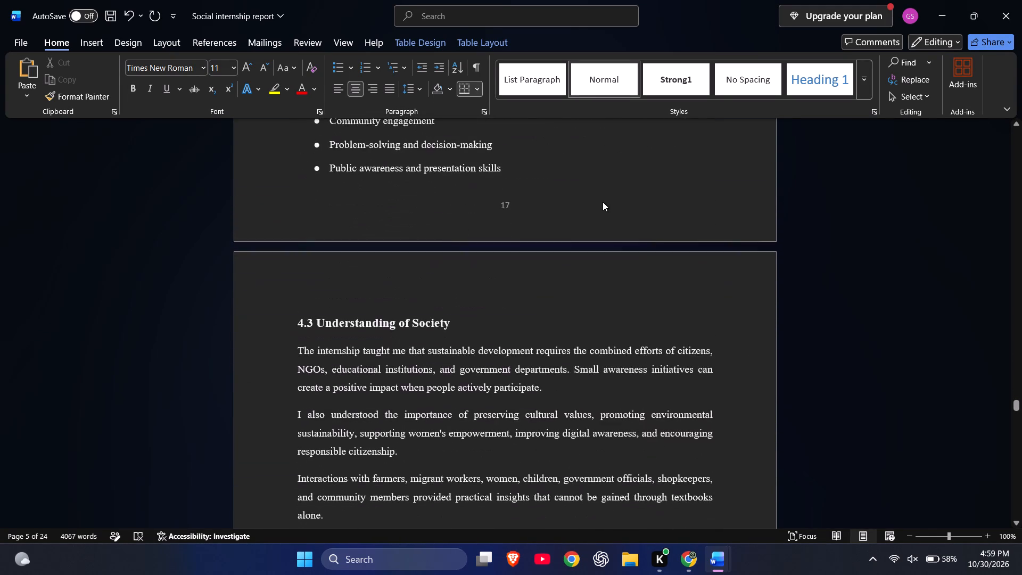
scroll(603, 202, "down", 3)
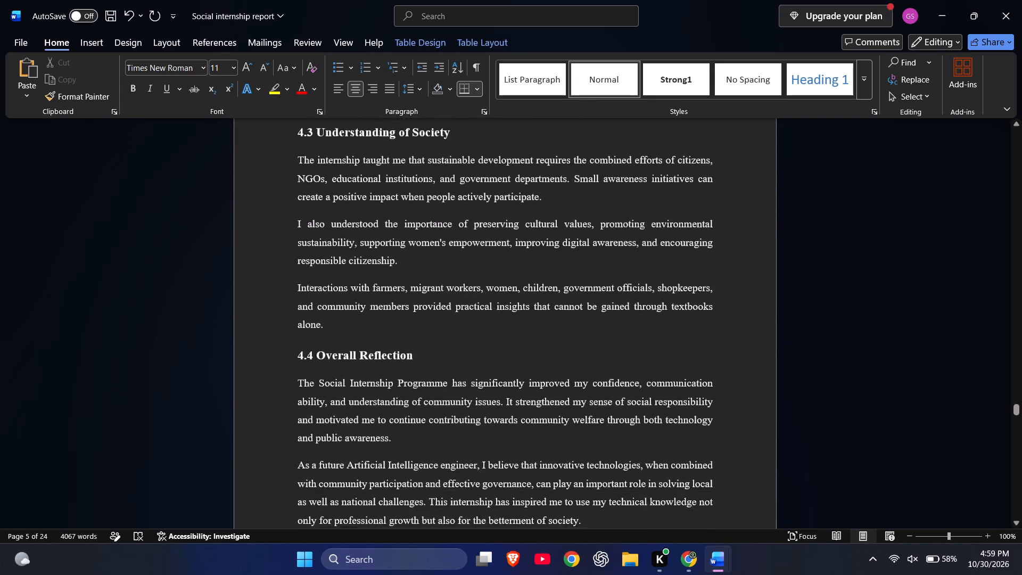
scroll(603, 202, "up", 20)
scroll(603, 202, "up", 8)
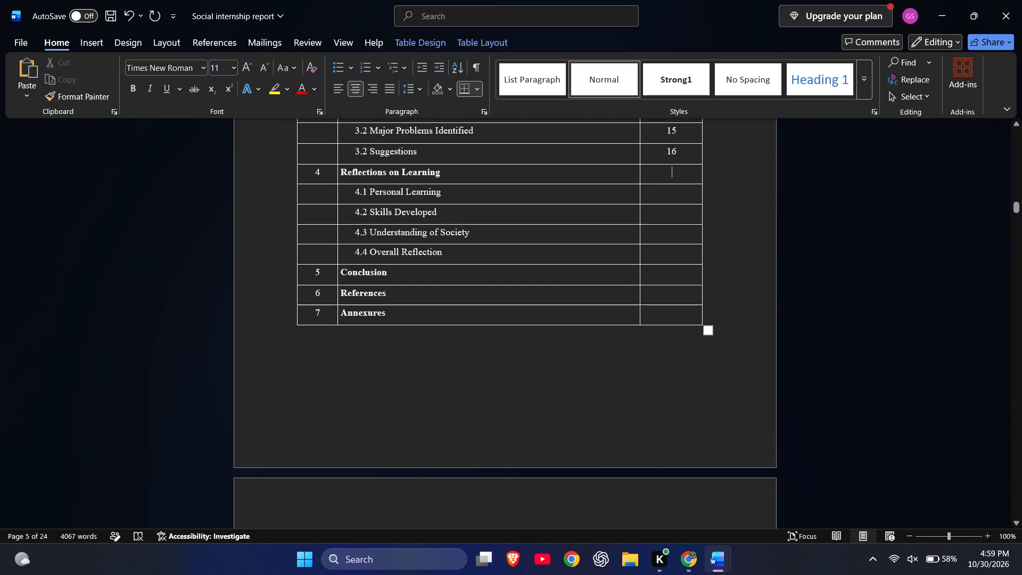
Enter the INDEX page numbers for Chapter 4: 17 for Reflections on Learning, and 17, 17, 18 and 18 for sections 4.1 to 4.4.
type("17")
key("Left")
key("Right")
key("Down")
type("17")
key("Down")
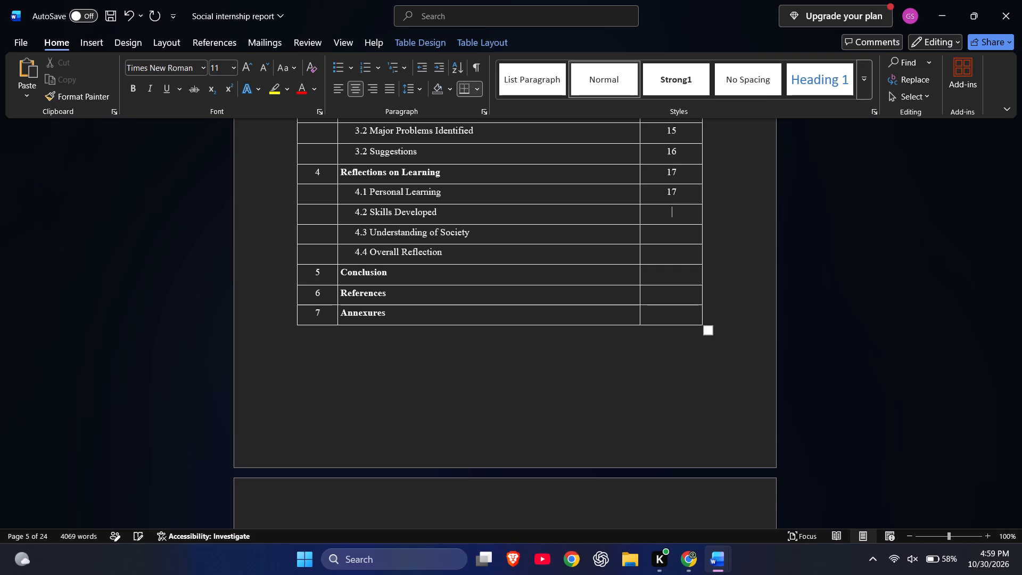
type("17")
key("Down")
type("18")
key("Down")
type("18")
key("Down")
Look through the end of the report to check the pages on which the Conclusion, References and Annexures chapters start.
scroll(710, 172, "down", 20)
scroll(710, 172, "down", 7)
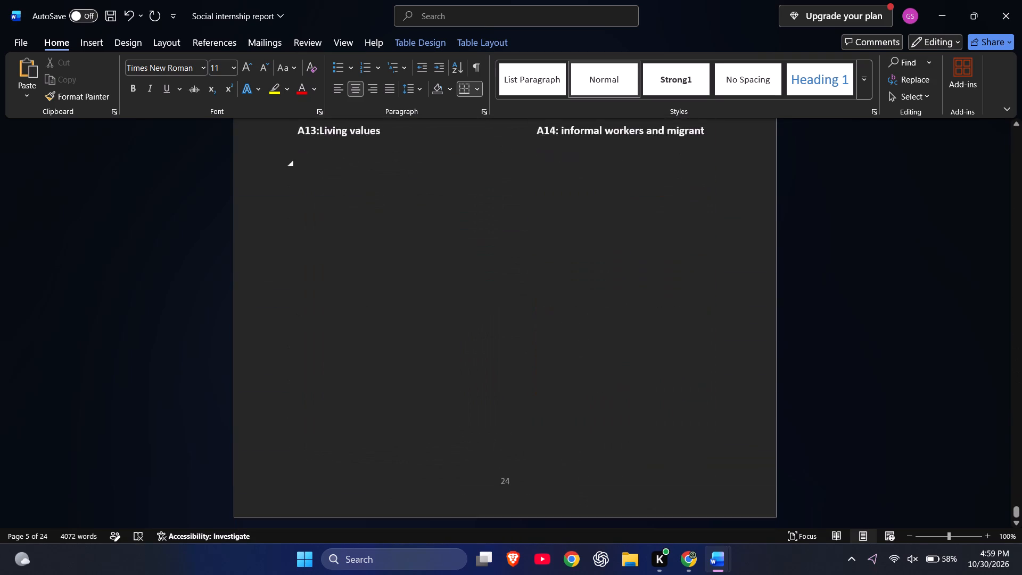
scroll(710, 172, "up", 16)
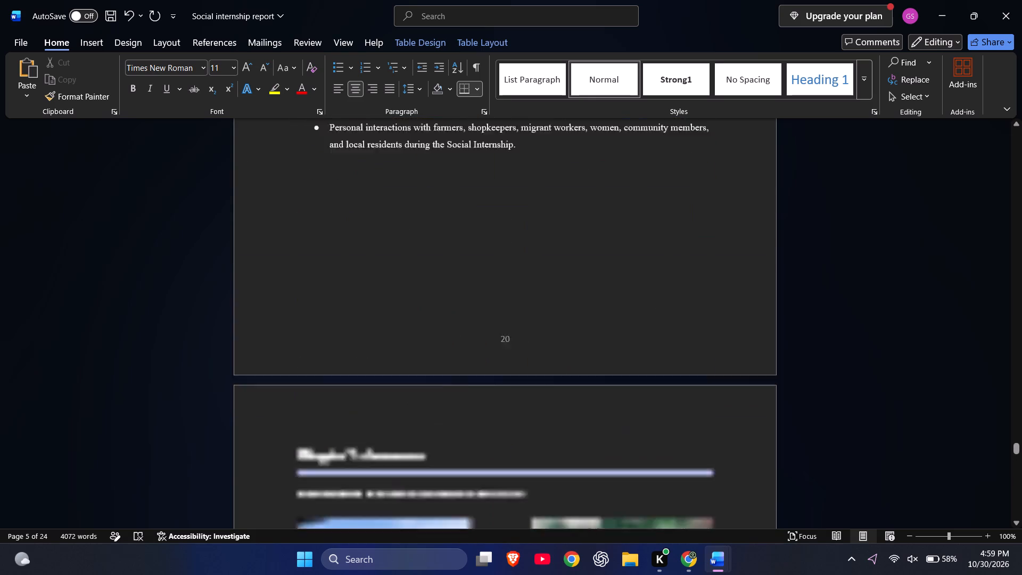
scroll(710, 172, "up", 2)
scroll(710, 172, "down", 5)
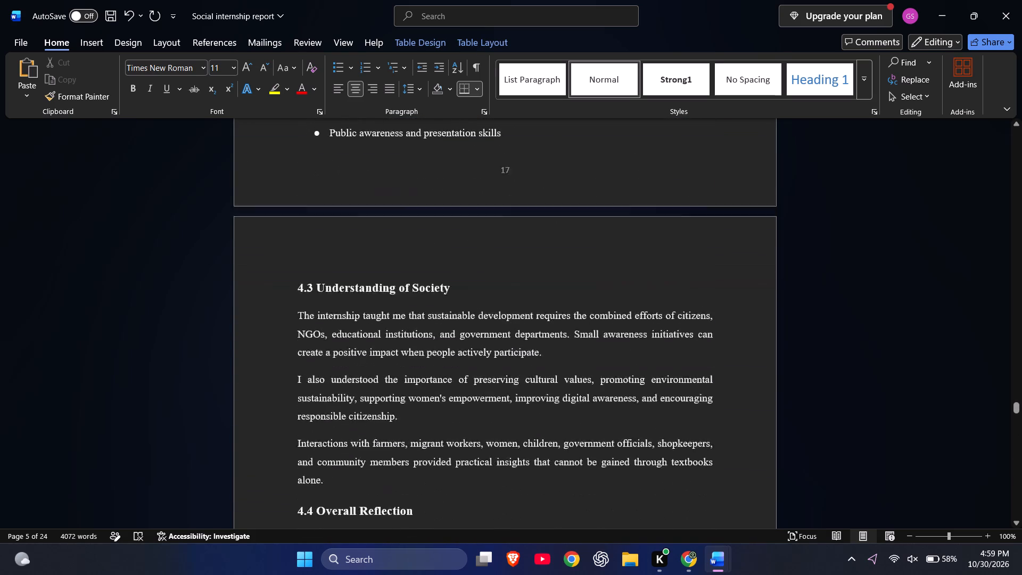
scroll(710, 172, "down", 5)
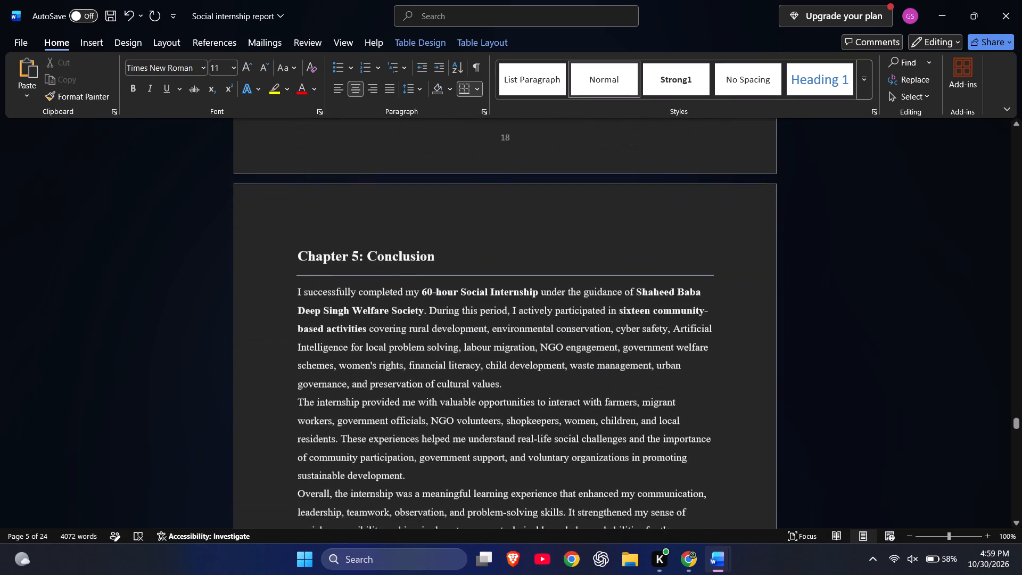
scroll(710, 172, "down", 4)
scroll(710, 172, "up", 1, "ctrl")
scroll(710, 172, "down", 2, "ctrl")
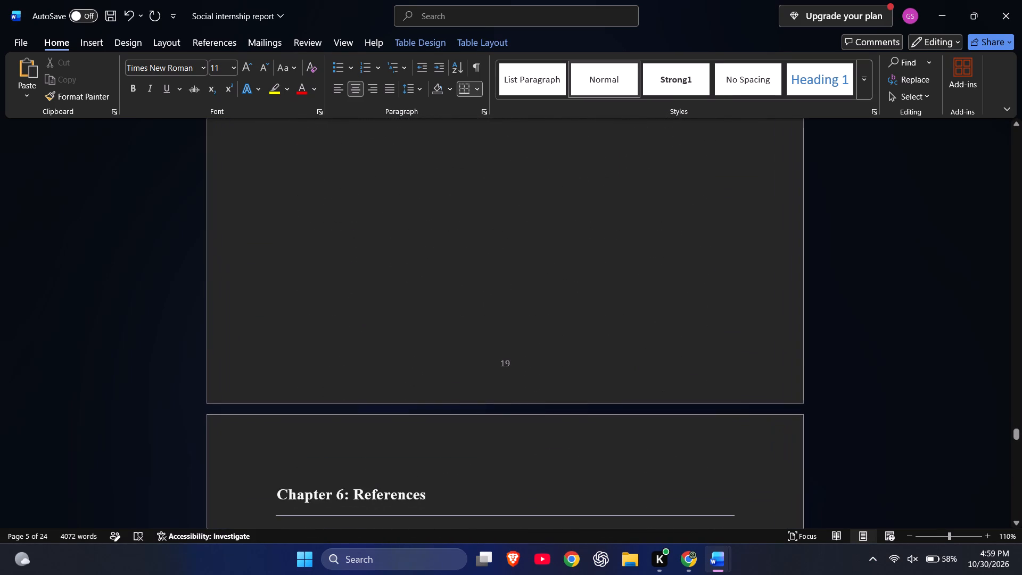
scroll(710, 172, "down", 6)
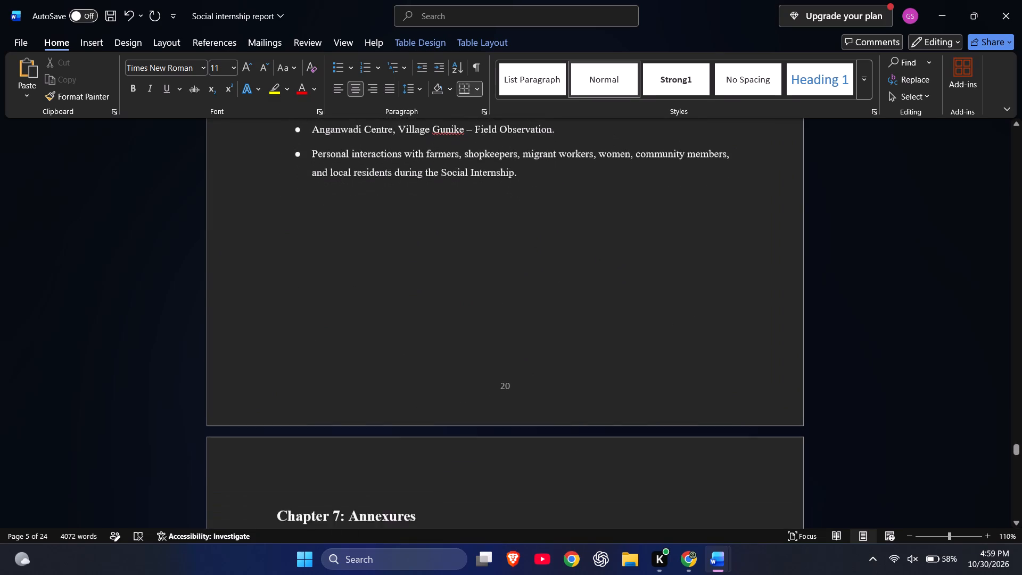
scroll(710, 172, "down", 5)
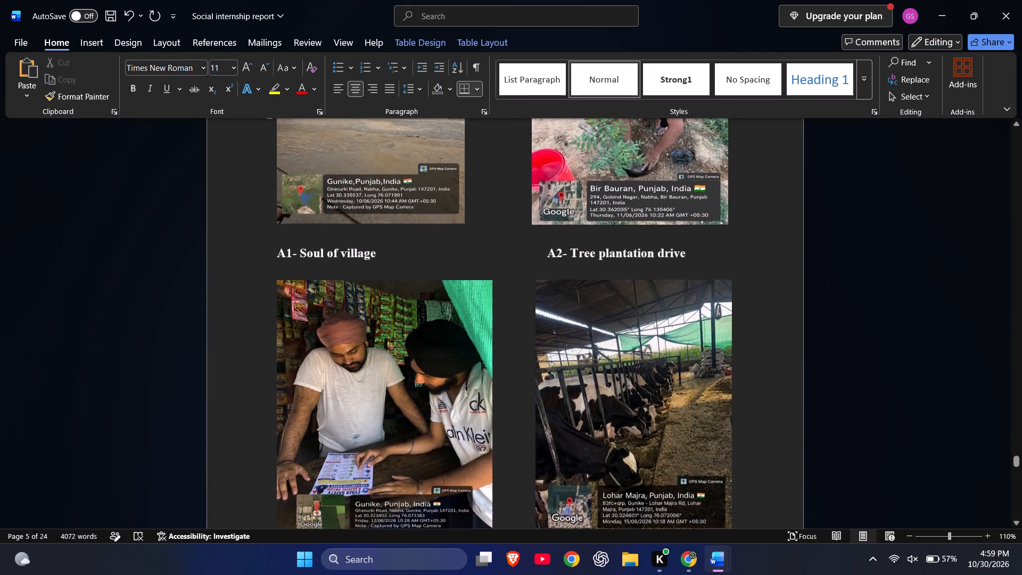
scroll(710, 172, "up", 20)
scroll(710, 172, "up", 20)
scroll(710, 172, "up", 14)
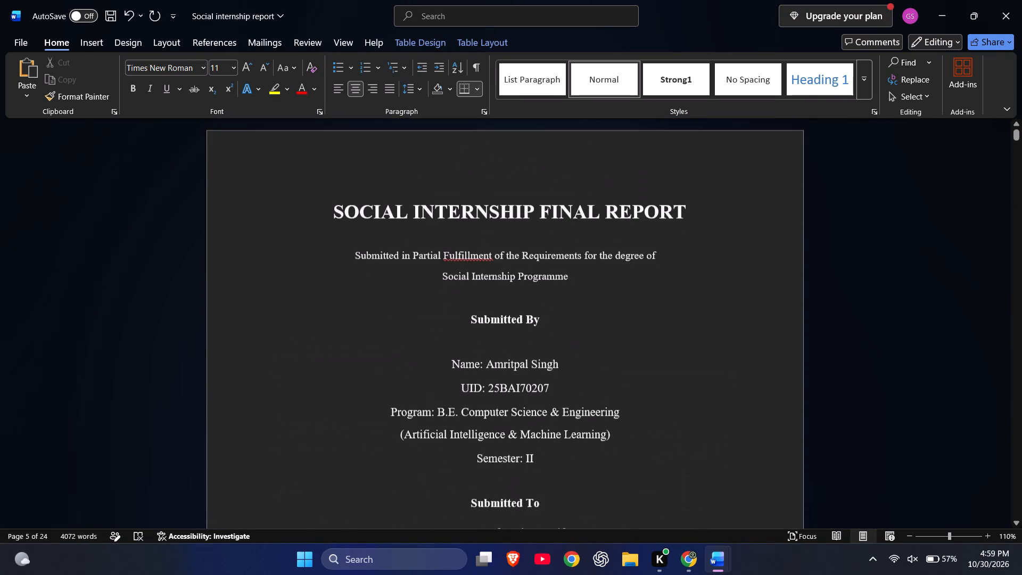
scroll(710, 172, "down", 8)
scroll(710, 172, "up", 5)
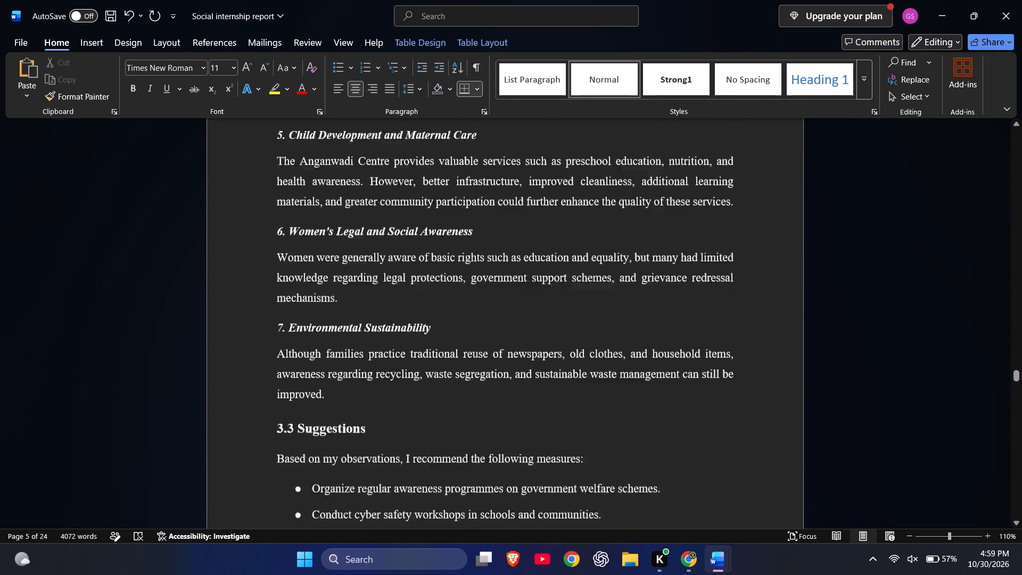
scroll(710, 172, "up", 13)
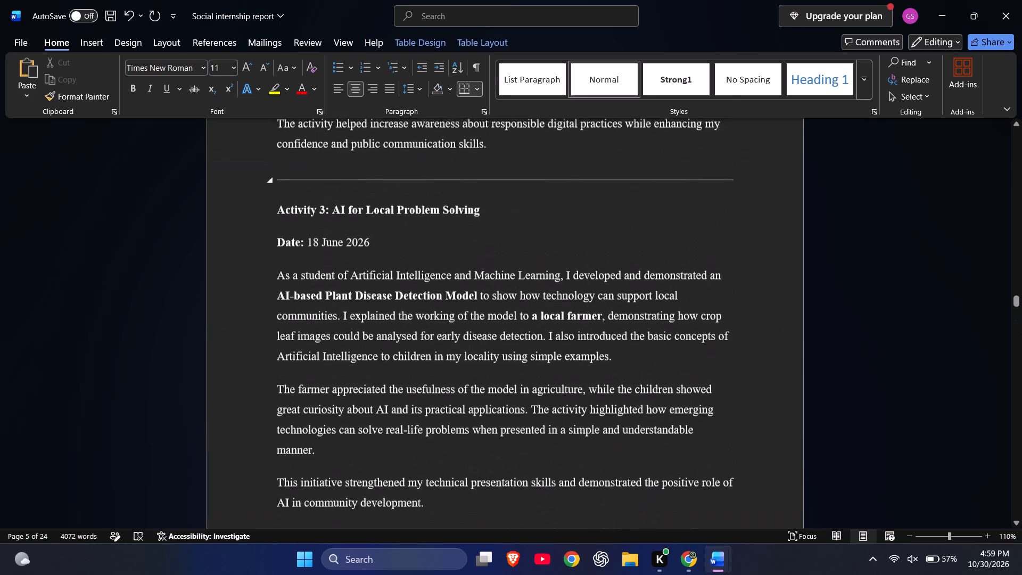
scroll(710, 172, "up", 4)
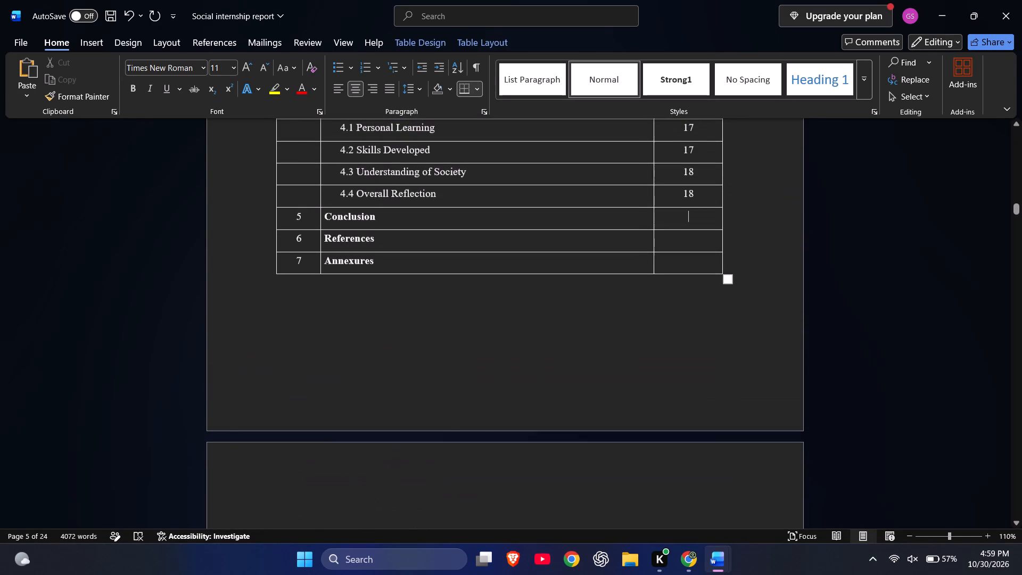
Enter the INDEX page numbers for the last three chapters: 19 for Conclusion, 20 for References and 21 for Annexures.
type("19")
key("Down")
type("20")
key("Down")
type("21")
scroll(643, 212, "up", 7)
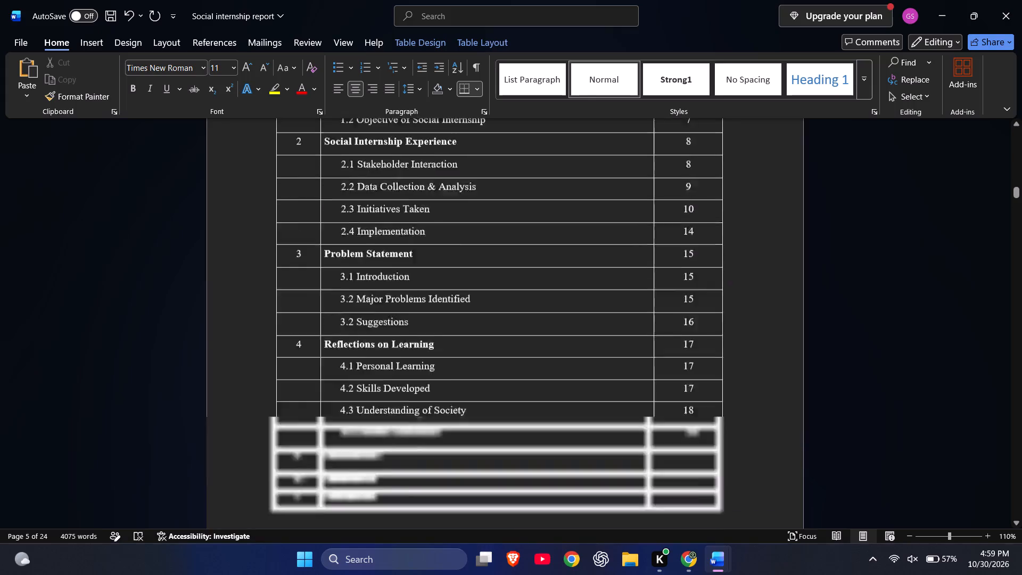
Look back through the Social internship report's opening pages, checking the cover details and the certificate.
scroll(643, 212, "up", 7)
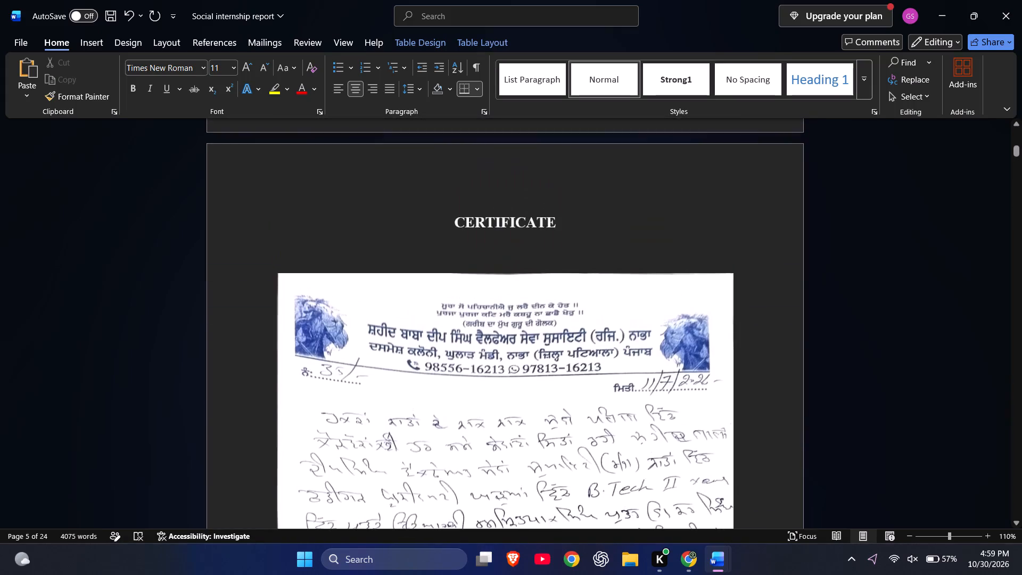
scroll(643, 212, "up", 7)
scroll(643, 212, "down", 1)
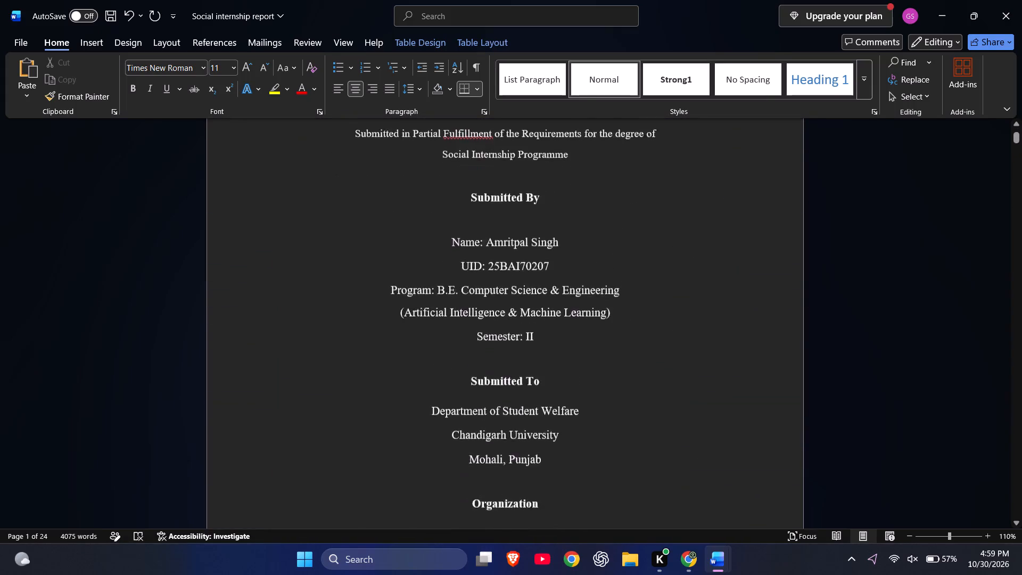
scroll(643, 212, "down", 3, "ctrl")
scroll(368, 297, "up", 1)
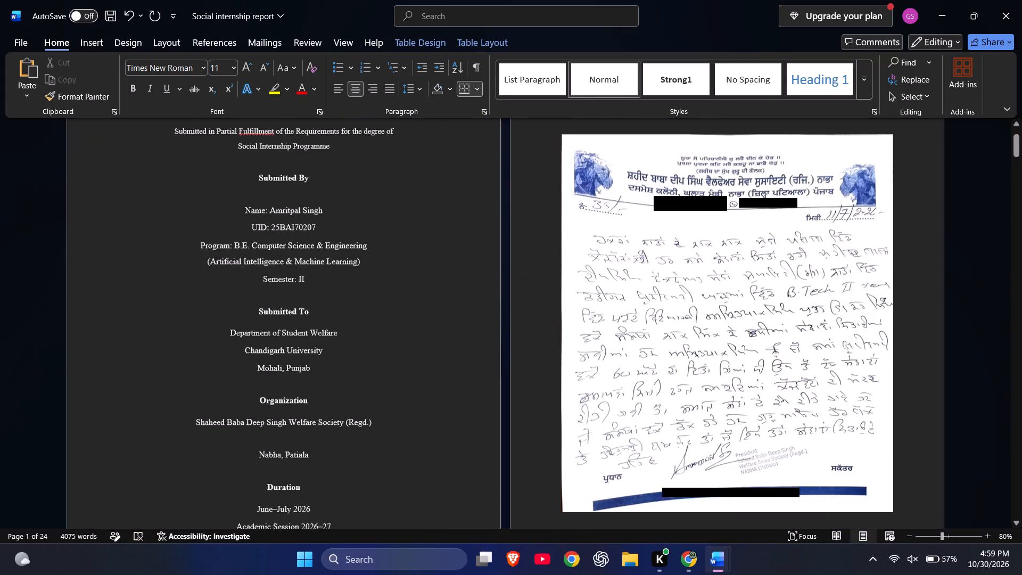
scroll(368, 297, "up", 1)
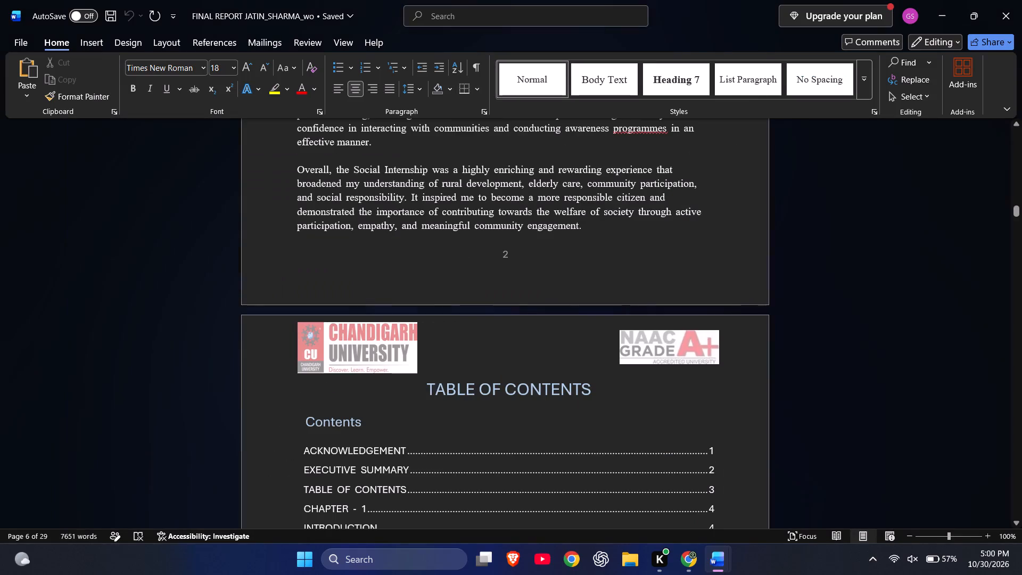
Switch to the reference final report and examine its opening title page and the cover page with the submission details.
scroll(407, 263, "up", 20)
scroll(407, 263, "down", 2)
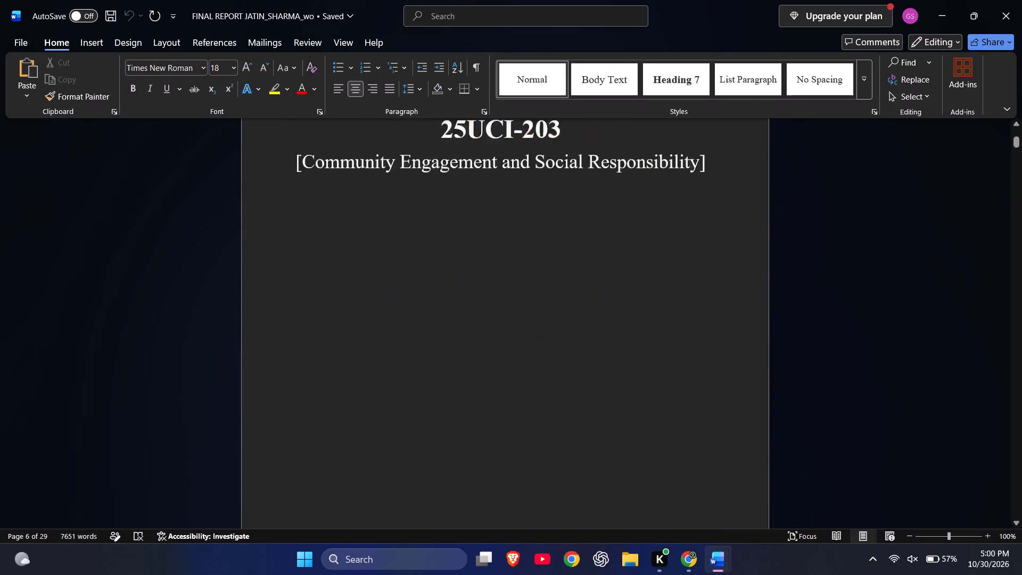
scroll(407, 263, "down", 1)
scroll(407, 263, "up", 4)
scroll(407, 263, "down", 2)
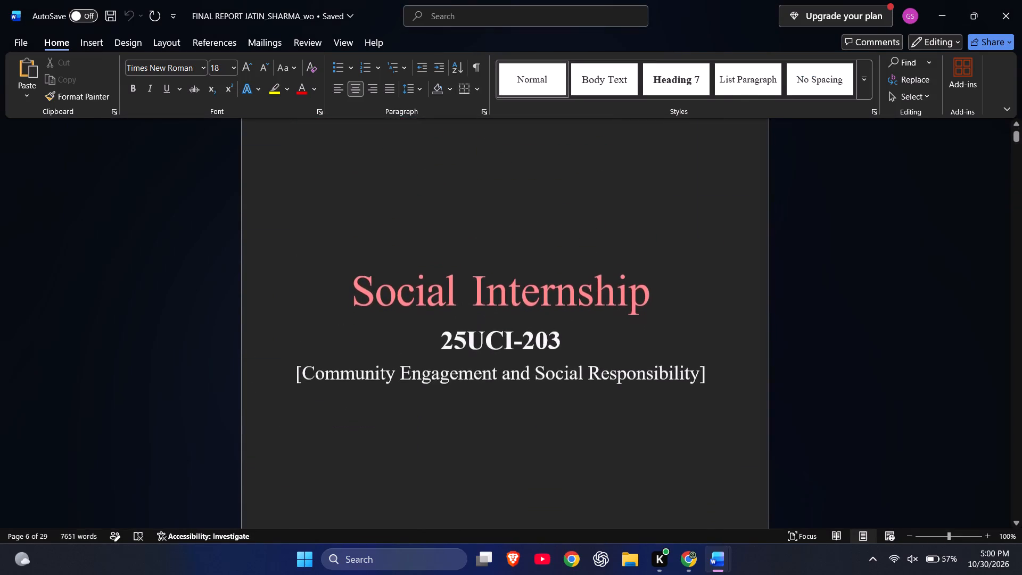
scroll(407, 263, "down", 2)
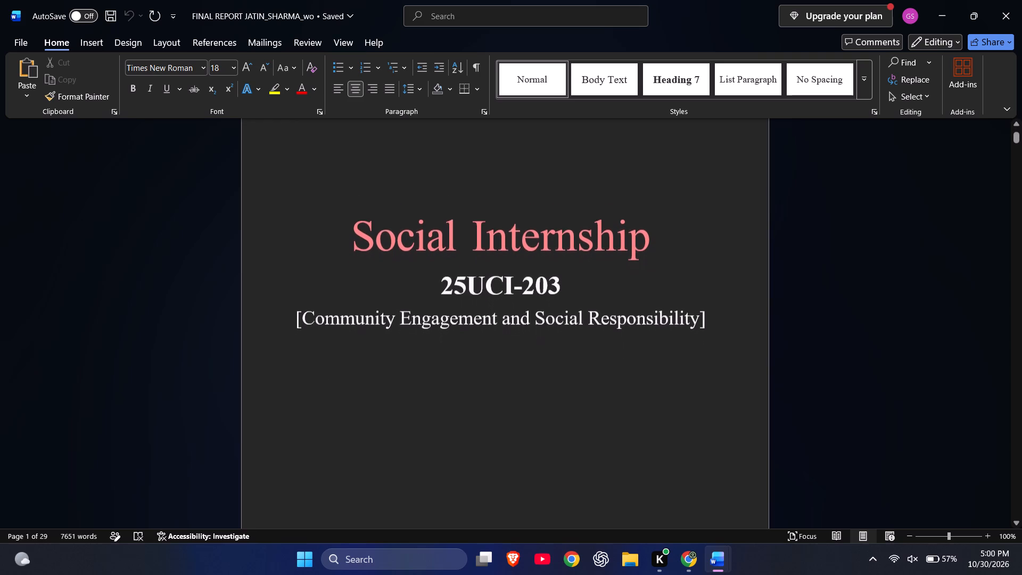
scroll(407, 263, "down", 4)
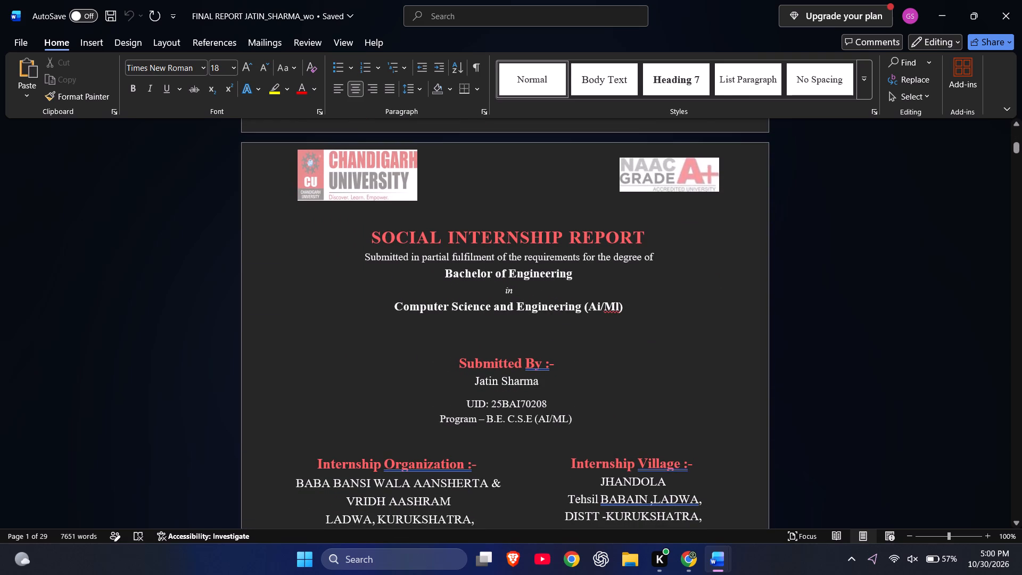
scroll(407, 263, "down", 1)
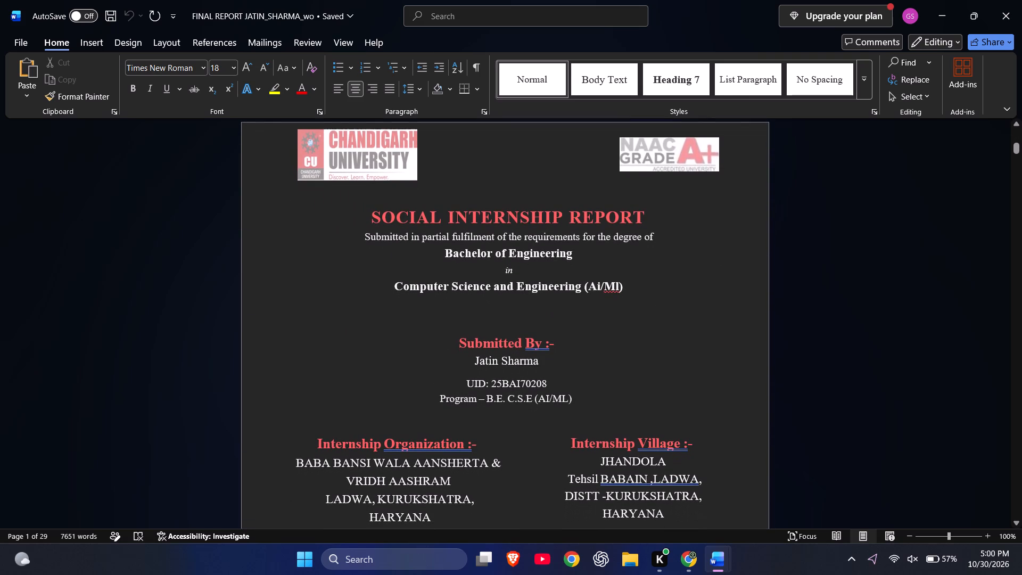
scroll(407, 263, "down", 1)
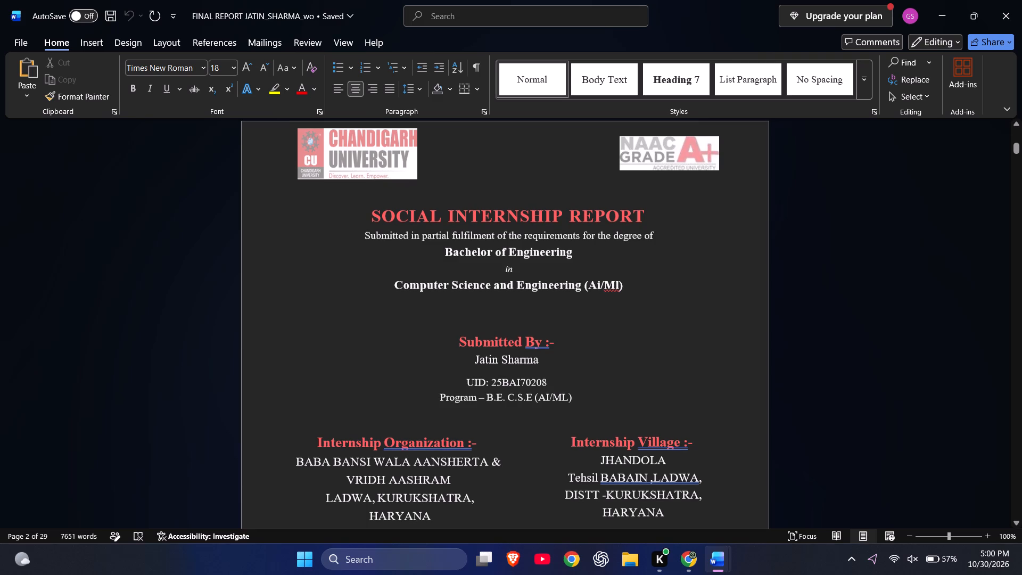
scroll(407, 263, "down", 1)
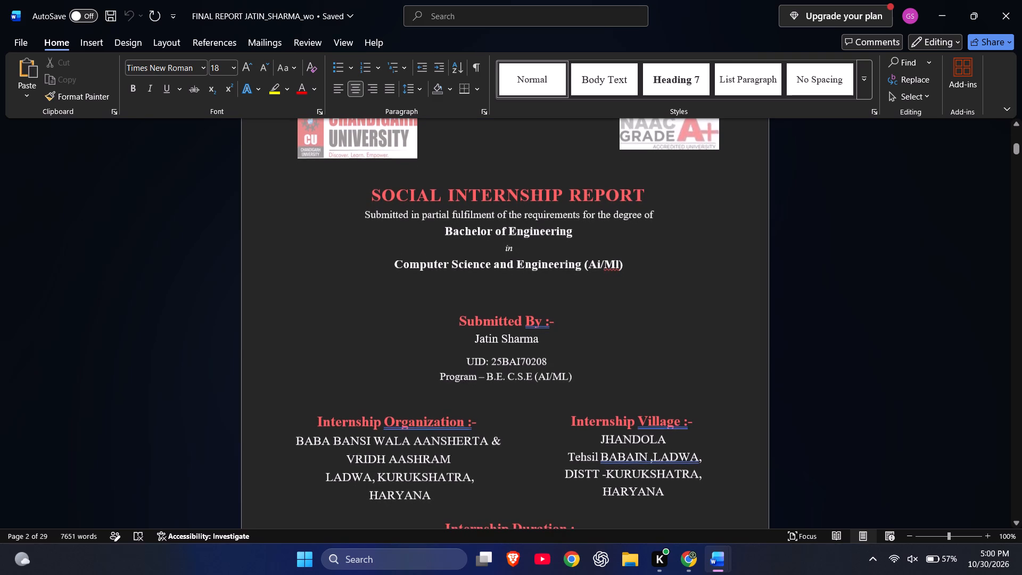
Replace the student name under Submitted By on the reference report's cover with the student name from the Social internship report.
left_click(539, 340)
key("BackSpace")
key("BackSpace")
key("BackSpace")
key("BackSpace")
key("BackSpace")
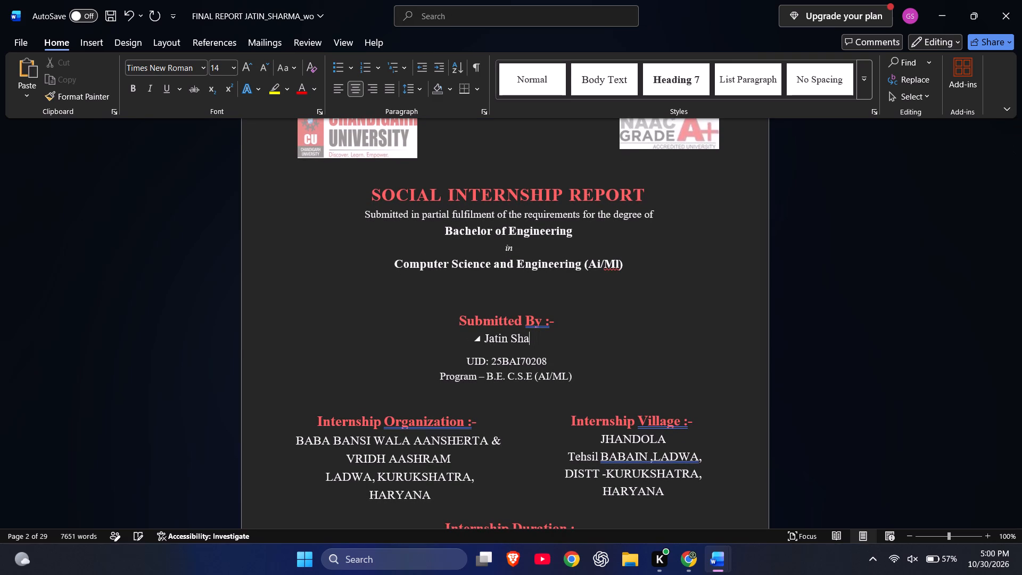
key("BackSpace")
key("BackSpace")
key("BackSpace")
key("BackSpace")
key("BackSpace")
key("BackSpace")
key("BackSpace")
key("BackSpace")
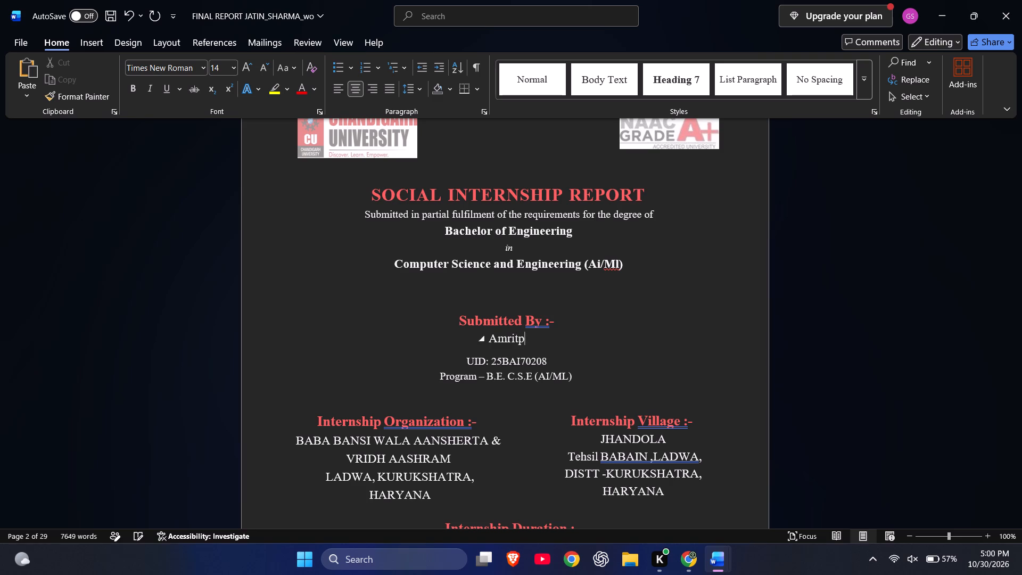
type("AL")
key("BackSpace")
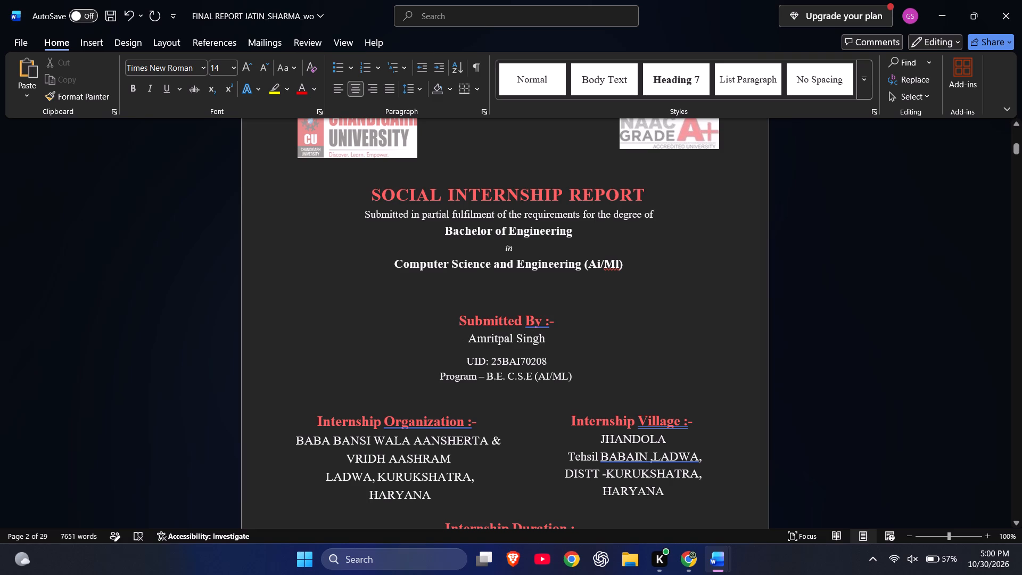
Update the UID under Submitted By to match the UID on the Social internship report's cover.
left_click(547, 358)
key("BackSpace")
key("7")
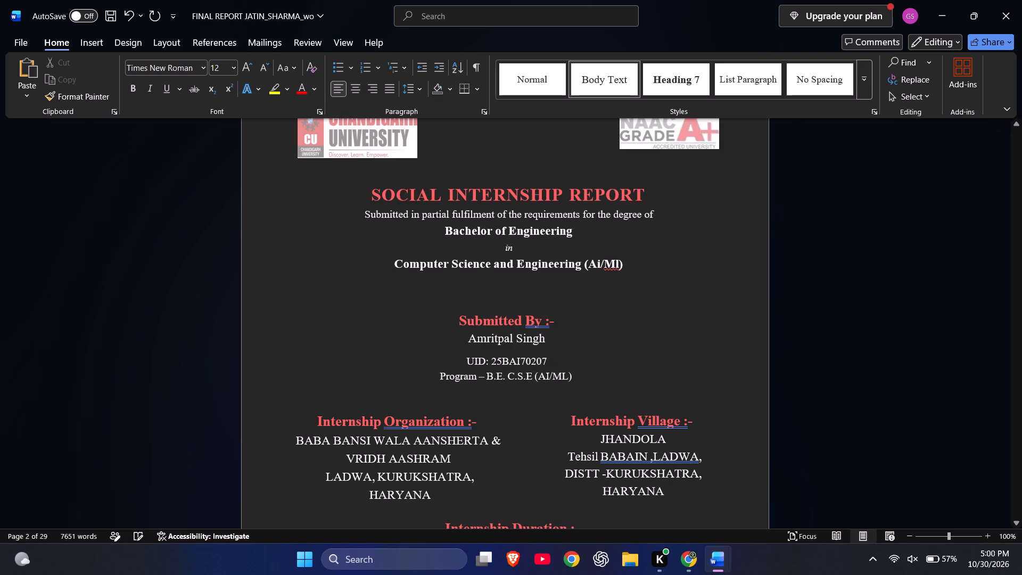
Add the label "Name: " in front of the student name under Submitted By.
left_click(469, 342)
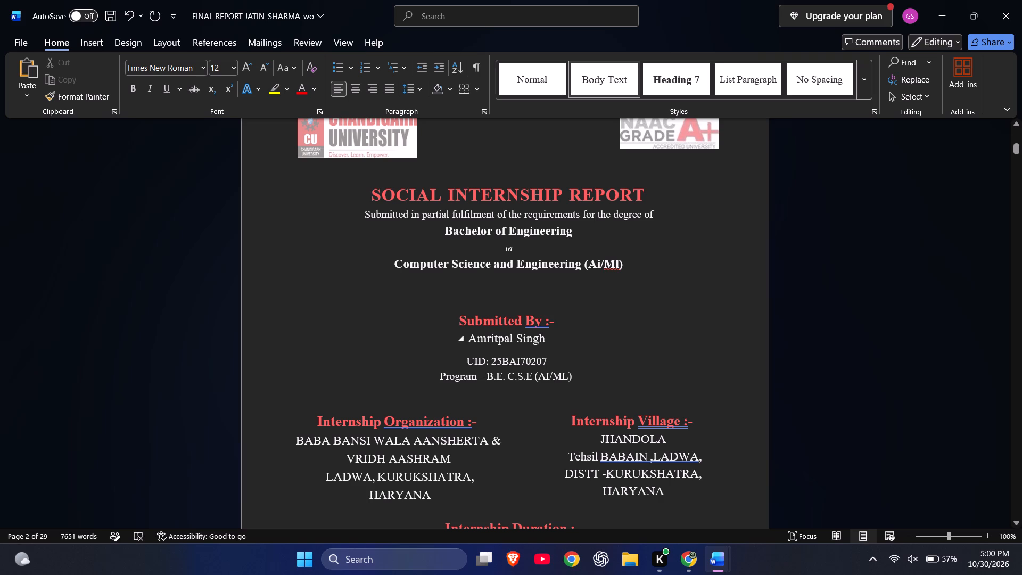
type("ame")
type(":")
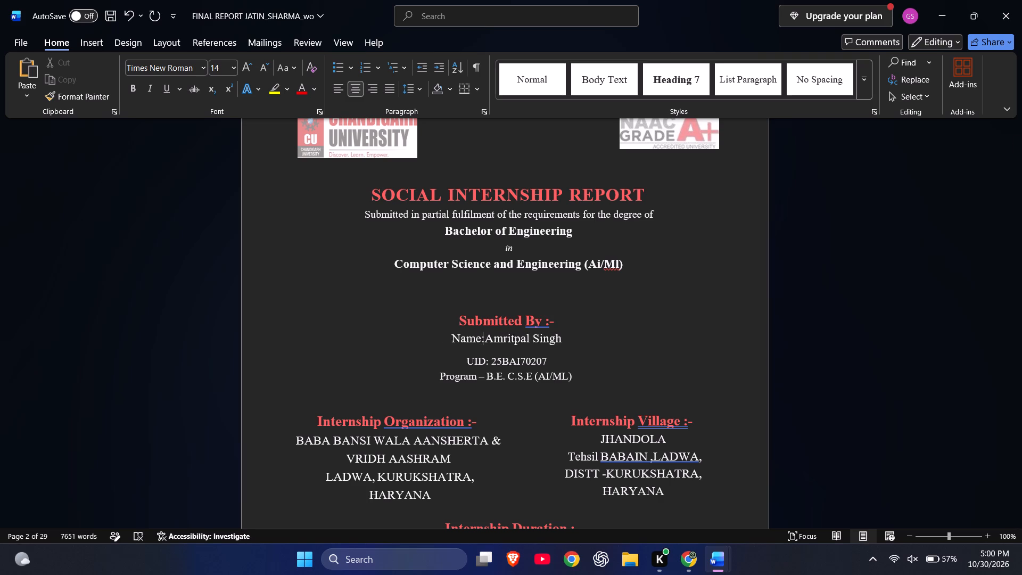
key("space")
Reset the UID and Program entries as separate centred lines directly beneath the name line, using the name line's formatting.
left_click(466, 359)
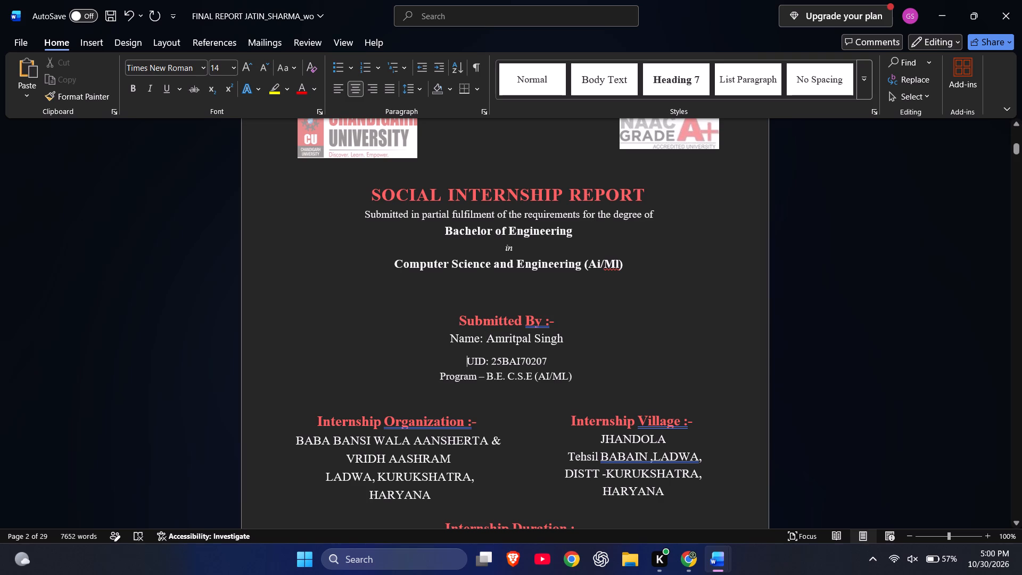
key("BackSpace")
key("BackSpace")
key("BackSpace")
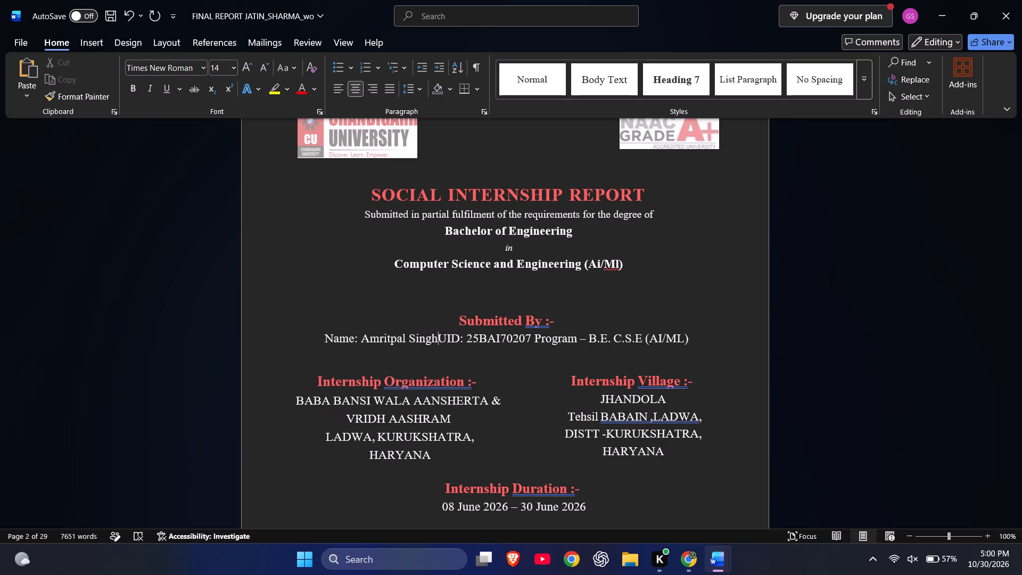
key("Return")
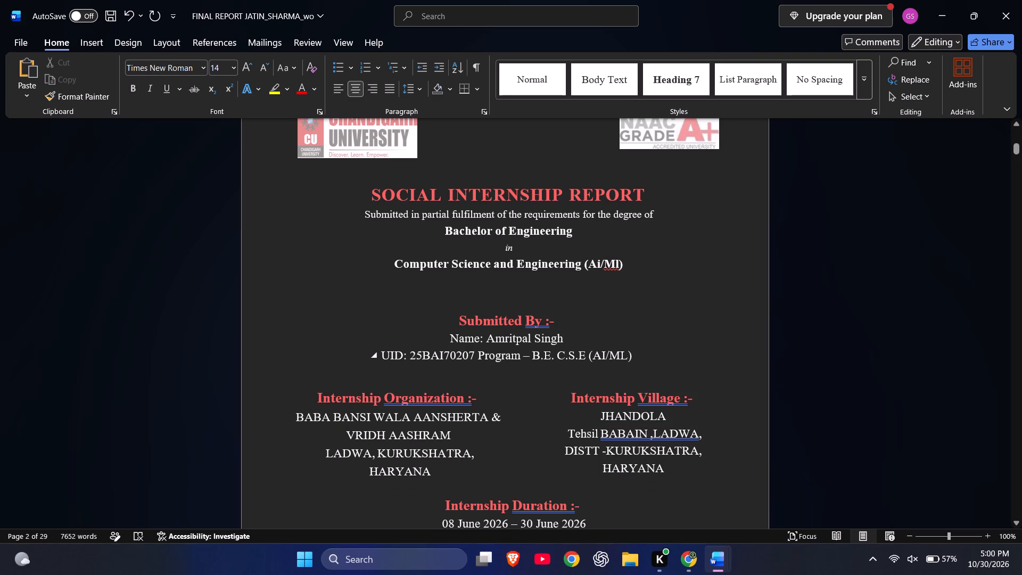
left_click(481, 357)
key("Return")
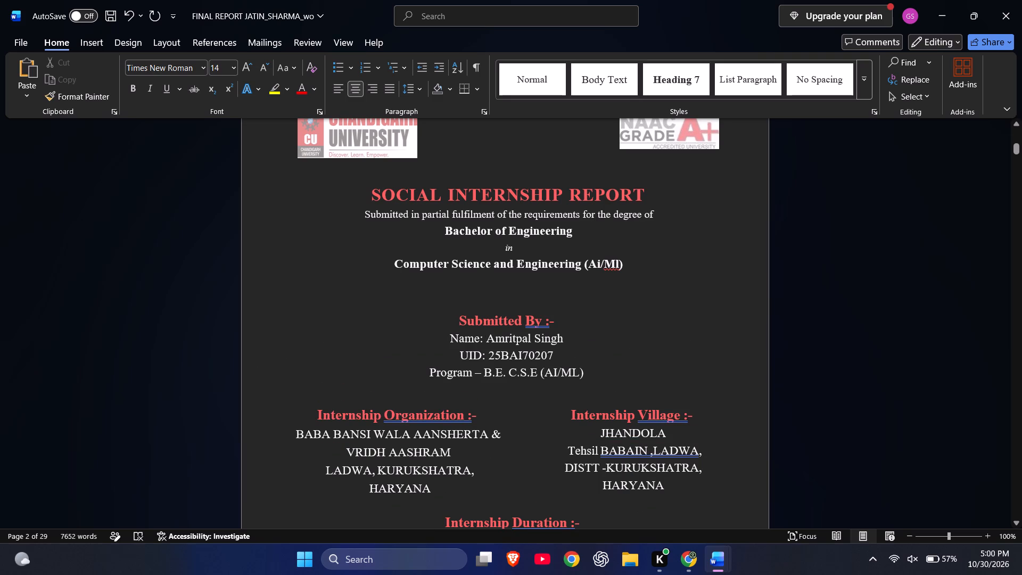
Replace the four-line entry under Internship Organization with "Saheed Baba Deep Singh Welfare Sewa Society".
scroll(810, 360, "down", 2)
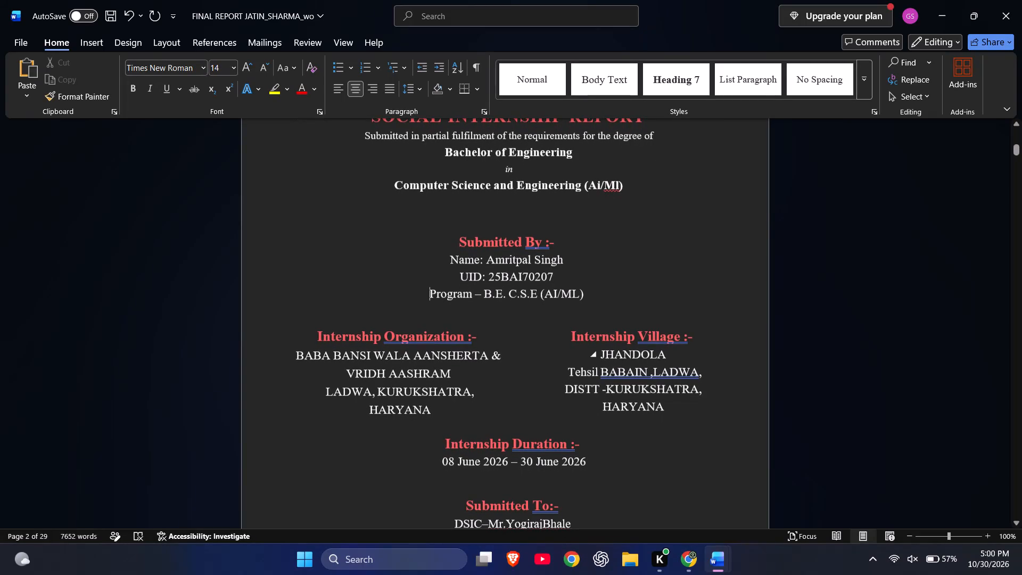
scroll(645, 353, "down", 1)
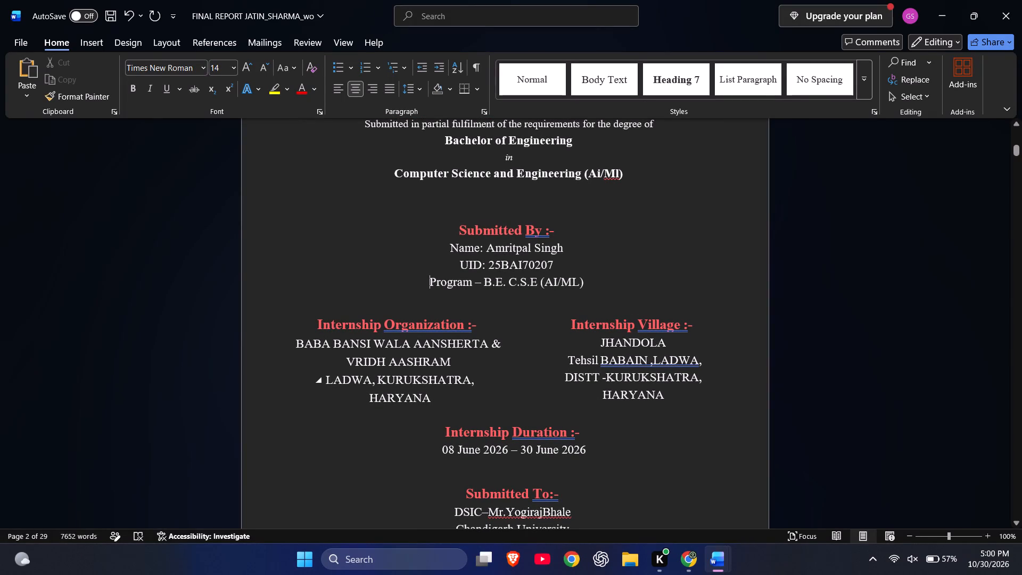
left_click_drag(431, 397, 299, 341)
key("BackSpace")
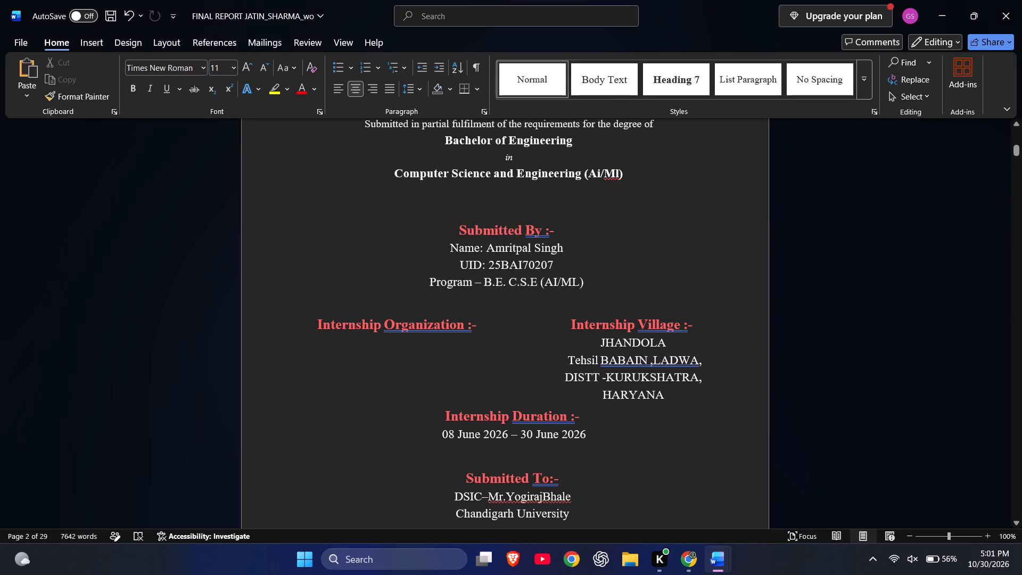
key("ctrl+z")
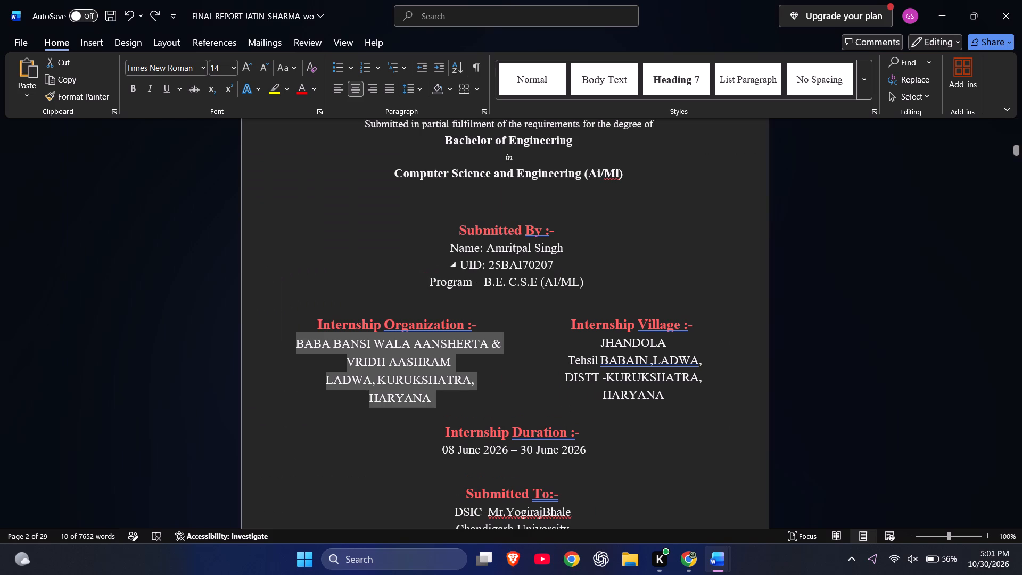
key("BackSpace")
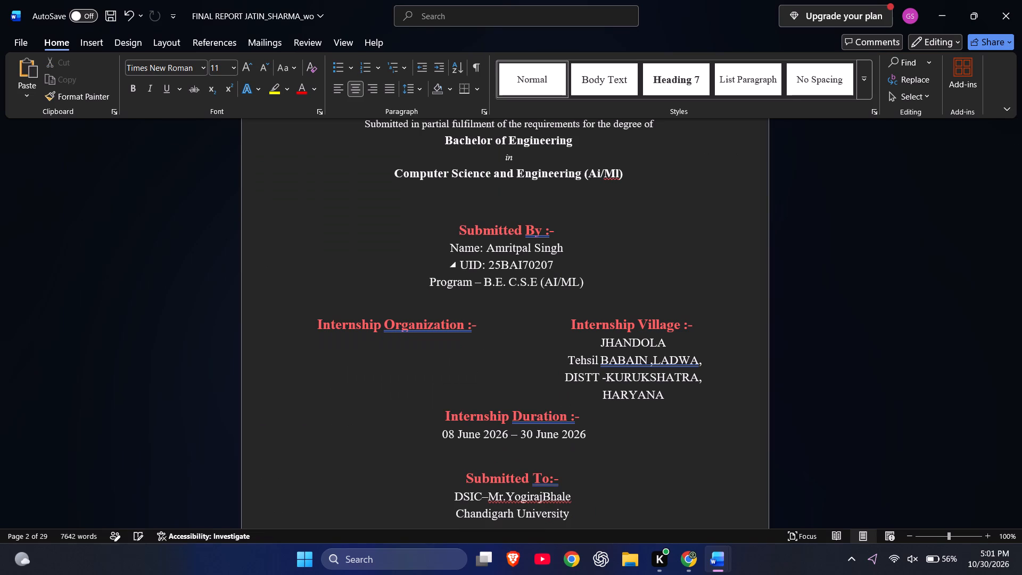
key("s")
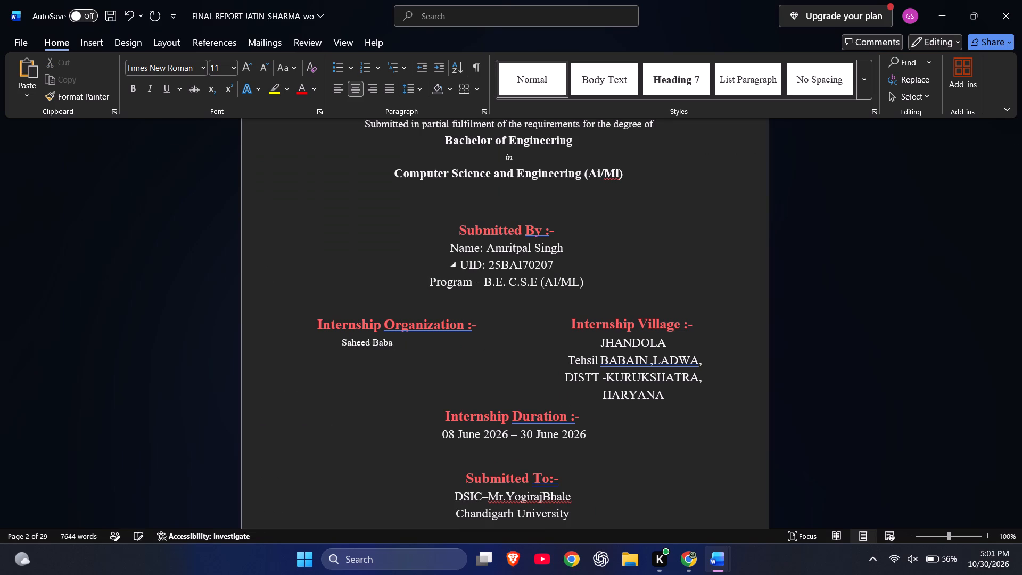
key("d")
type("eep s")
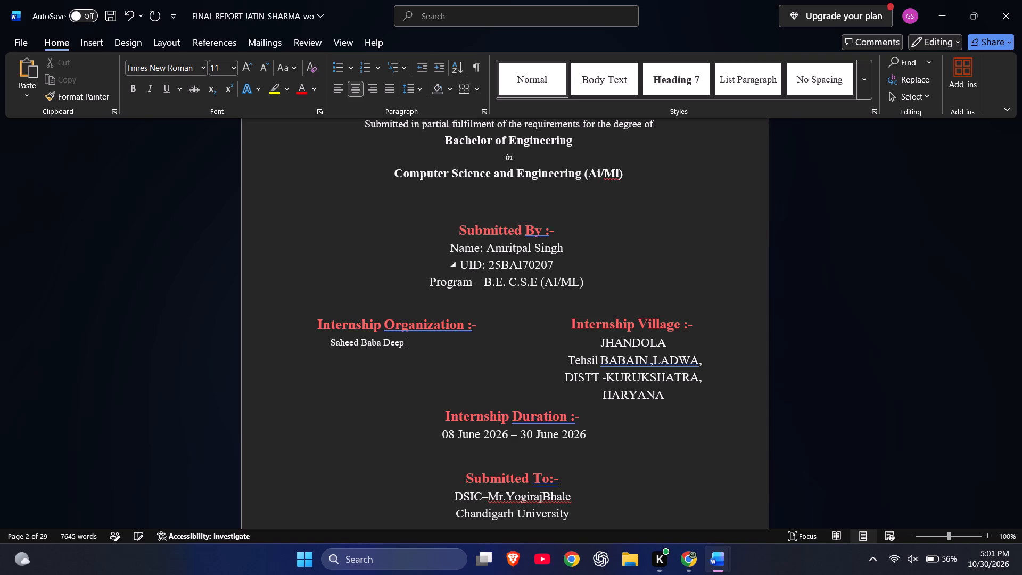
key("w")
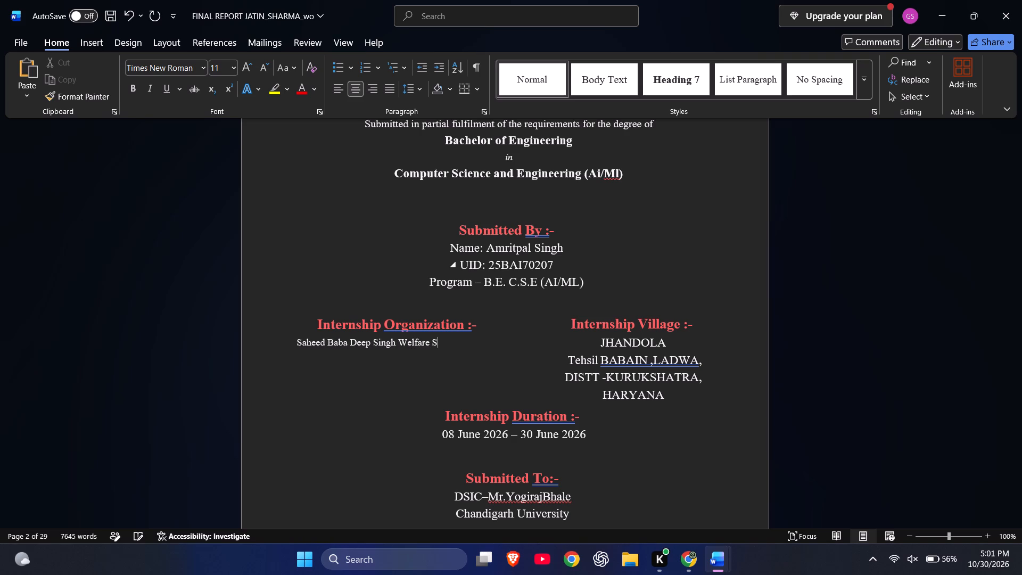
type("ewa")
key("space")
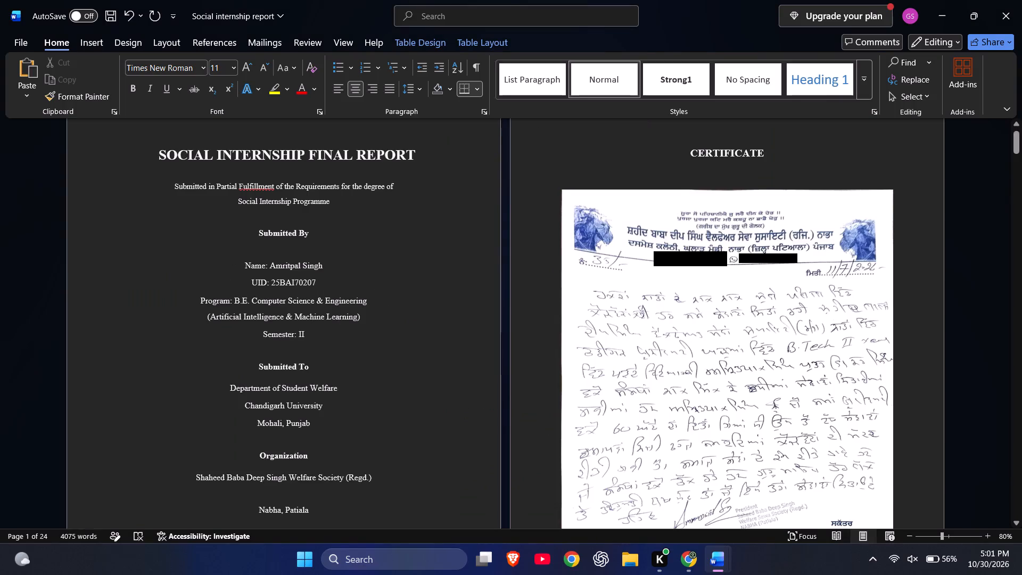
scroll(766, 287, "down", 4)
scroll(766, 287, "up", 1)
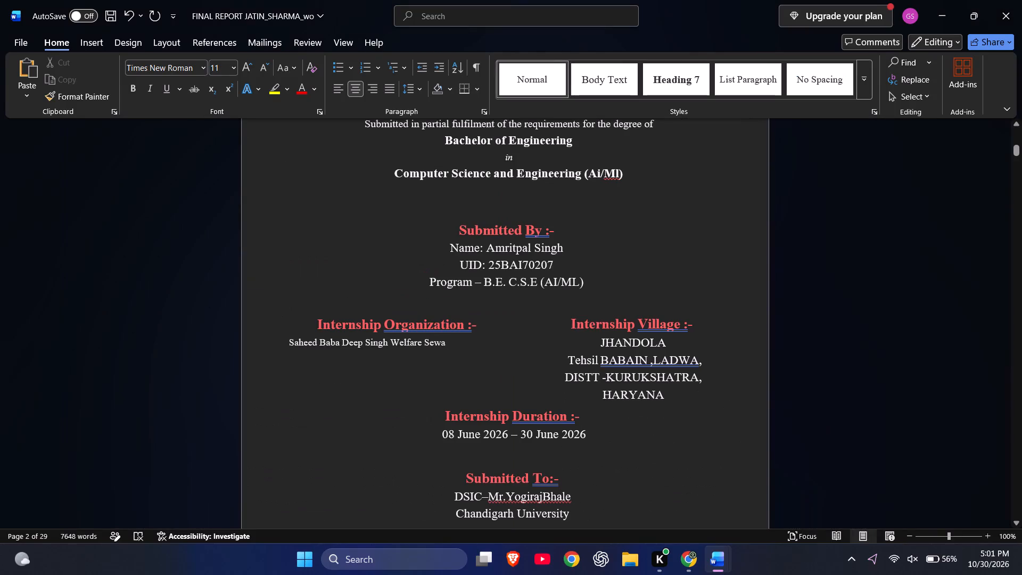
key("BackSpace")
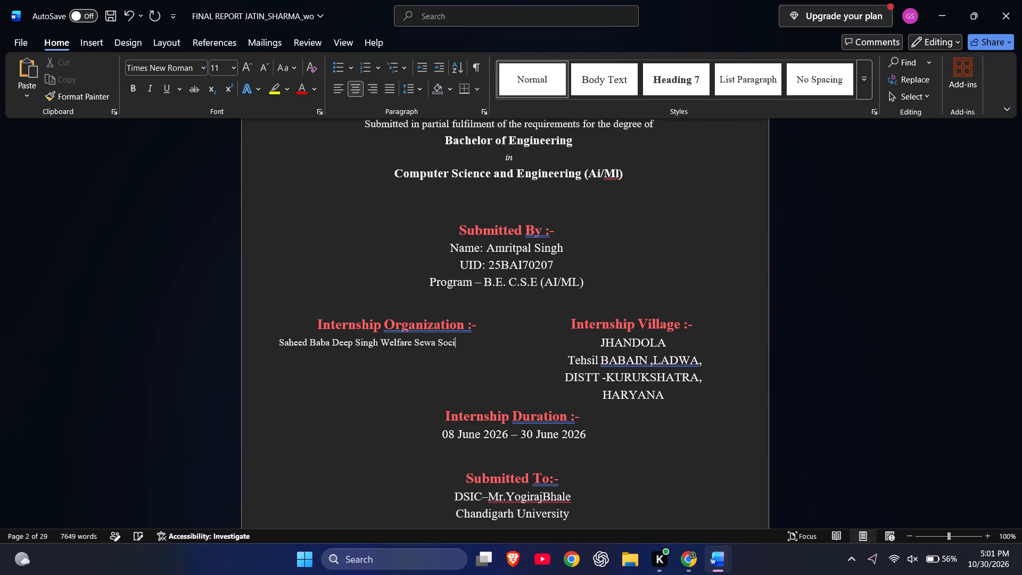
type("ety")
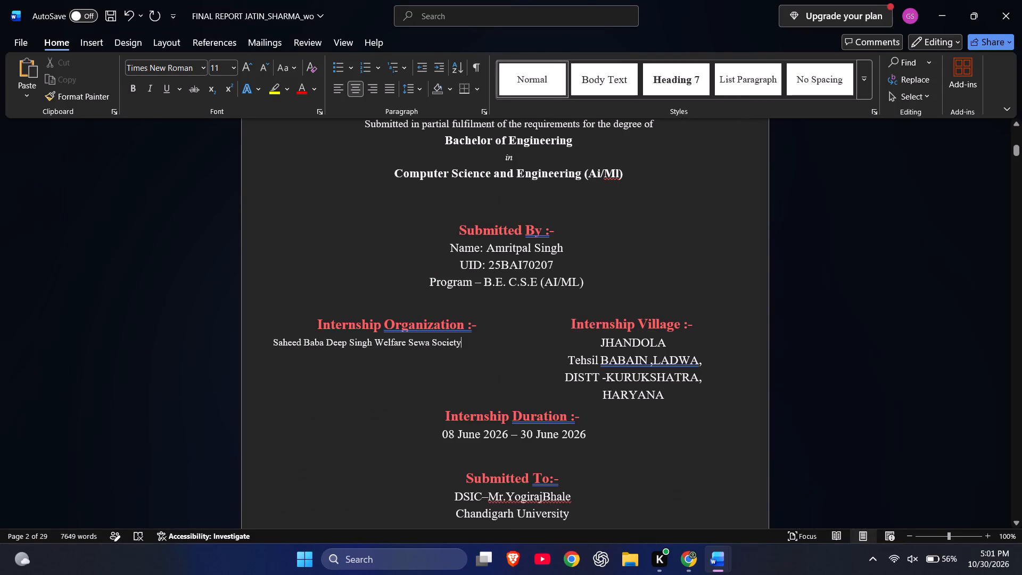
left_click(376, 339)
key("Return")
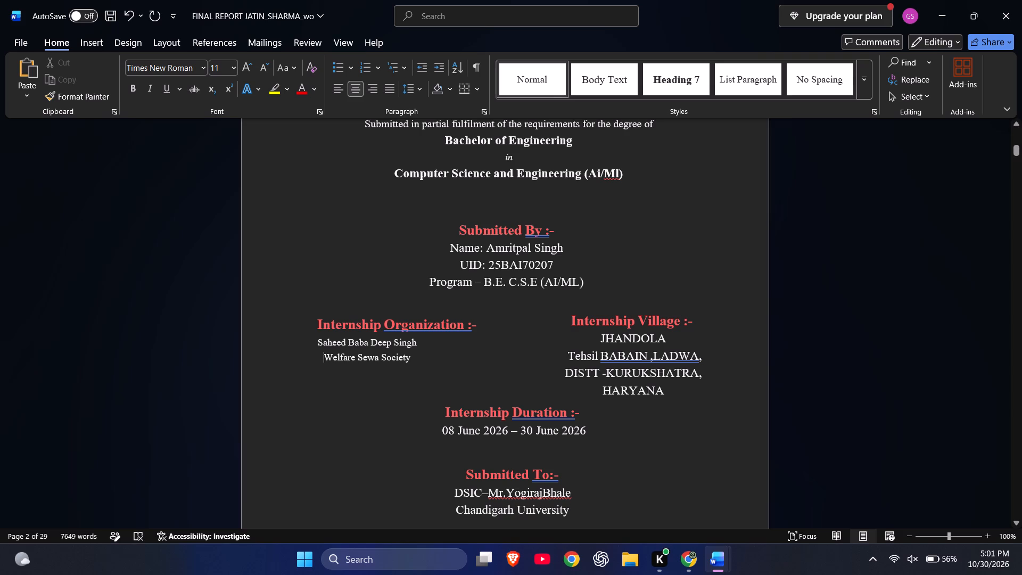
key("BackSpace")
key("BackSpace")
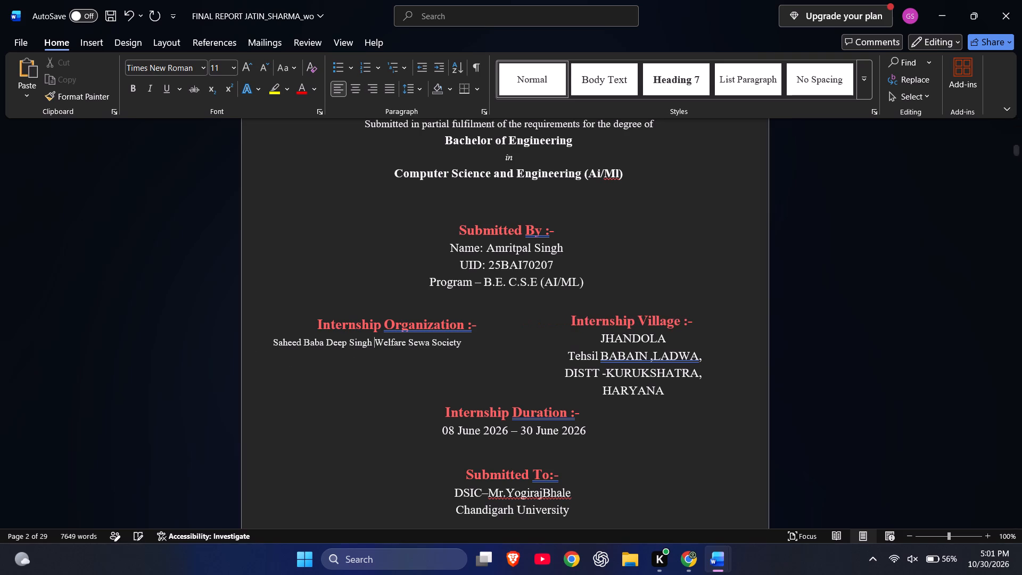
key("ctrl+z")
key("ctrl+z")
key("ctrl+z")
Break the Internship Organization entry onto two lines so the second line starts with "Sewa Society".
left_click(410, 344)
key("Return")
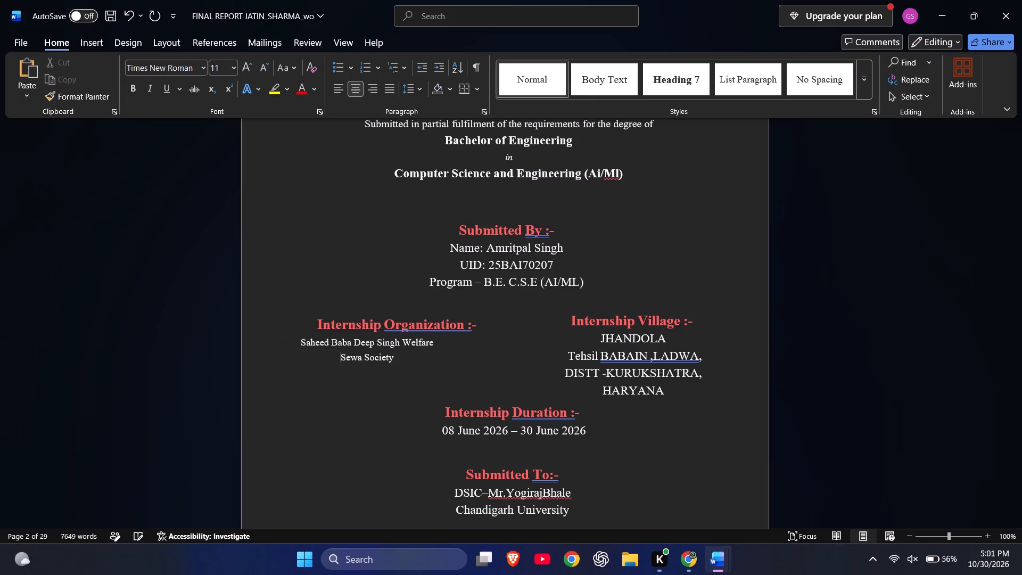
scroll(410, 344, "right", 1)
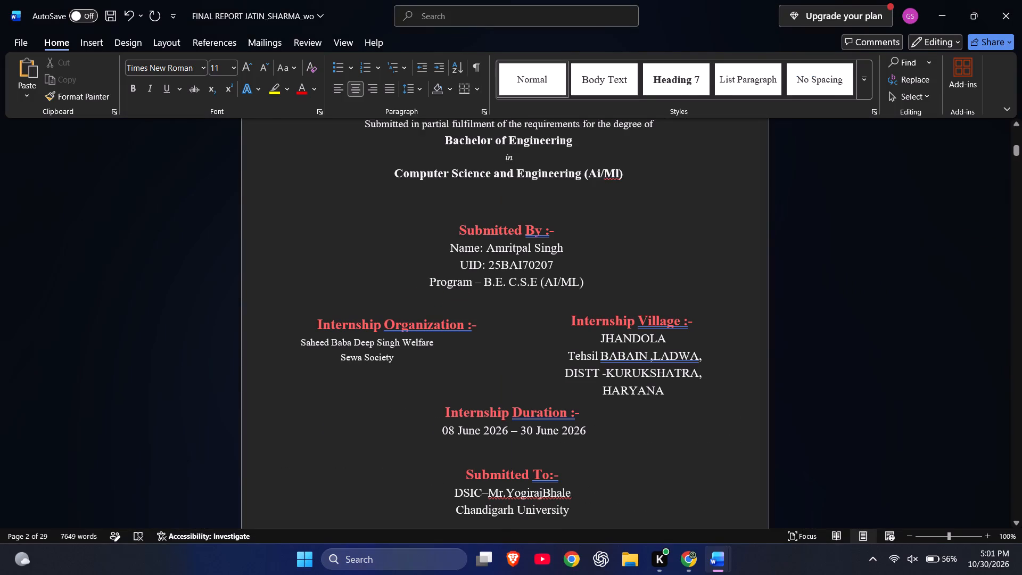
Append "(Regd.) , Nabha , Patiala , Punjab" after "Sewa Society" in the Internship Organization entry.
left_click(422, 355)
key("8")
key("BackSpace")
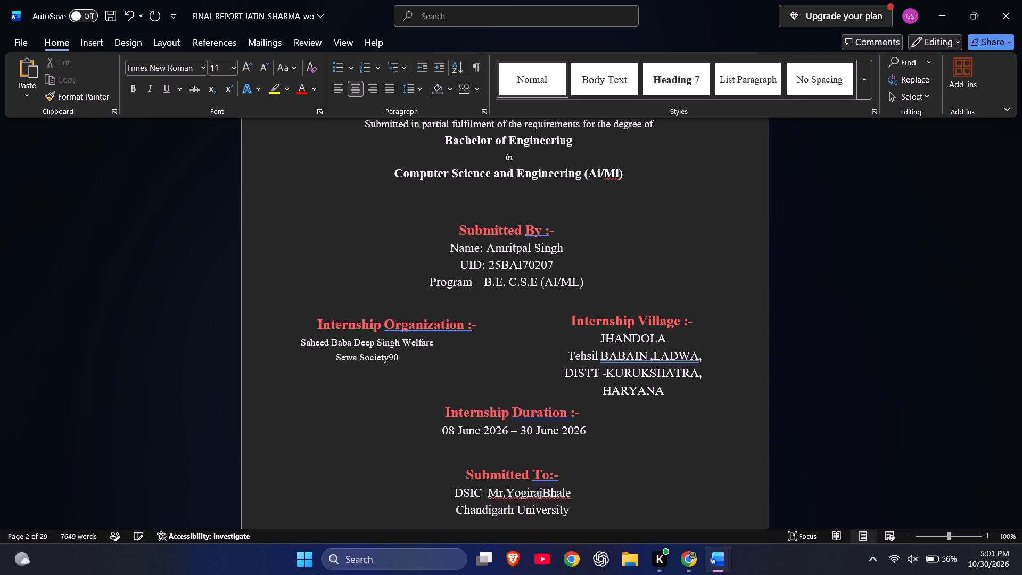
key("BackSpace")
key("BackSpace")
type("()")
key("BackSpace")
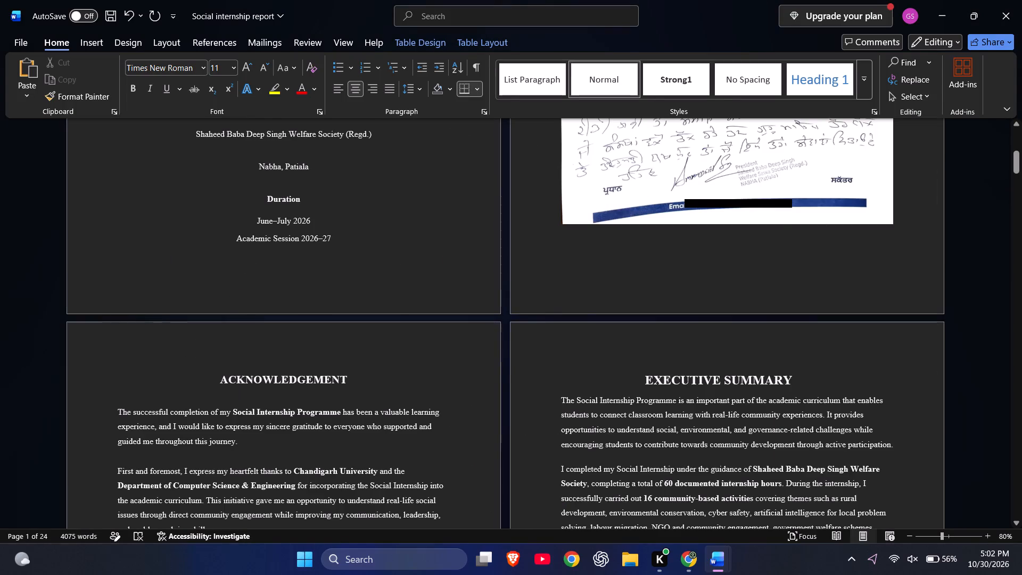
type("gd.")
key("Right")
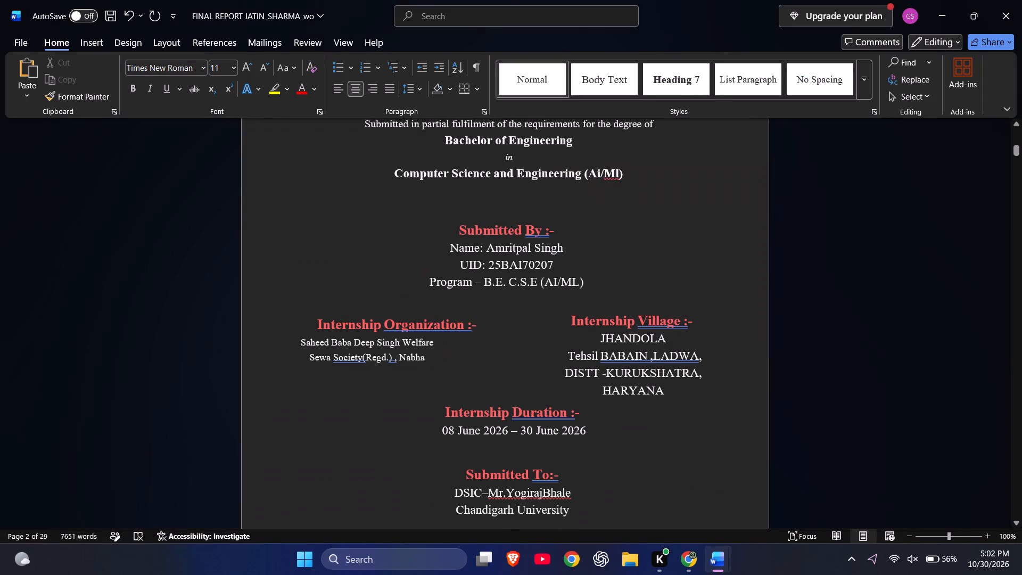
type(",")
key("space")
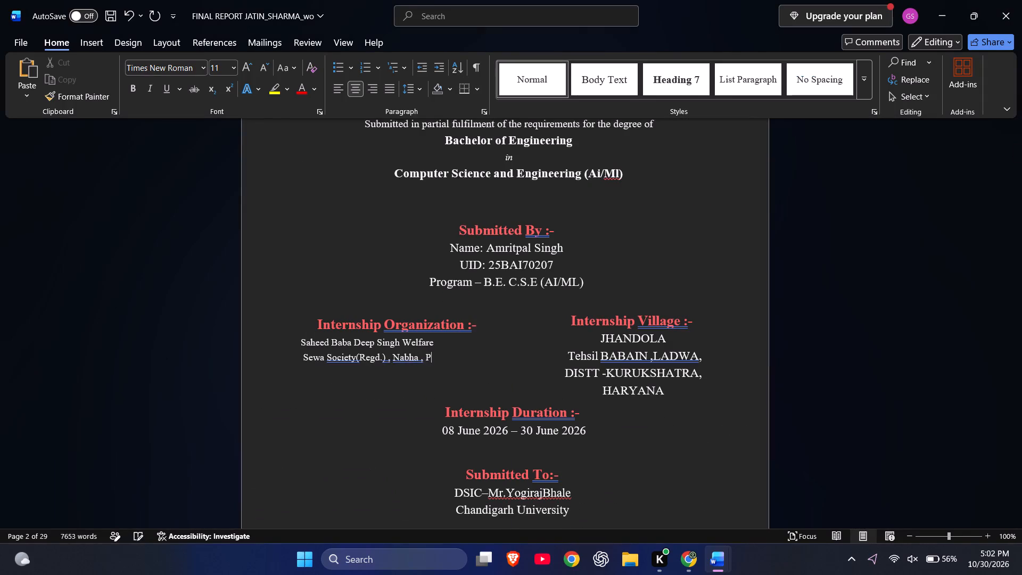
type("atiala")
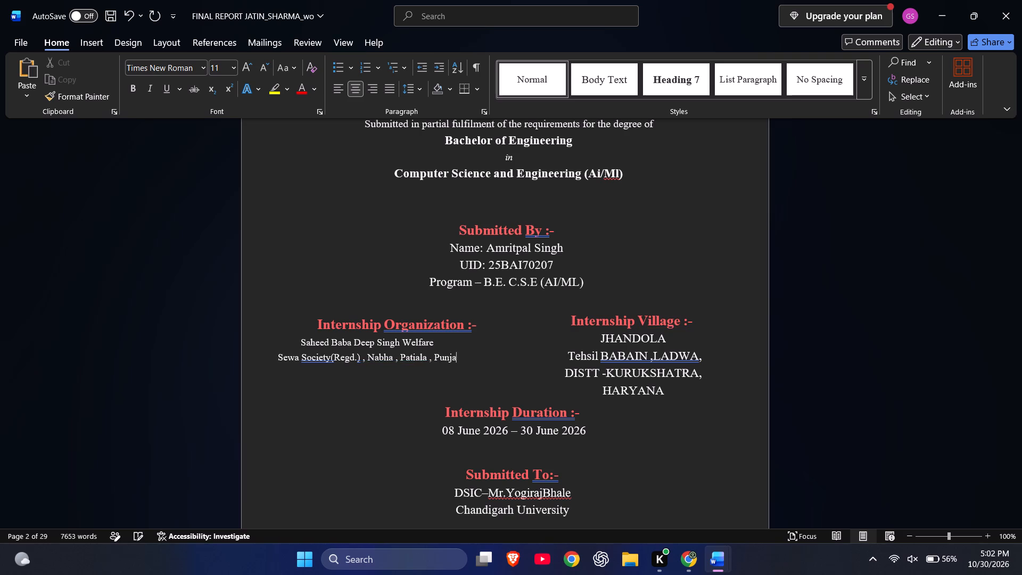
Set the font size of the whole Internship Organization entry to 14, matching the Internship Village text.
left_click_drag(580, 352, 648, 396)
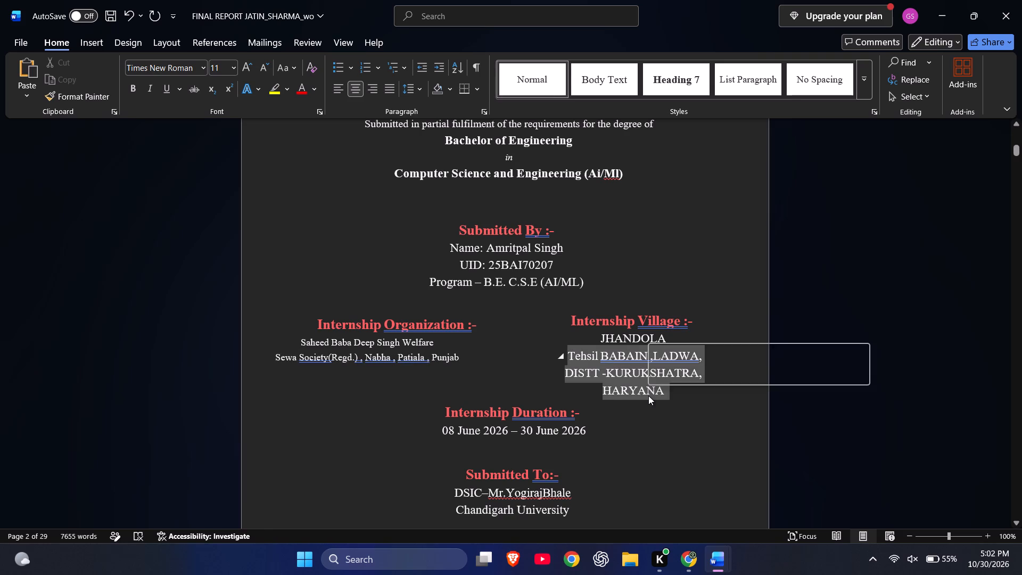
left_click(458, 354)
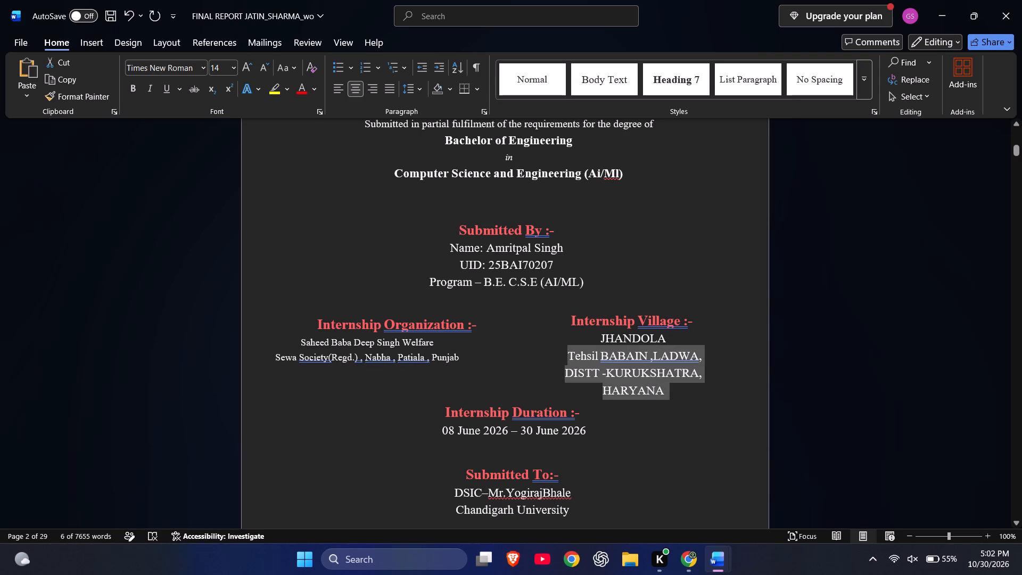
left_click_drag(458, 354, 291, 352)
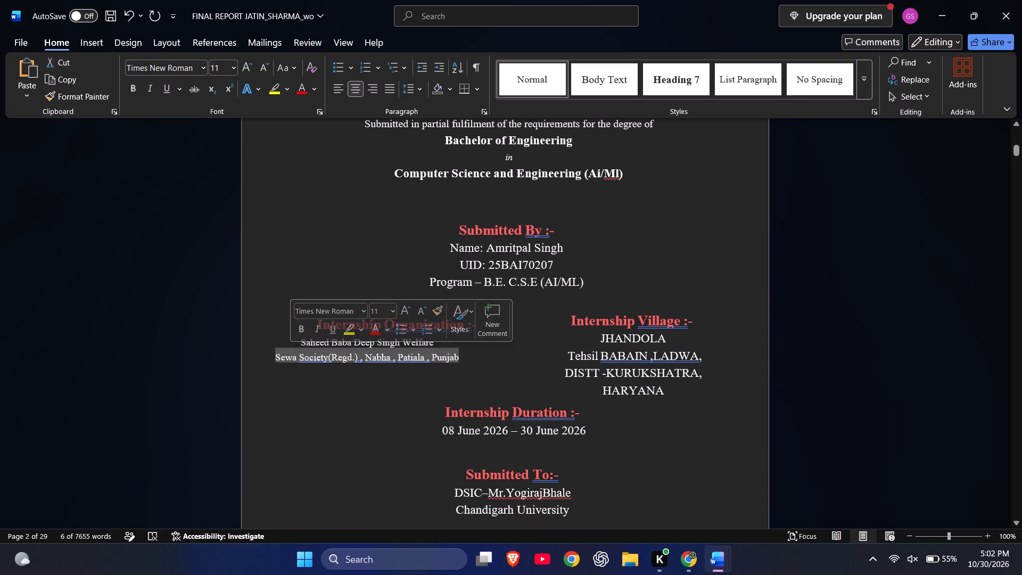
left_click(482, 367)
left_click_drag(459, 352, 330, 342)
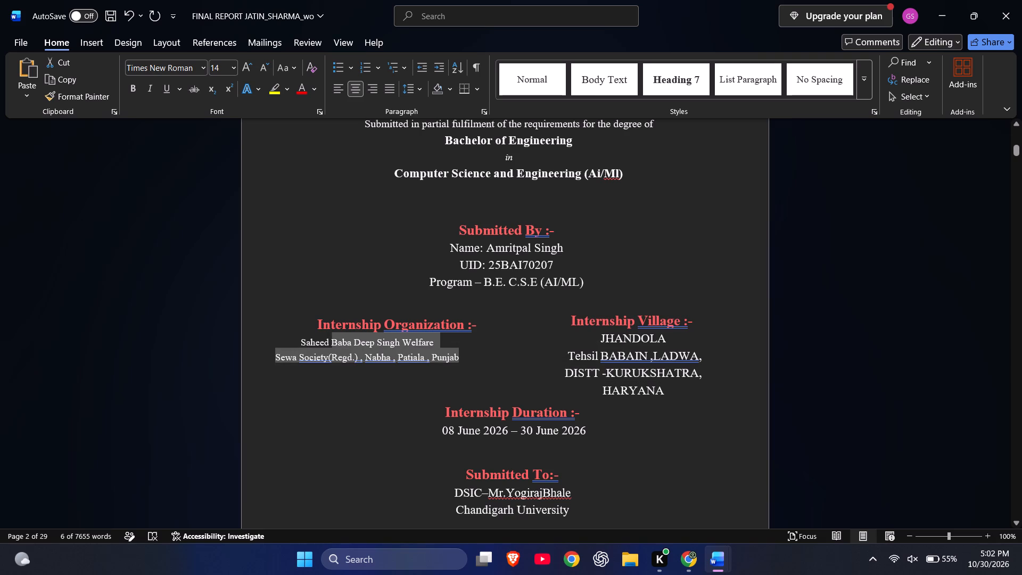
left_click_drag(330, 342, 289, 341)
left_click(386, 301)
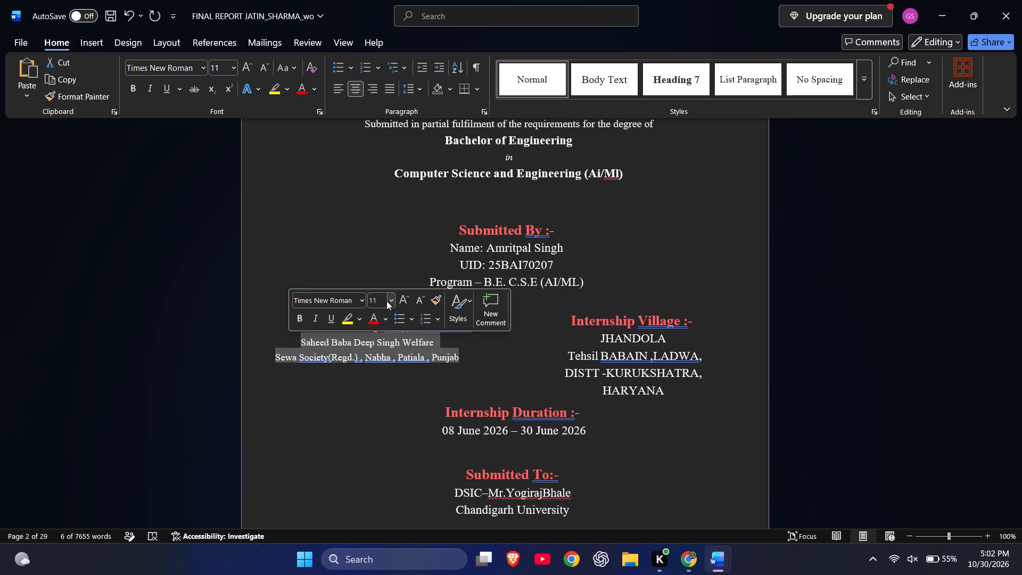
left_click(391, 299)
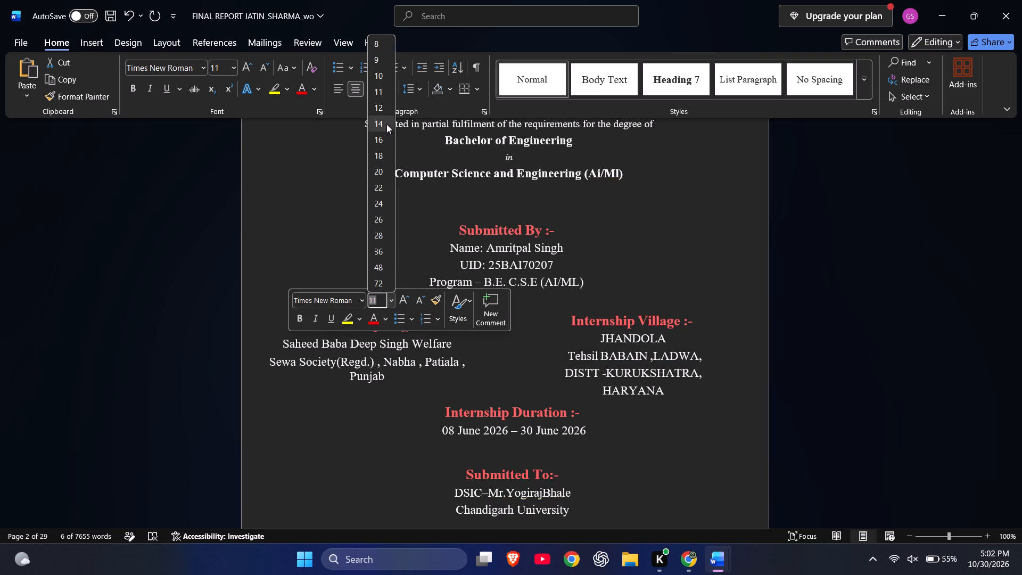
left_click(386, 124)
left_click(179, 271)
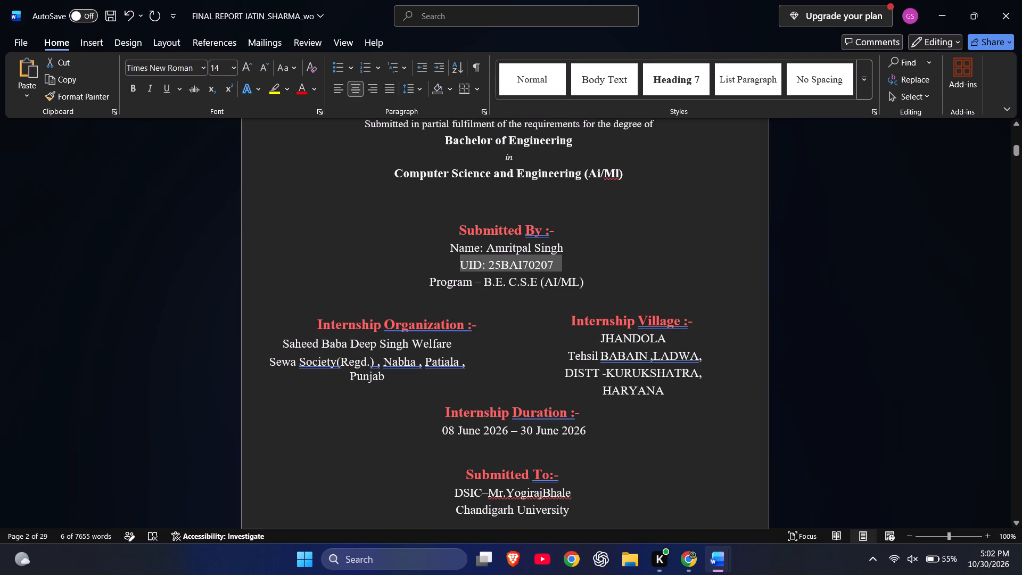
Pad the "Saheed Baba Deep Singh Welfare" line with leading spaces so it sits beneath the Internship Organization heading.
left_click(277, 350)
key("space")
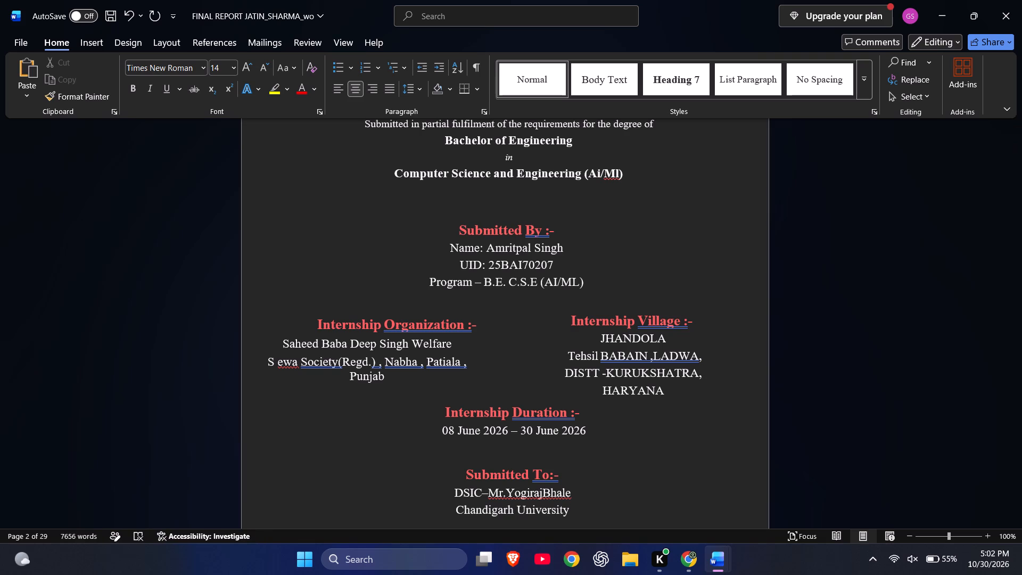
key("BackSpace")
left_click(277, 344)
key("space")
key("space")
key("space")
key("space")
key("space")
key("space")
key("space")
key("space")
key("space")
key("space")
key("space")
key("space")
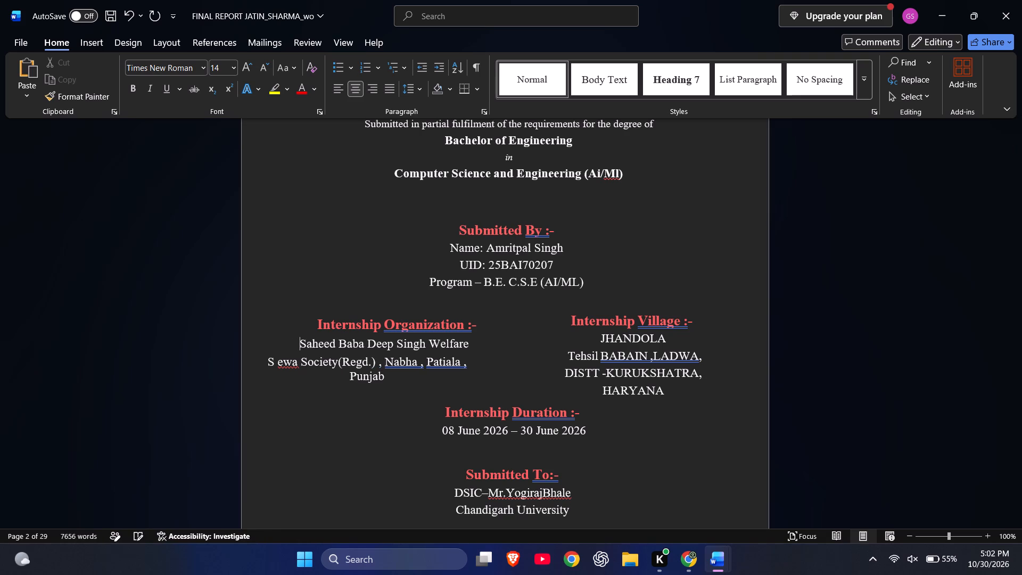
key("space")
key("space")
key("space")
key("space")
key("space")
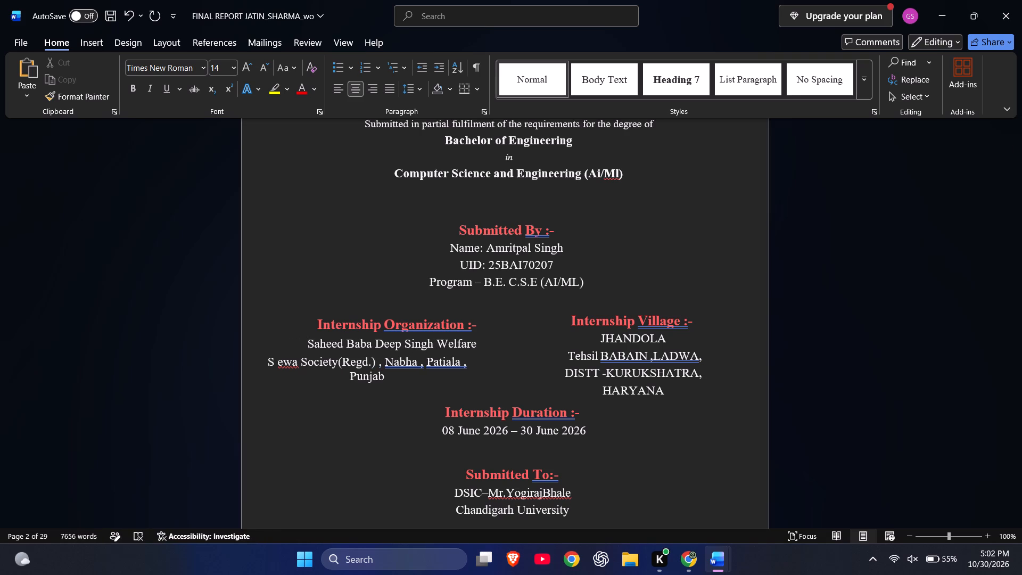
Remove the stray space inside "Sewa" and pad that line with leading spaces so it aligns beneath the first line.
left_click(276, 363)
key("Right")
key("BackSpace")
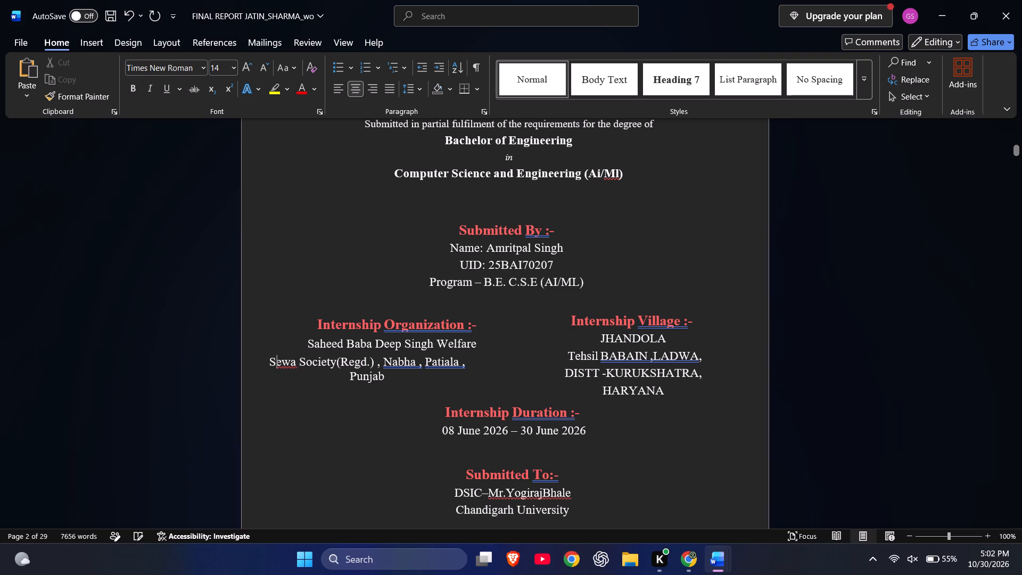
key("Left")
key("space")
key("space")
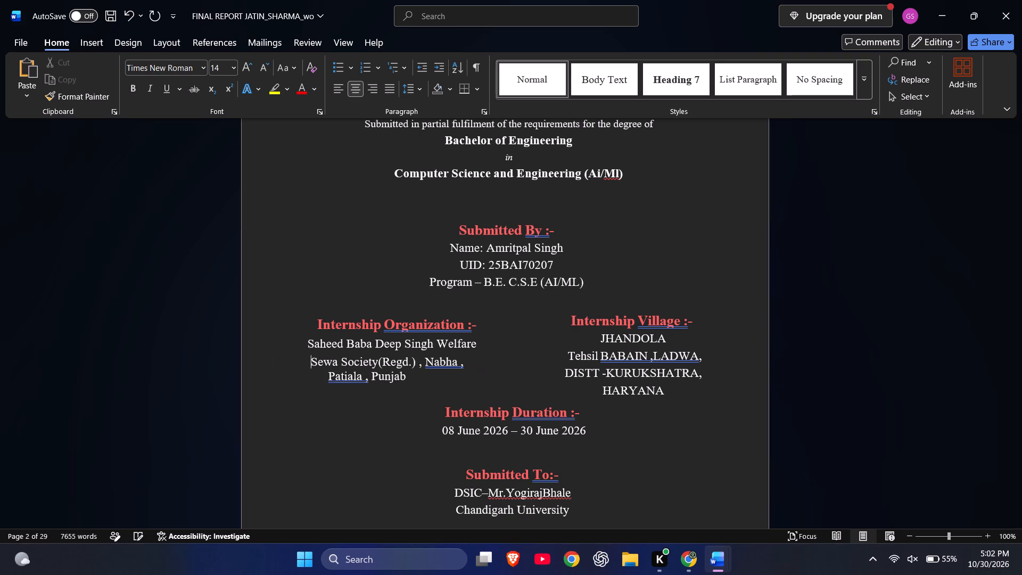
key("space")
key("space")
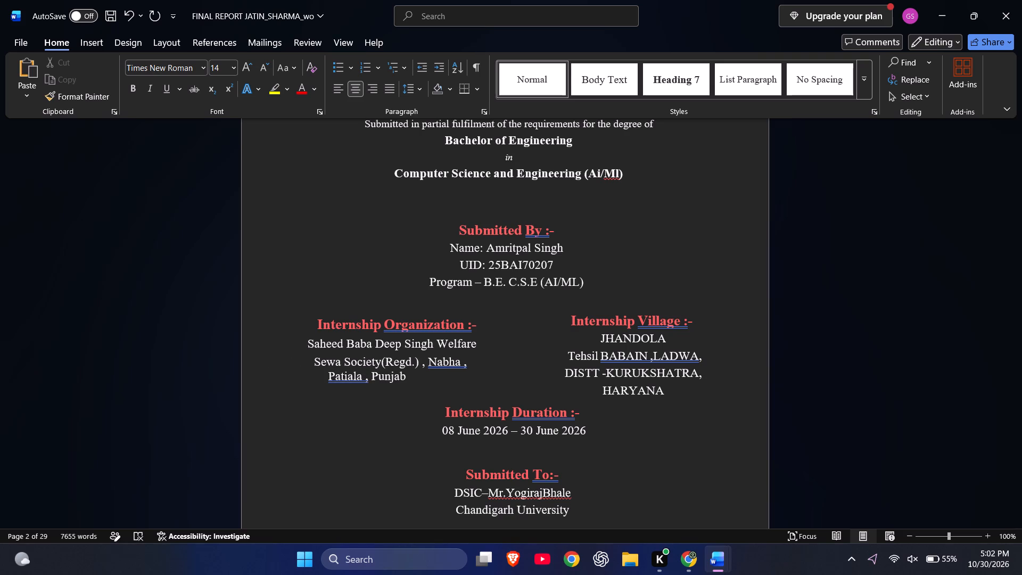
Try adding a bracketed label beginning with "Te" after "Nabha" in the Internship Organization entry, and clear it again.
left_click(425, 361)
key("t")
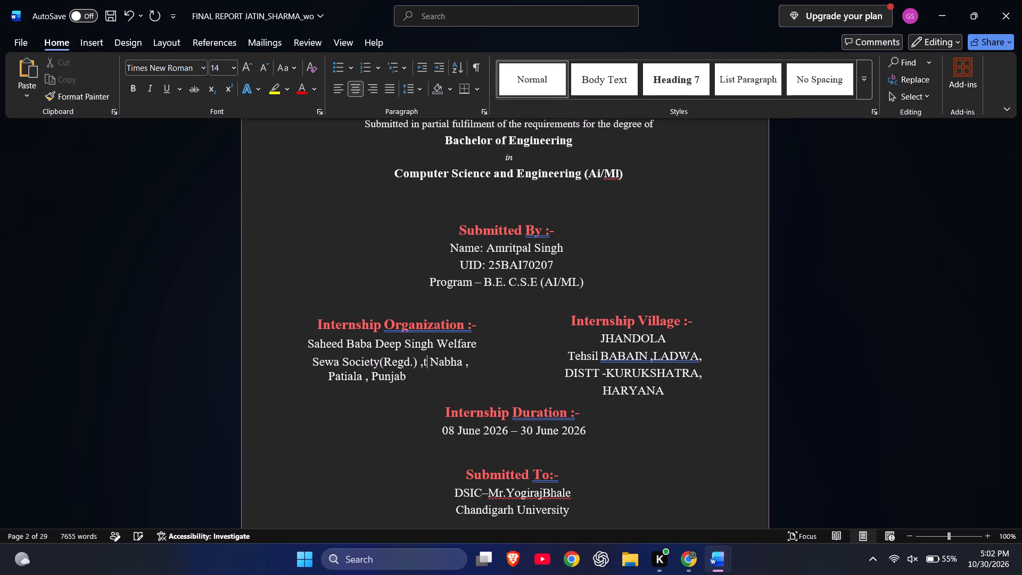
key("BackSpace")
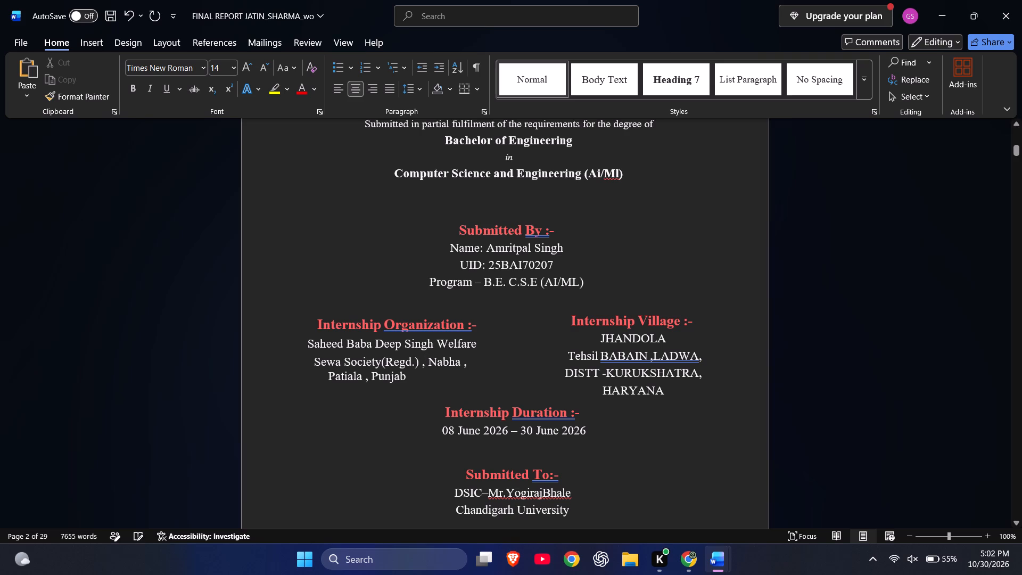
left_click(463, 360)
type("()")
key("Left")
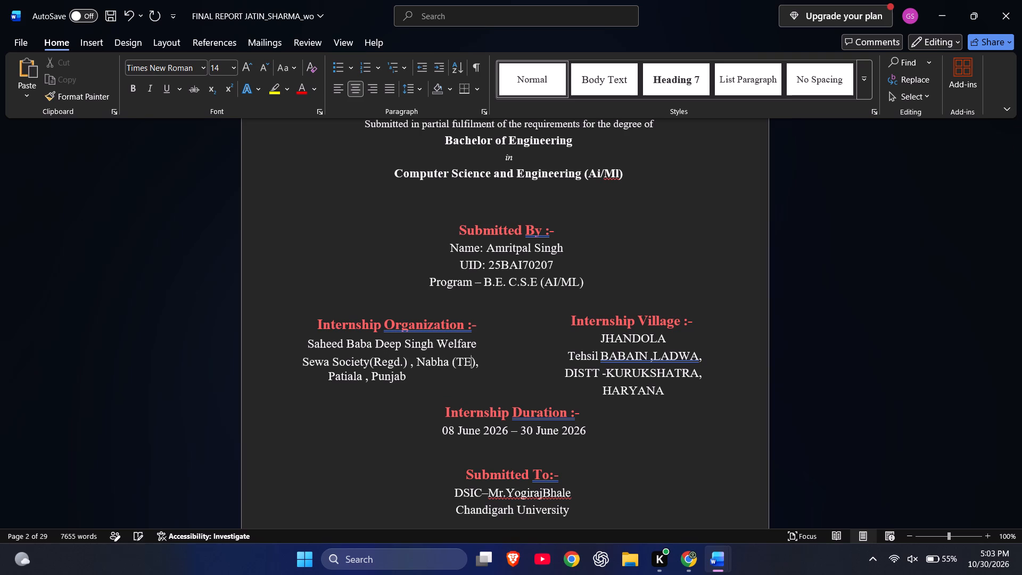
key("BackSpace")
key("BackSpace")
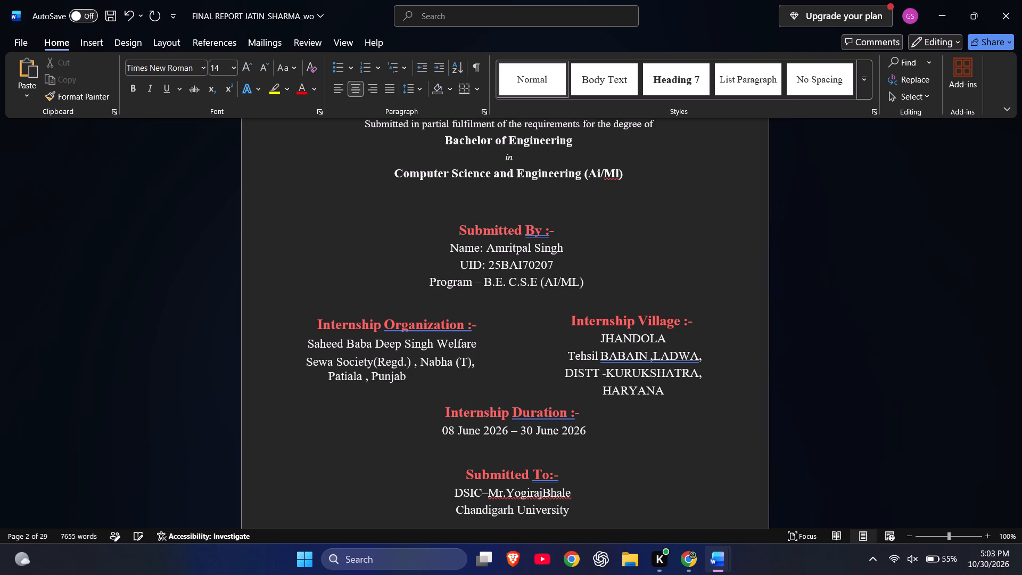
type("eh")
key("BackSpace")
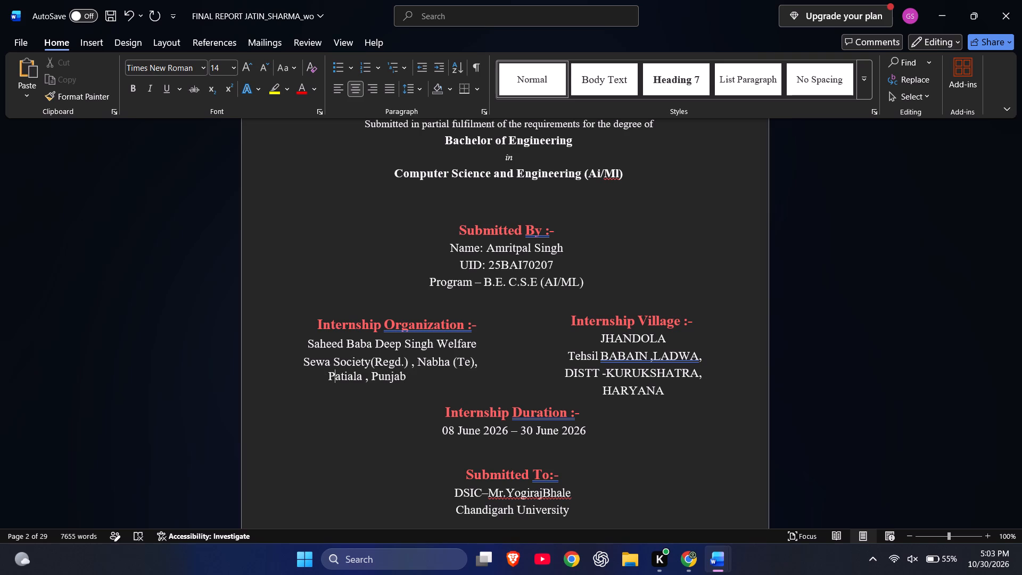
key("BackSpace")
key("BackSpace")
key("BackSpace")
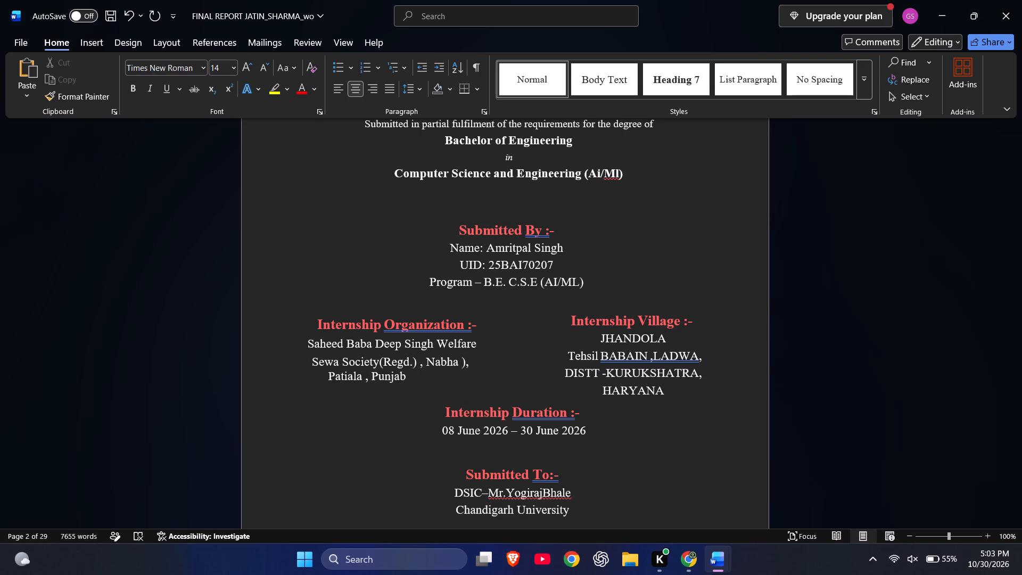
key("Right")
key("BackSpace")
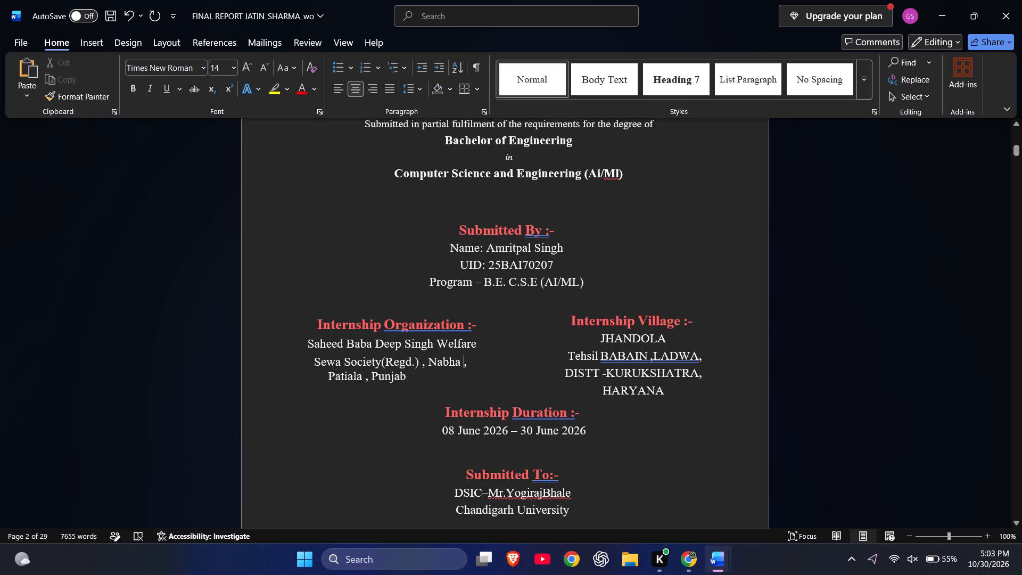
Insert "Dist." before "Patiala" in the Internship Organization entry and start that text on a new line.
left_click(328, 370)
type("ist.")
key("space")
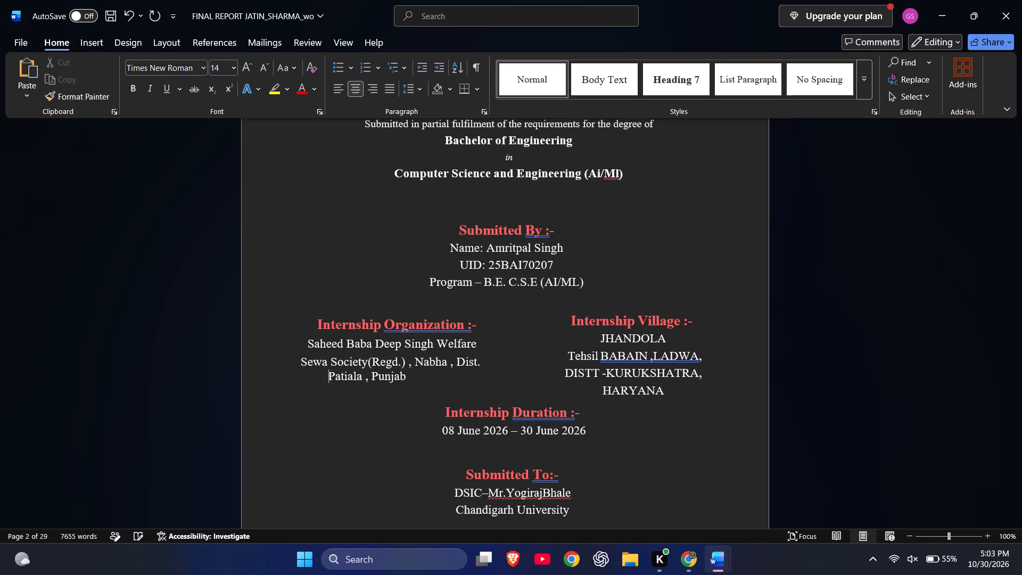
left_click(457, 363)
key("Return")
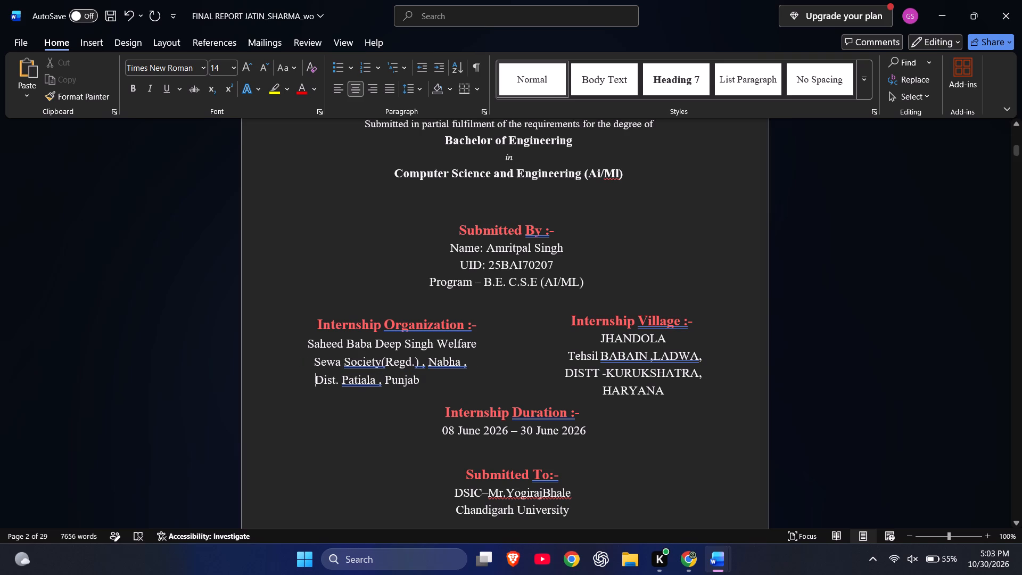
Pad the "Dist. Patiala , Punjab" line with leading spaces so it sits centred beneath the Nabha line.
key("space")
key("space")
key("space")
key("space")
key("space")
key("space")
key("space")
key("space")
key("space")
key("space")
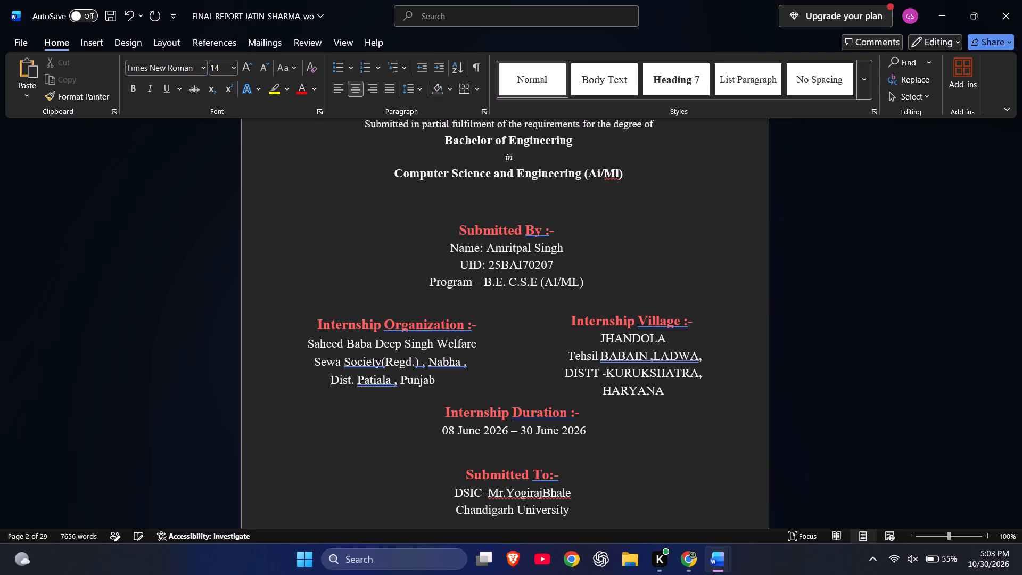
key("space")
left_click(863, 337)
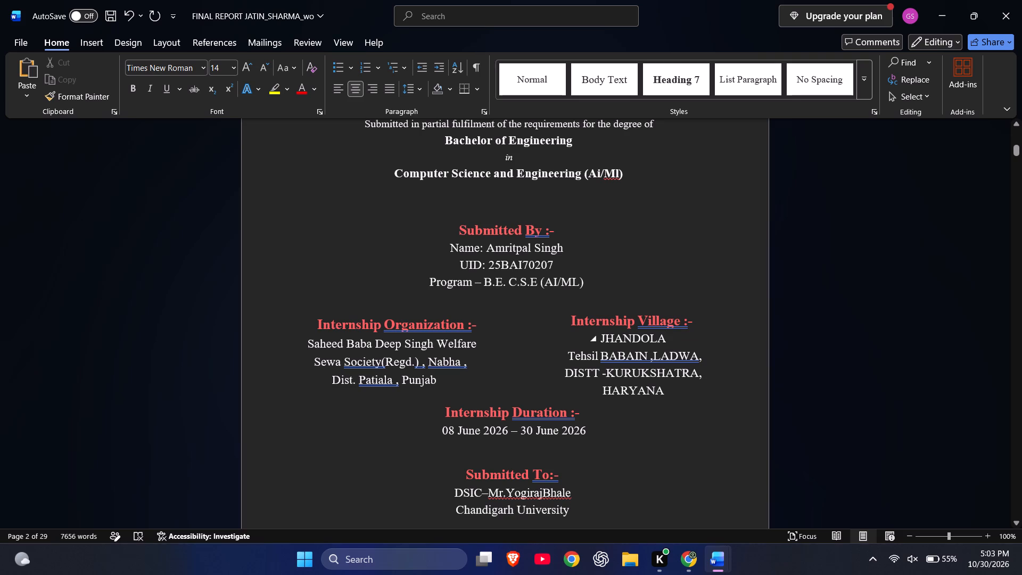
Replace the village name "JHANDOLA" with "Gunike ," in the Internship Village entry.
left_click_drag(600, 341, 640, 344)
left_click_drag(640, 344, 678, 343)
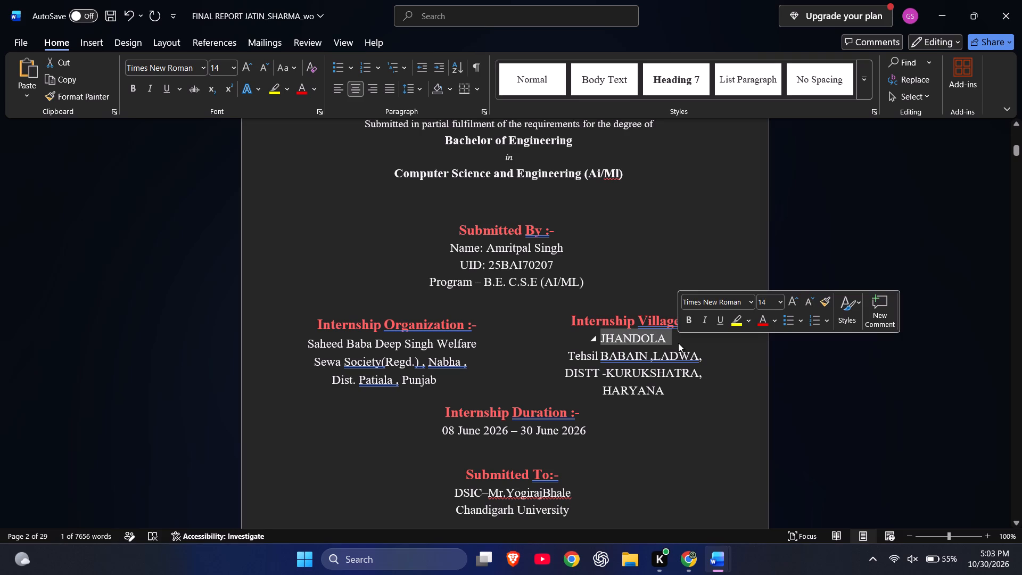
key("Left")
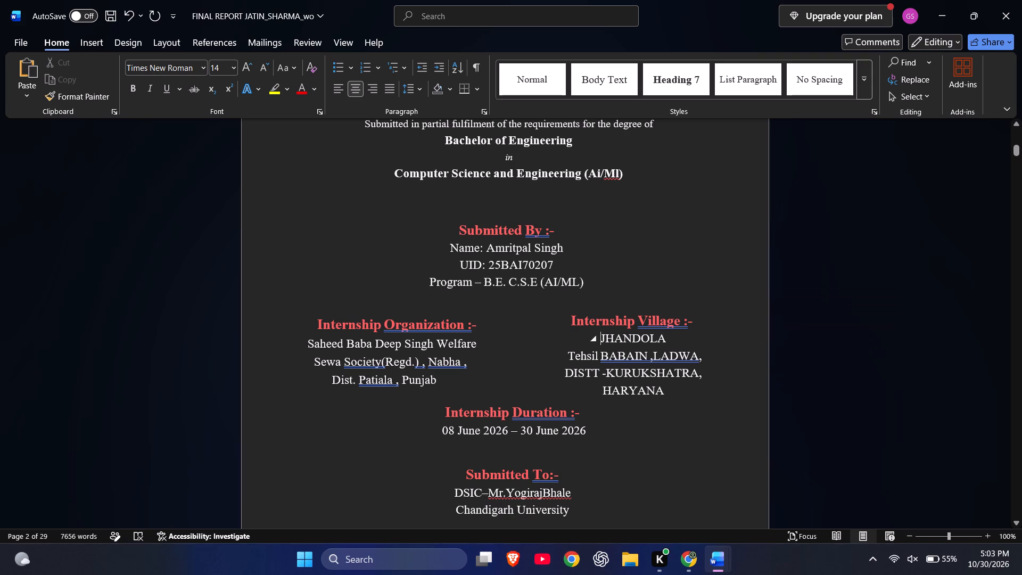
left_click(666, 343)
left_click_drag(663, 339, 604, 340)
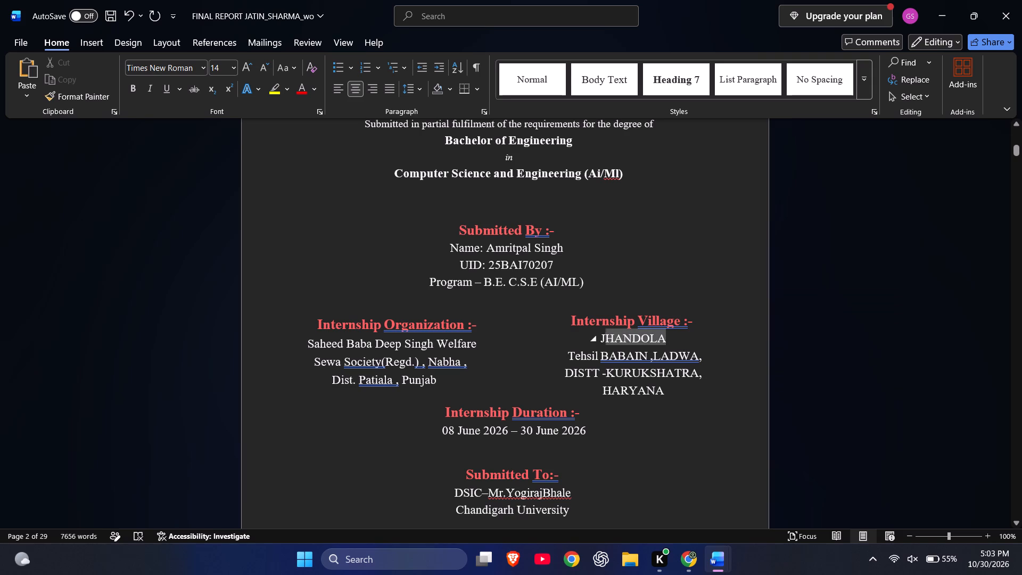
left_click_drag(604, 340, 600, 339)
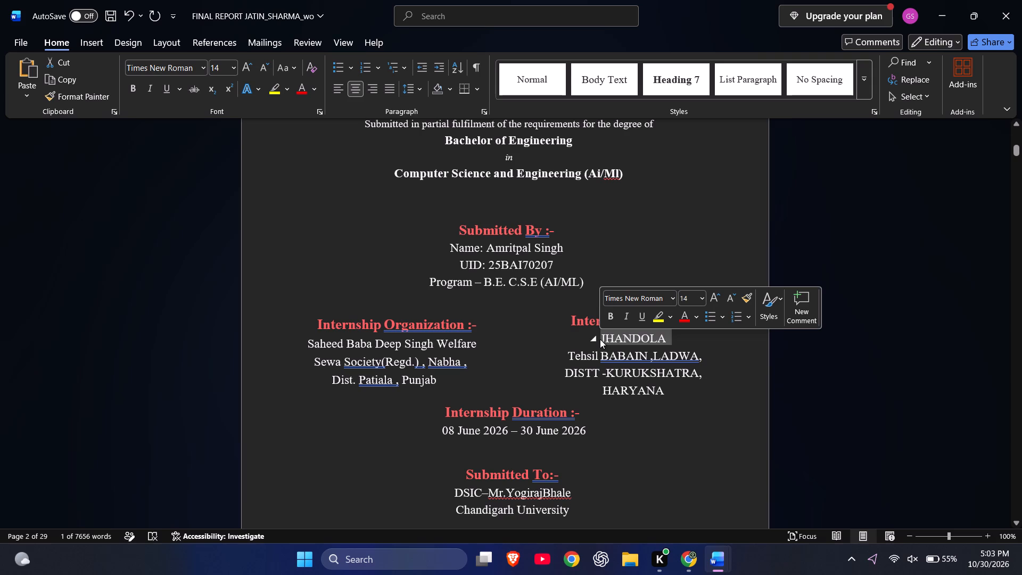
key("BackSpace")
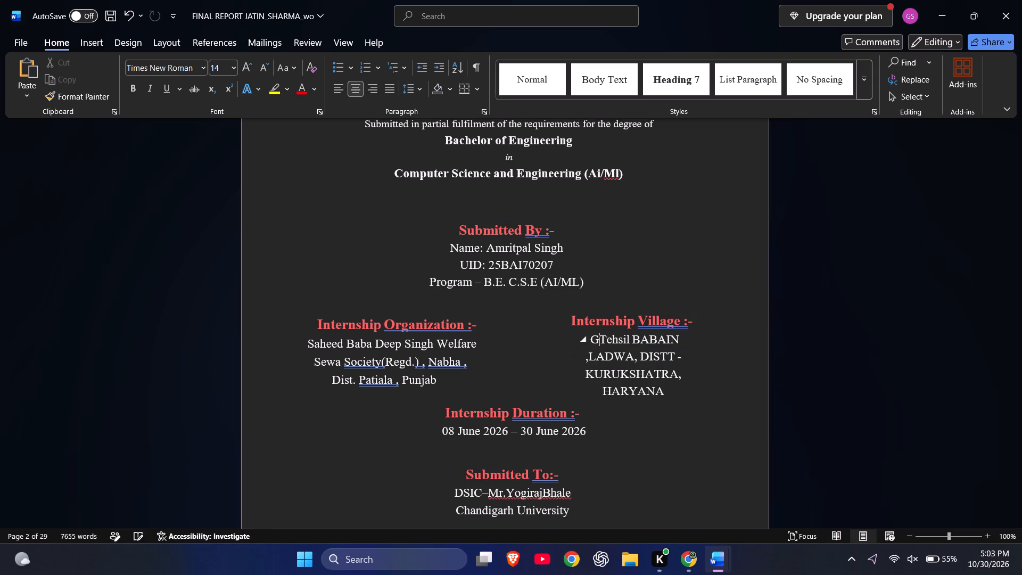
type("unike")
key("space")
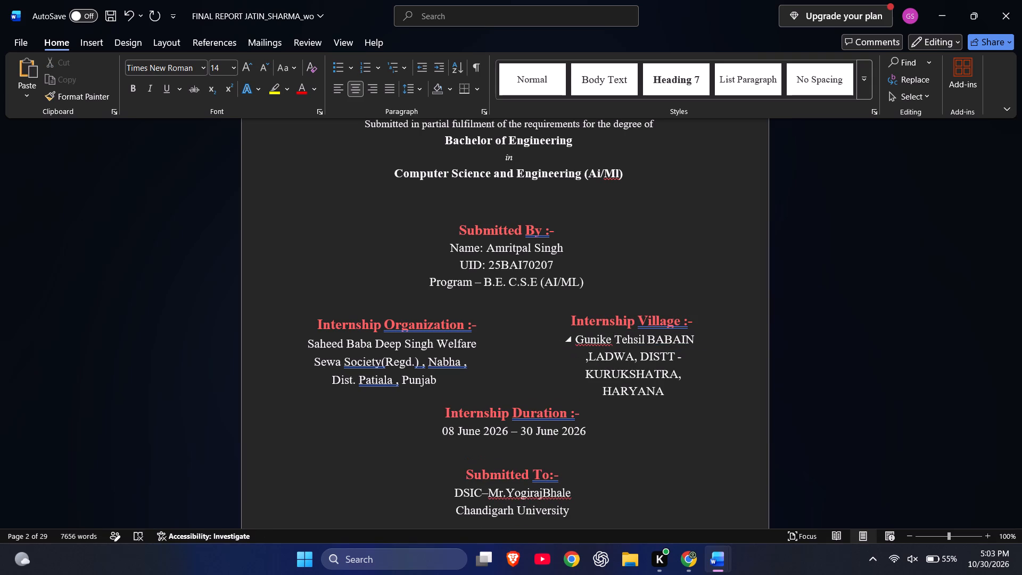
type(",")
key("space")
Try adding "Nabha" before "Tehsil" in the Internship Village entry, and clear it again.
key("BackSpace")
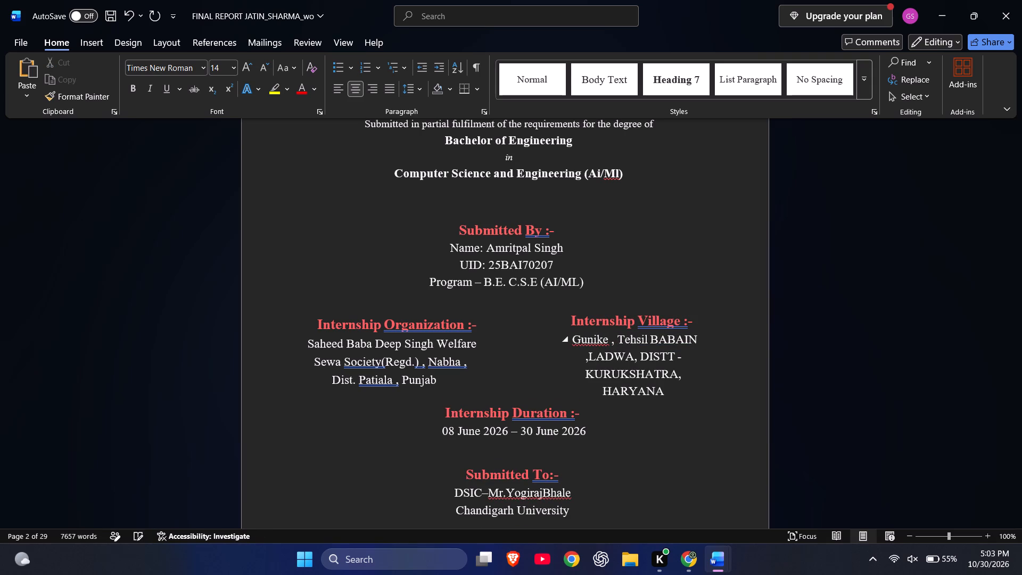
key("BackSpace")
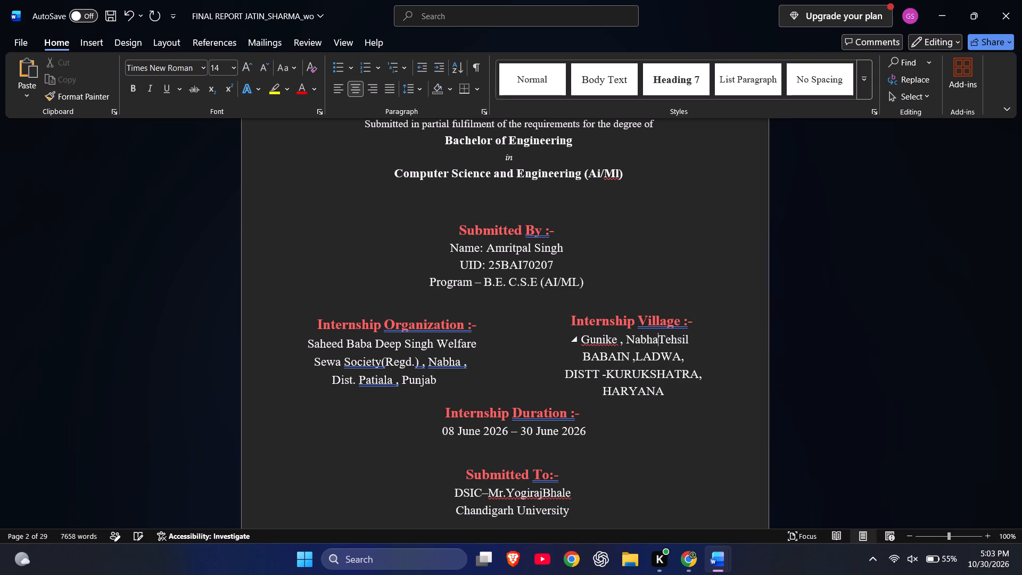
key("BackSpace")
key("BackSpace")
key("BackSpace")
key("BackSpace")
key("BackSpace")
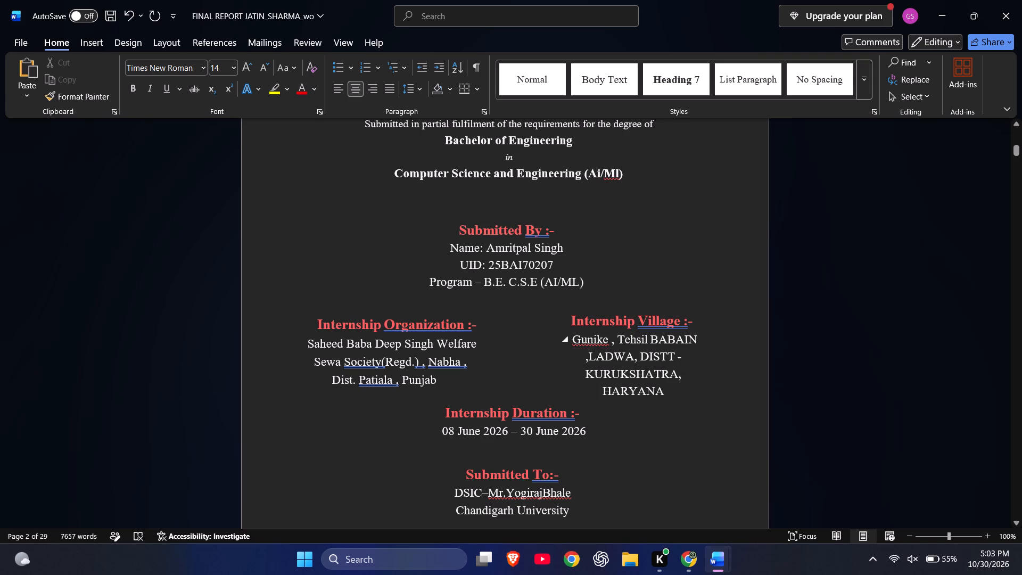
Change the tehsil in the Internship Village entry to "NABHA" and remove "LADWA".
left_click_drag(653, 335, 698, 342)
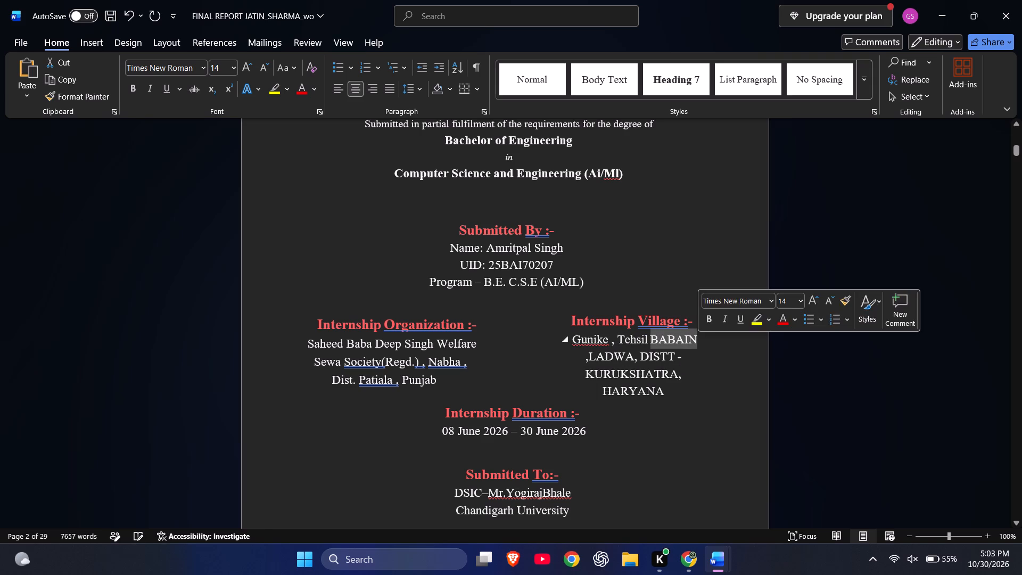
type("ABHA")
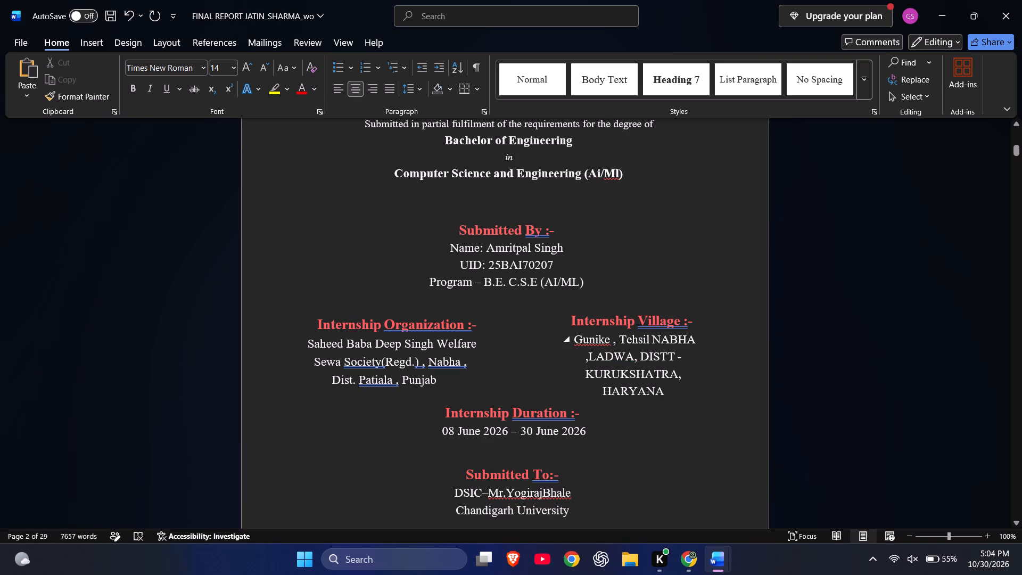
left_click_drag(584, 359, 622, 360)
key("BackSpace")
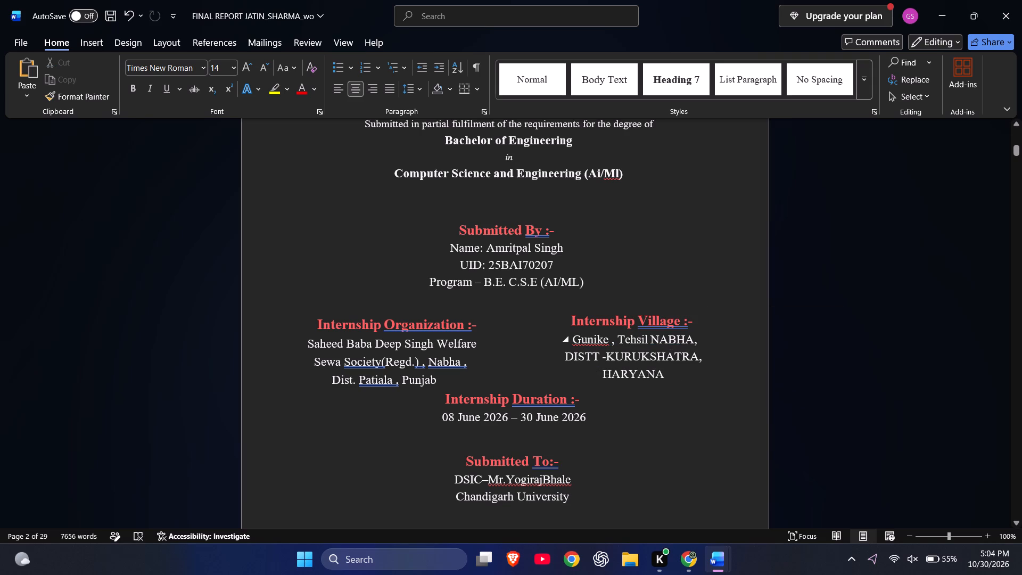
Change the district to "PATIALA" and the state to "PUNJAB" in the Internship Village entry.
left_click_drag(610, 355, 696, 355)
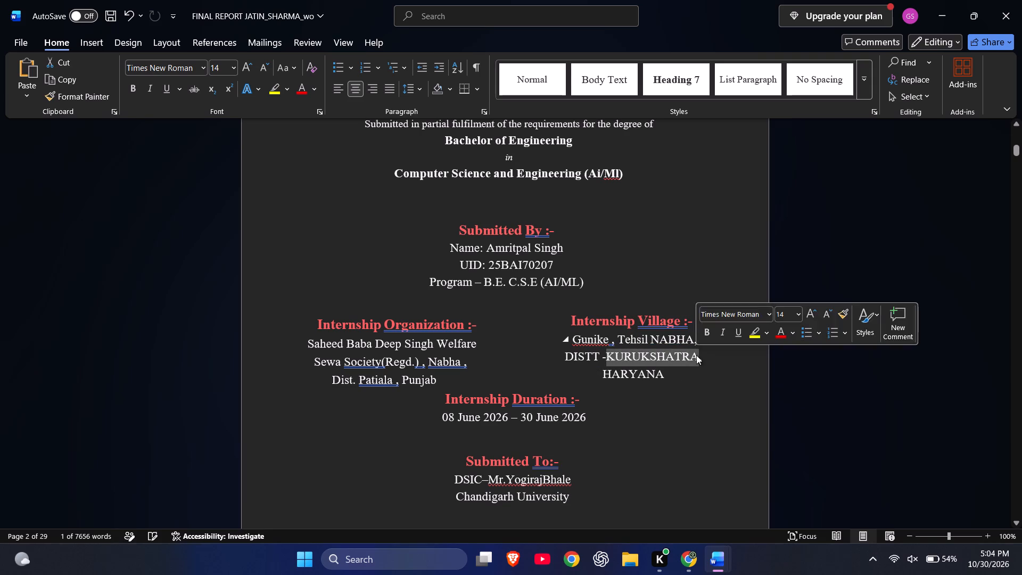
key("p")
type("ATIALA")
left_click_drag(660, 372, 616, 375)
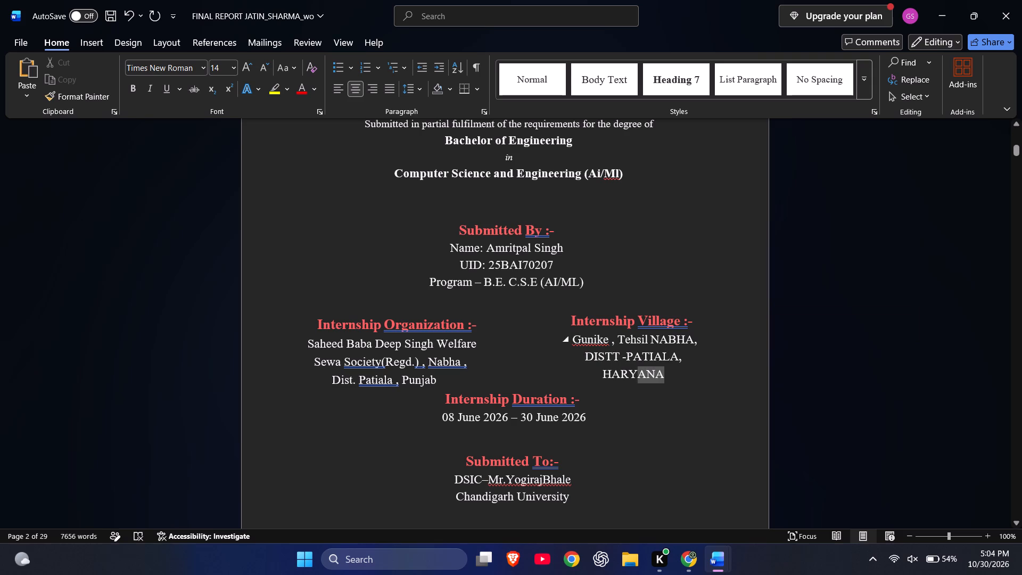
left_click_drag(616, 375, 591, 376)
type("PUNJAB")
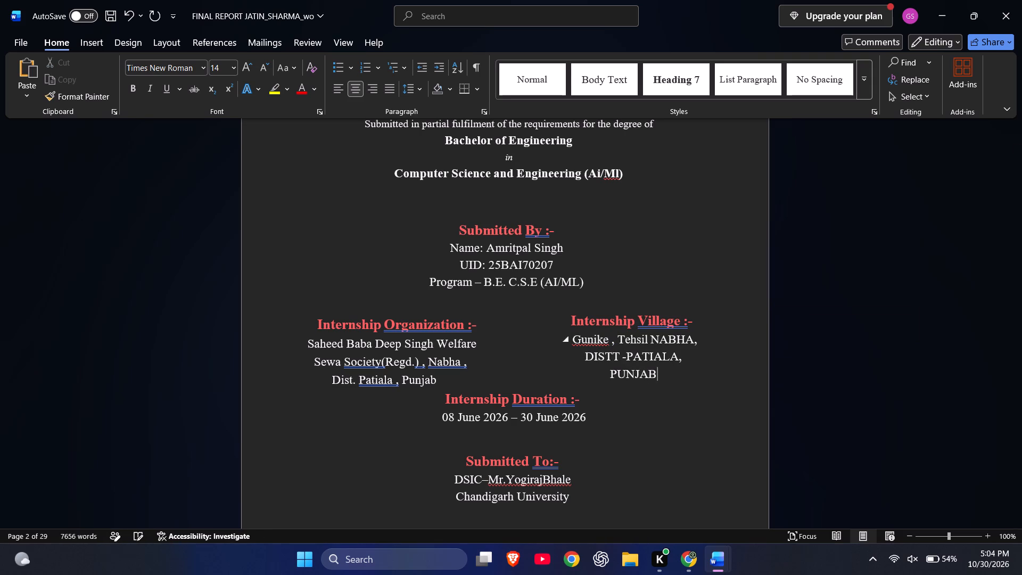
Rewrite the village name before "Tehsil" in capitals as "GUNIKE".
left_click(609, 341)
key("BackSpace")
key("BackSpace")
key("BackSpace")
key("BackSpace")
key("BackSpace")
key("BackSpace")
type("UNIKE")
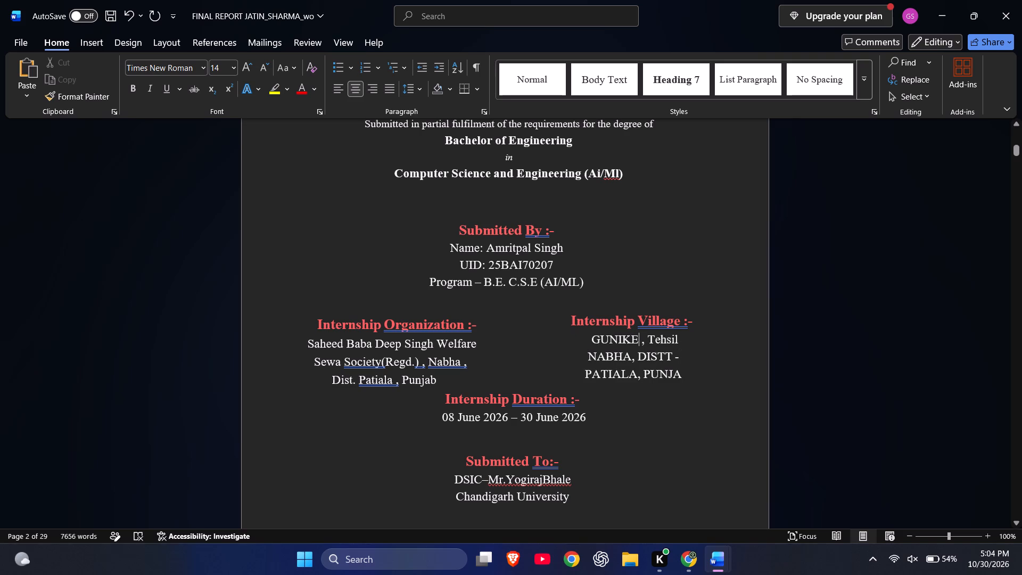
Delete the "Dist. Patiala , Punjab" line from the Internship Organization entry.
left_click_drag(331, 380, 438, 382)
key("BackSpace")
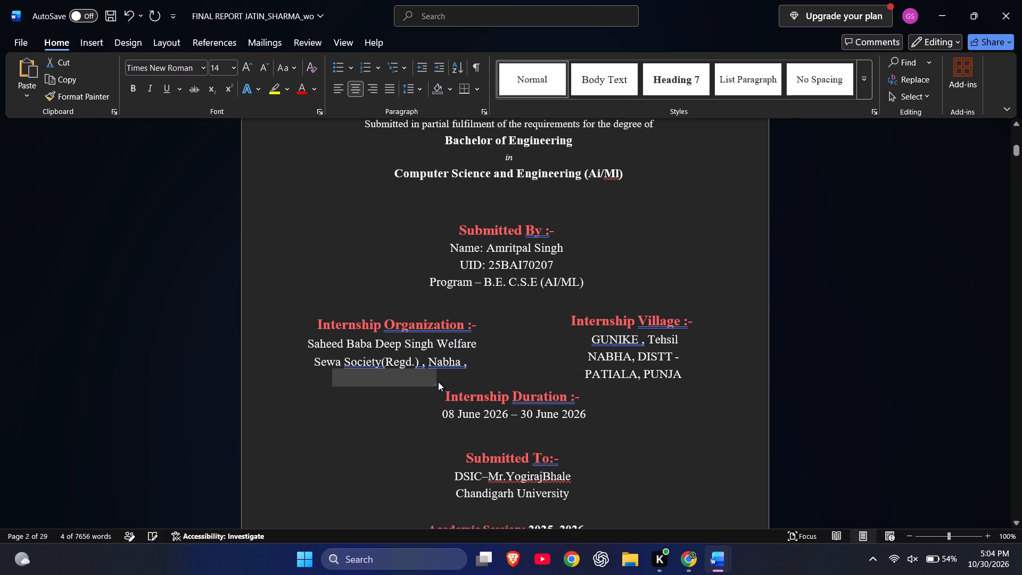
left_click(970, 291)
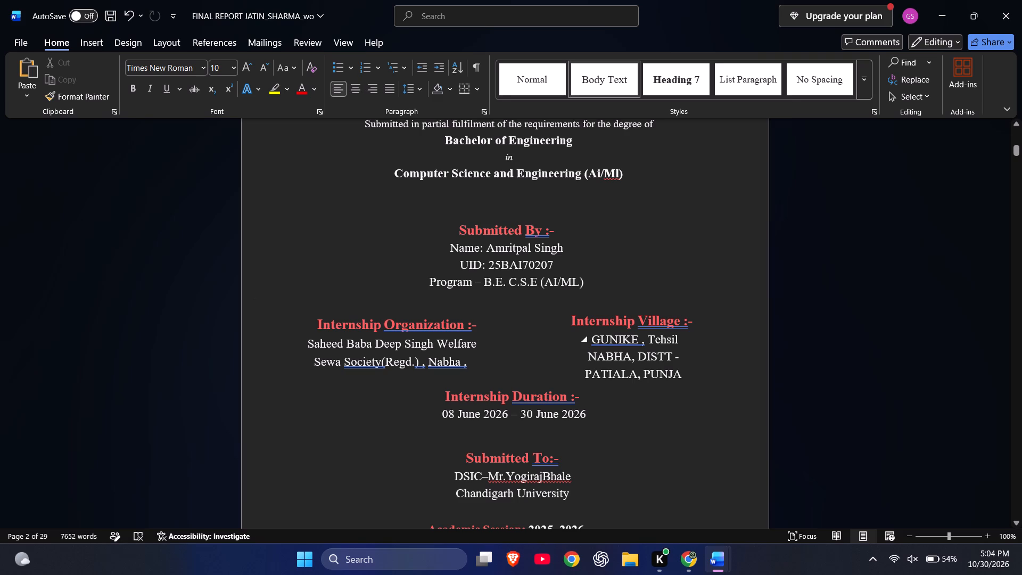
Shorten "DISTT" to "DIST" and complete the cut-off state name as "PUNJAB" in the Internship Village entry.
left_click(666, 361)
key("BackSpace")
left_click(833, 343)
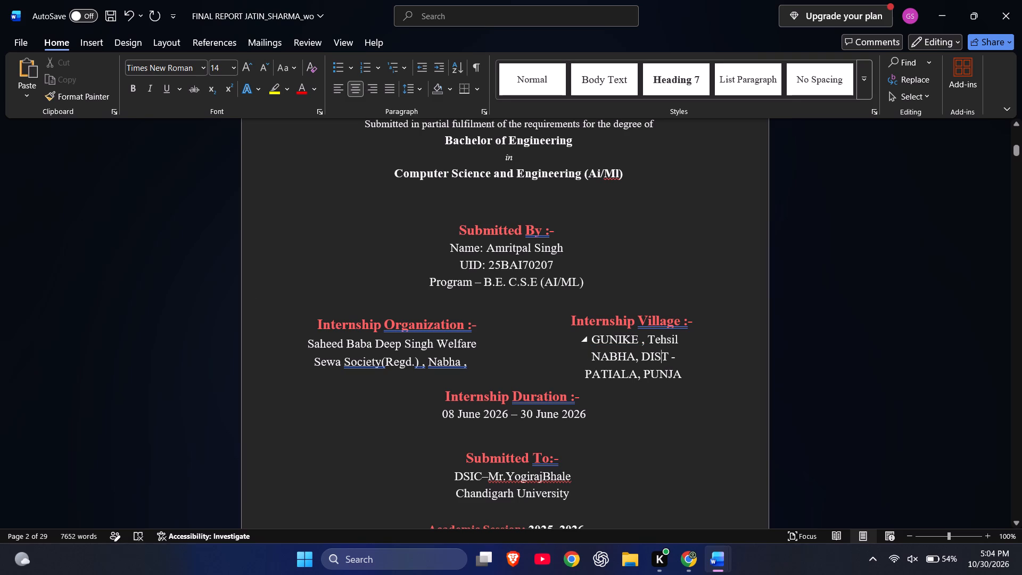
left_click(681, 373)
left_click(861, 360)
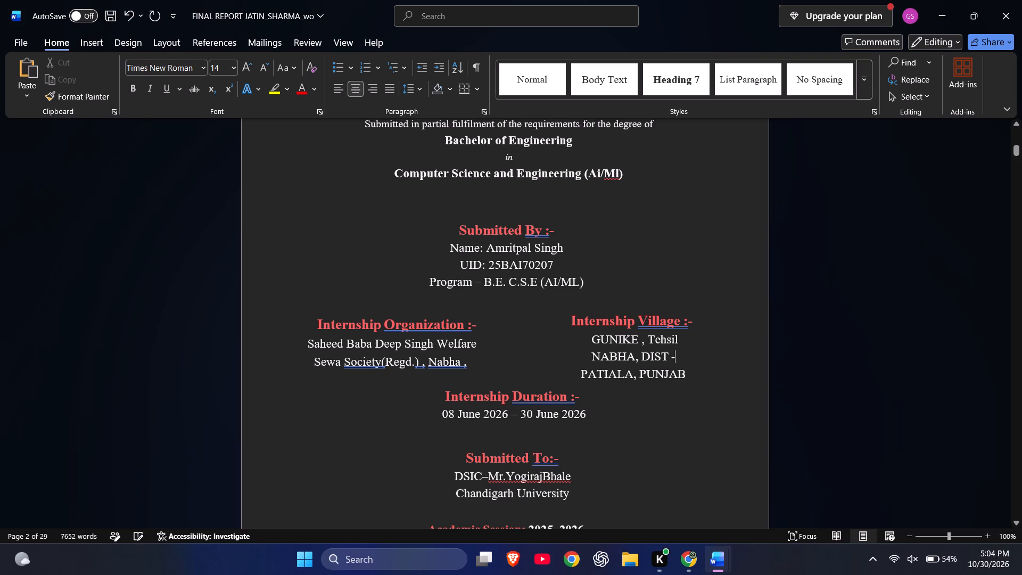
Rewrite the first word of the Internship Organization name in capitals as "SAHEED".
left_click(341, 345)
key("BackSpace")
key("BackSpace")
key("BackSpace")
key("BackSpace")
key("BackSpace")
type("AHEED")
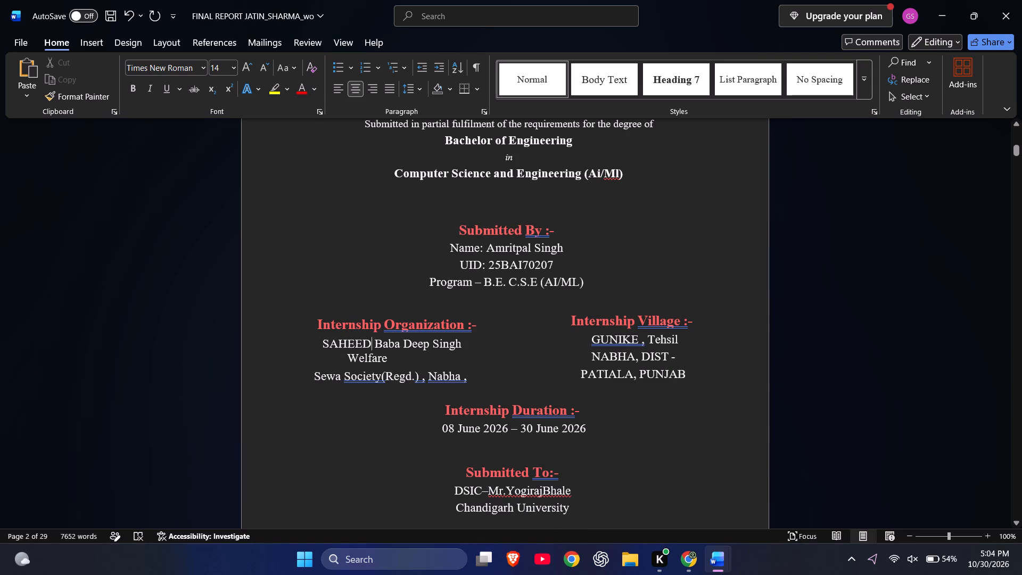
Rewrite the second word of the Internship Organization name in capitals as "BABA".
key("Right")
key("Right")
key("Right")
key("Right")
key("Right")
key("BackSpace")
key("BackSpace")
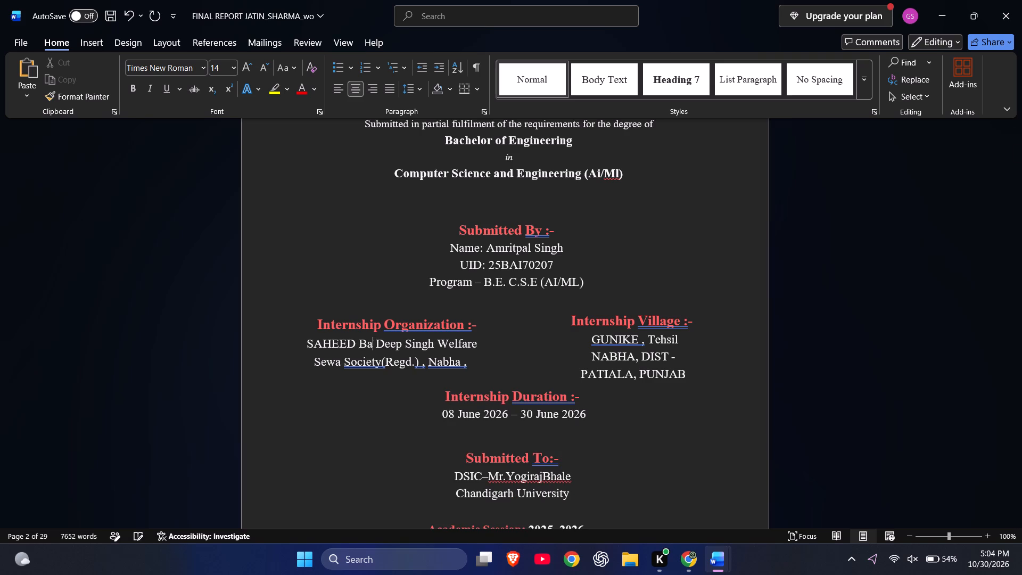
key("BackSpace")
type("ABA")
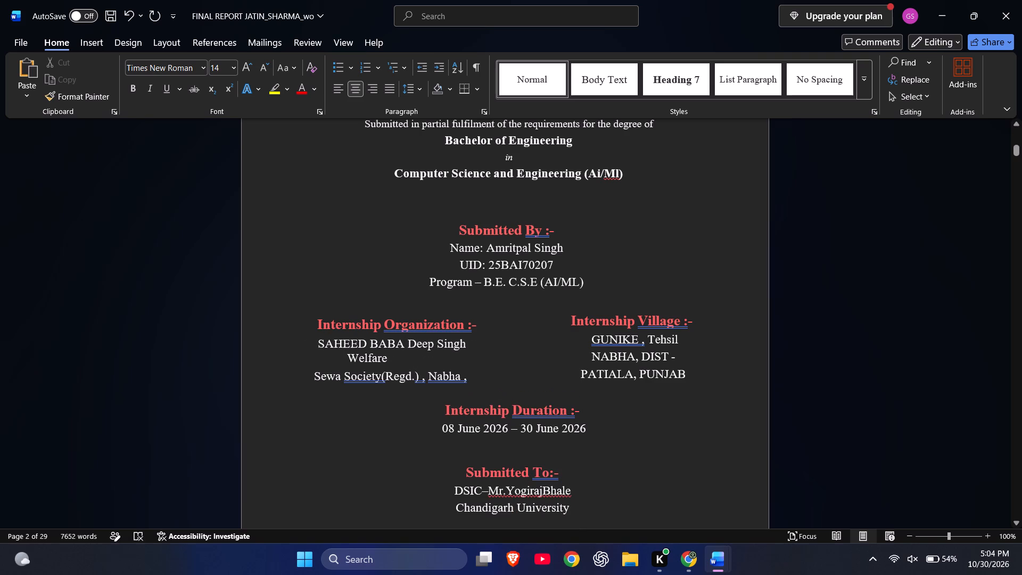
Rewrite the next two words of the Internship Organization name in capitals as "DEEP SINGH".
left_click(434, 346)
key("BackSpace")
key("BackSpace")
key("BackSpace")
type("EEP")
left_click(466, 342)
key("BackSpace")
key("BackSpace")
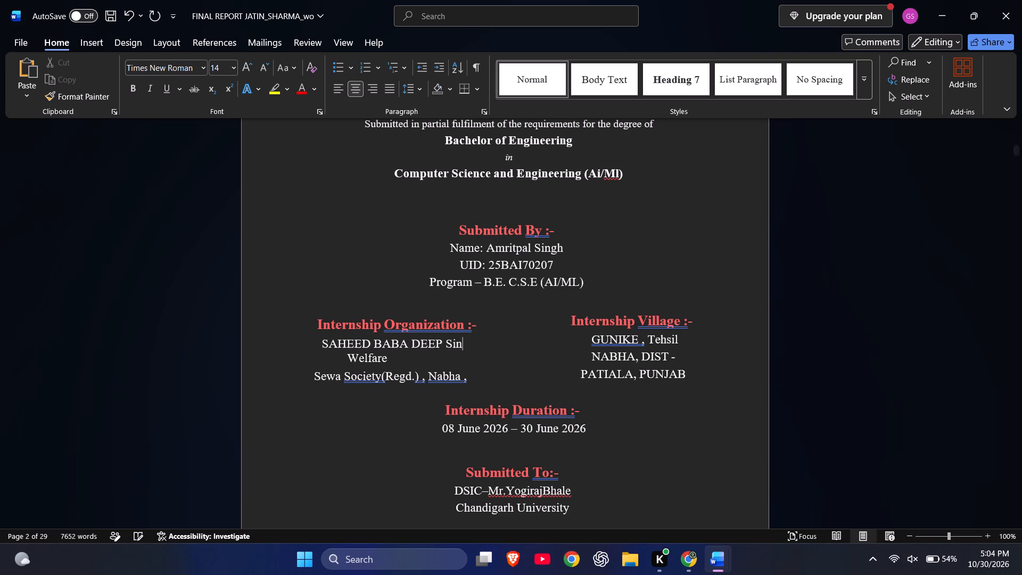
key("BackSpace")
key("BackSpace")
type("INGH")
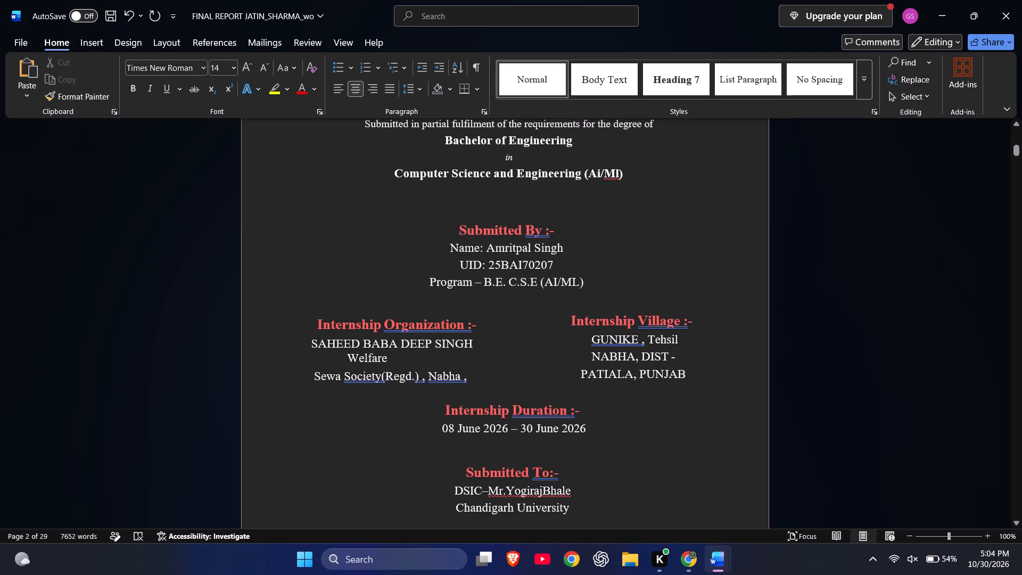
Rewrite "Welfare" in the Internship Organization name in capitals as "WELFARE".
left_click(385, 360)
key("BackSpace")
key("BackSpace")
key("BackSpace")
key("BackSpace")
key("BackSpace")
key("BackSpace")
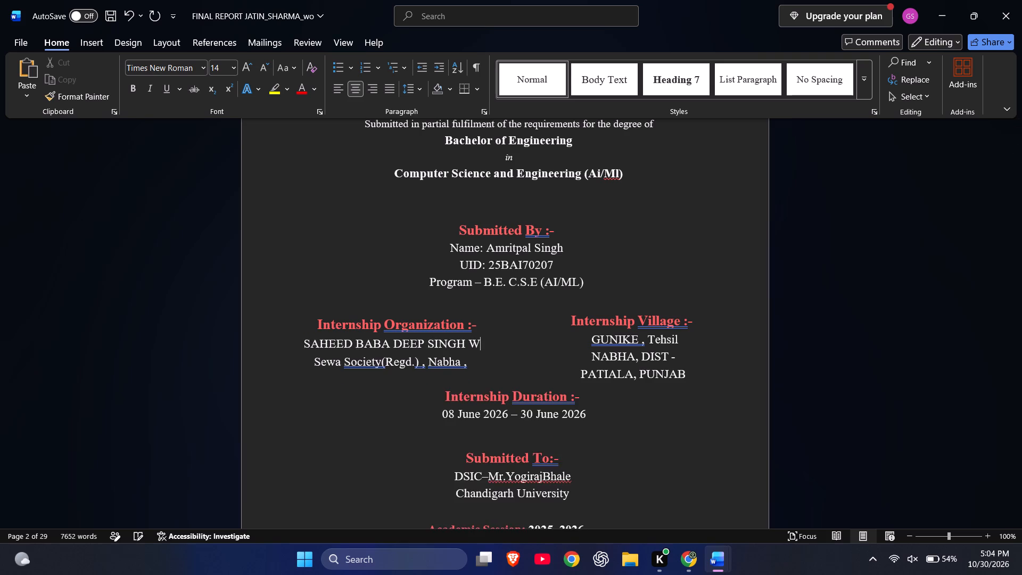
type("ELFARE")
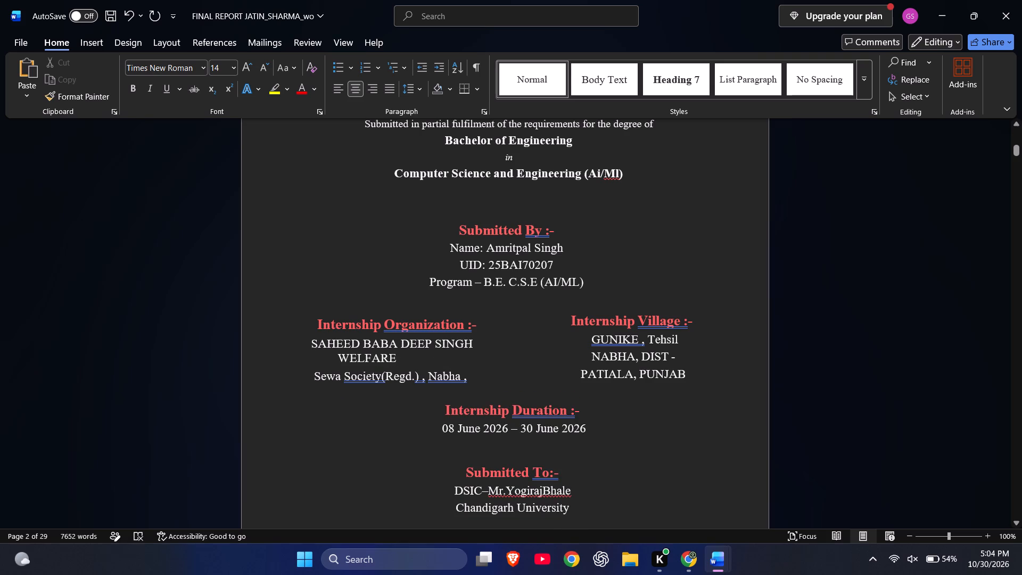
Rewrite "Sewa" in the Internship Organization name in capitals as "SEWA".
left_click(341, 380)
key("BackSpace")
key("BackSpace")
key("BackSpace")
type("EWA")
Rewrite "Society" before "(Regd.)" in the Internship Organization name in capitals as "SOCIETY".
left_click(384, 379)
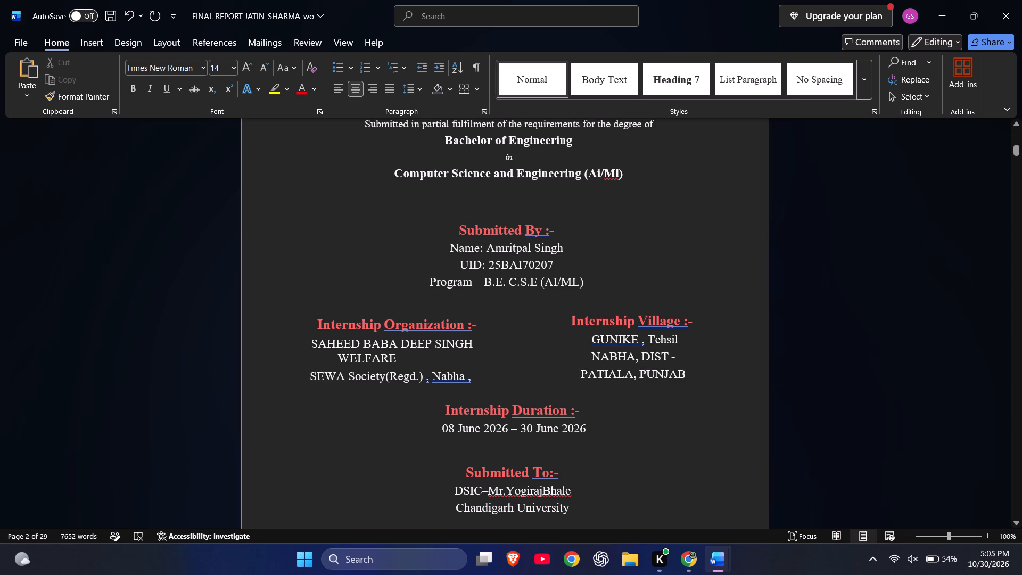
key("BackSpace")
key("BackSpace")
key("BackSpace")
key("BackSpace")
key("BackSpace")
key("BackSpace")
type("OCIET")
key("y")
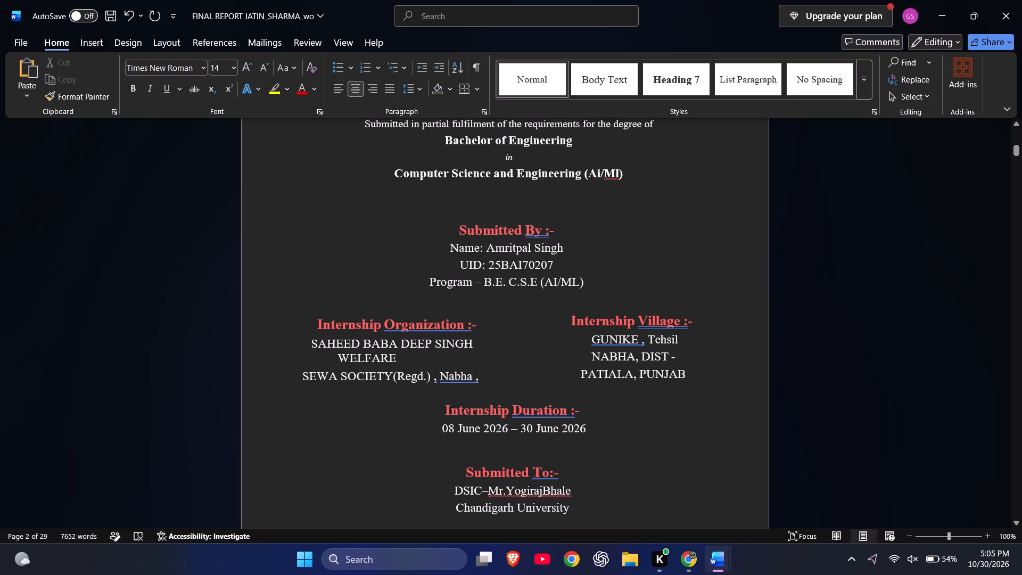
Rewrite the town at the end of the Internship Organization entry as "NABHA", removing its trailing comma.
left_click(477, 377)
key("BackSpace")
key("BackSpace")
key("BackSpace")
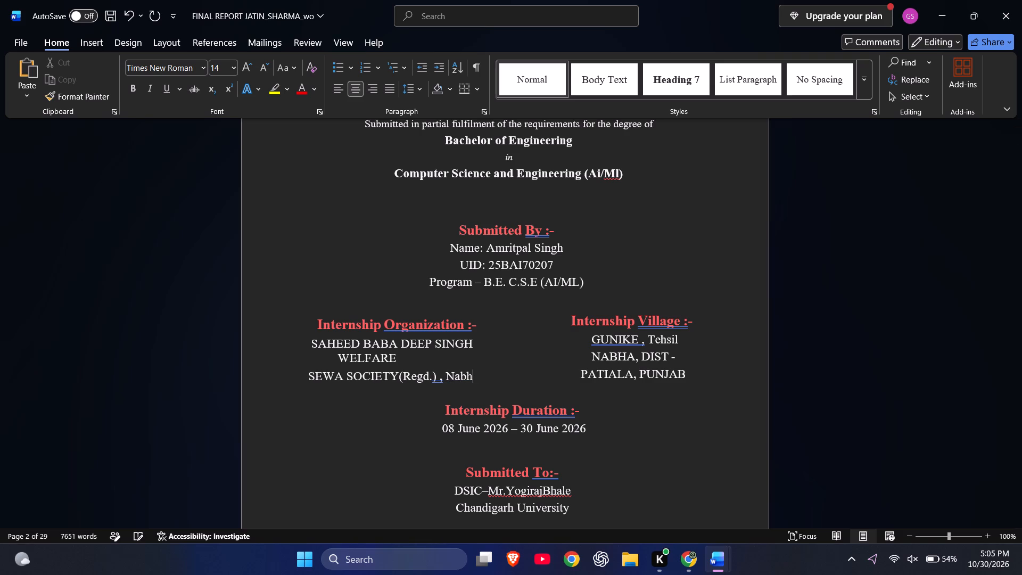
key("BackSpace")
key("BackSpace")
key("BackSpace")
type("ABHA")
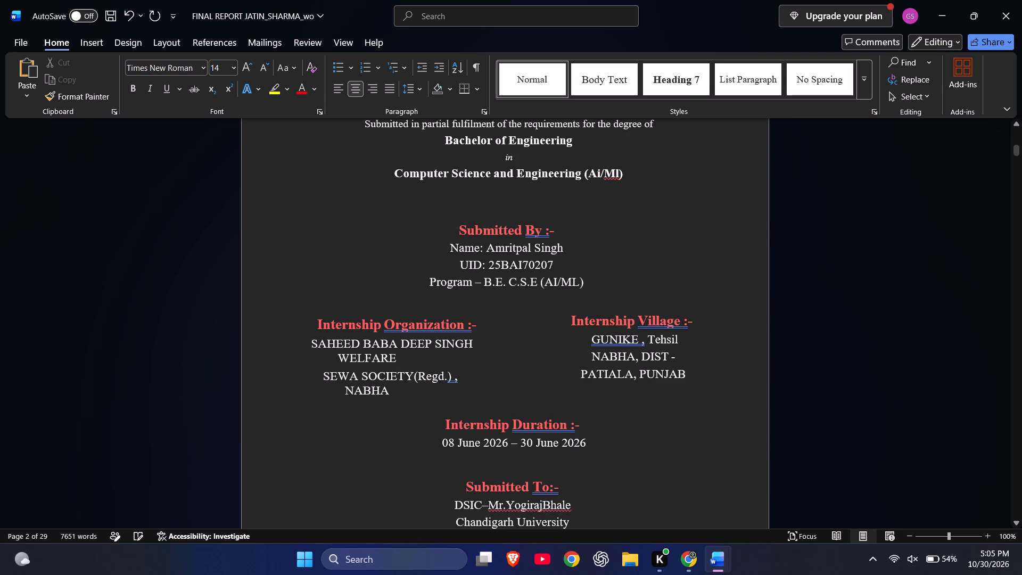
Join the "SEWA SOCIETY(Regd.) , NABHA" line onto "WELFARE", removing the line break and surplus spaces between them.
left_click(320, 374)
key("BackSpace")
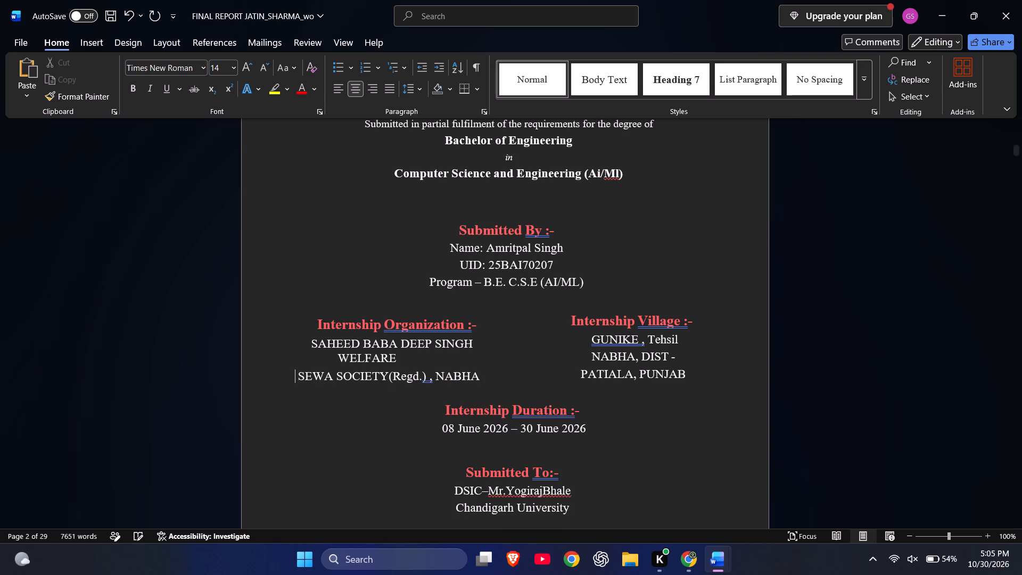
key("BackSpace")
key("BackSpace")
key("BackSpace")
key("BackSpace")
key("BackSpace")
key("BackSpace")
key("BackSpace")
key("BackSpace")
key("BackSpace")
key("BackSpace")
key("BackSpace")
key("BackSpace")
key("BackSpace")
key("BackSpace")
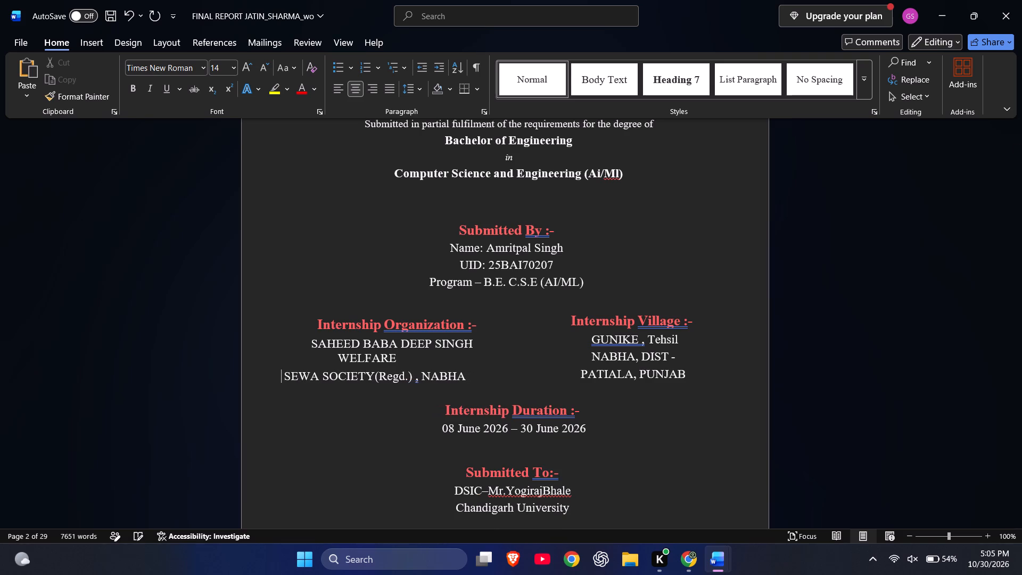
key("BackSpace")
key("BackSpace")
key("space")
key("space")
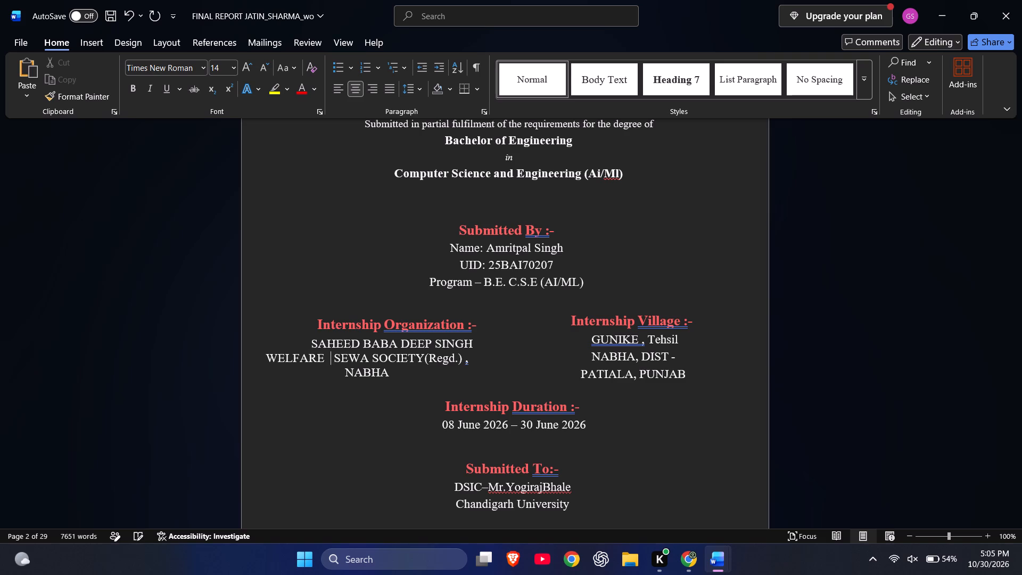
key("BackSpace")
key("BackSpace")
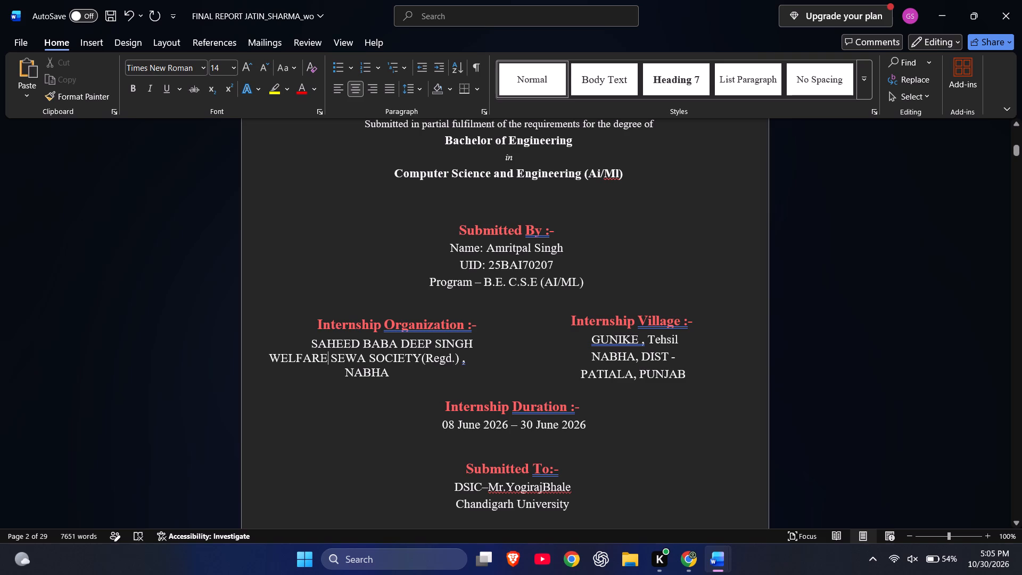
Try to shift the "WELFARE SEWA SOCIETY(Regd.)" line of the organization entry by inserting leading spaces.
left_click(269, 359)
key("space")
key("space")
key("space")
key("space")
key("space")
key("space")
key("space")
key("space")
key("space")
key("space")
key("space")
Break the organization entry before "(Regd.)" so that "(Regd.) , NABHA" starts a new line.
left_click(423, 359)
key("Return")
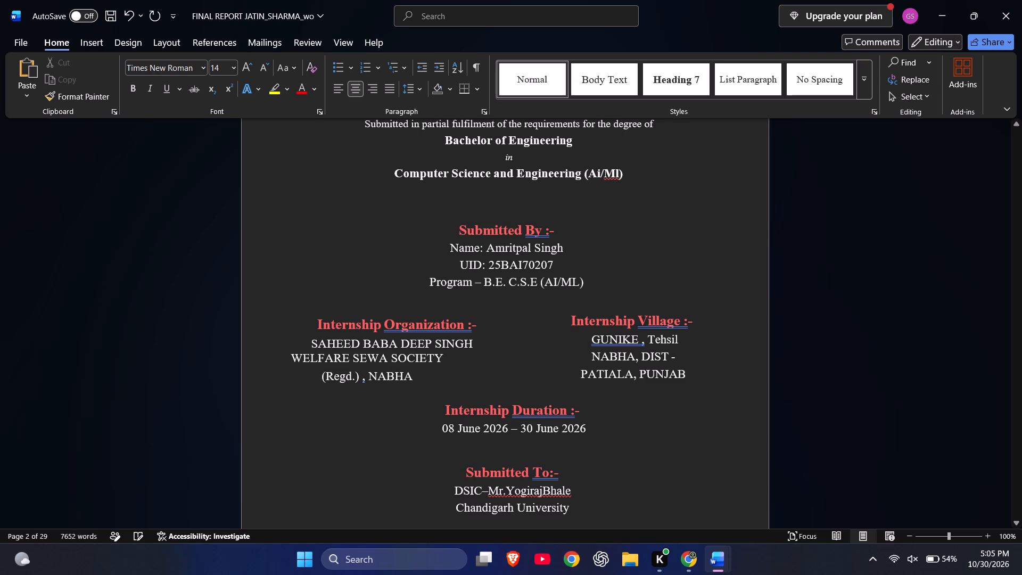
Try to indent the "WELFARE SEWA SOCIETY" line under the organization's first line with leading spaces.
left_click(287, 354)
key("space")
key("space")
key("space")
key("space")
key("space")
key("space")
key("space")
key("space")
key("space")
key("space")
key("space")
key("space")
key("space")
key("space")
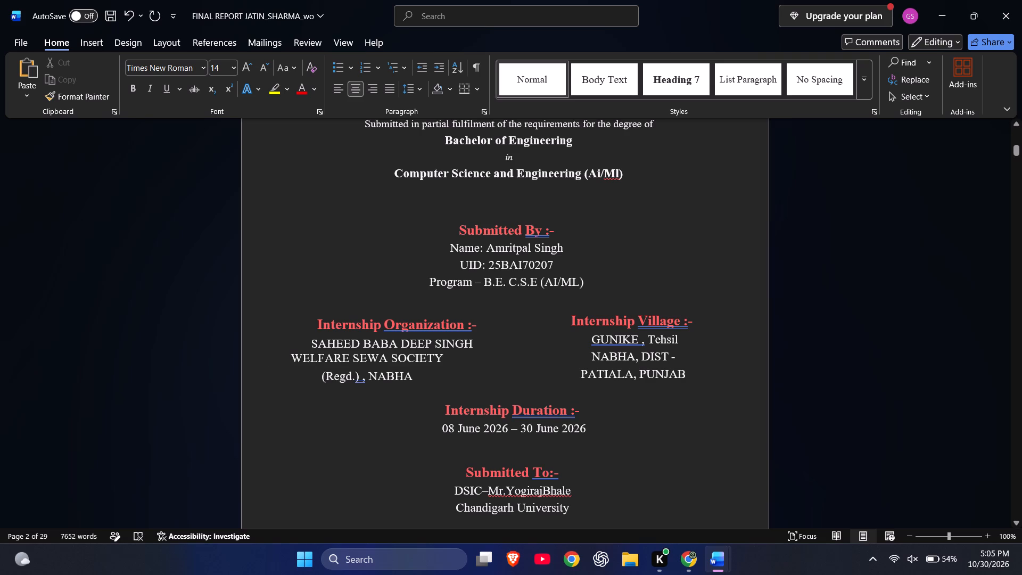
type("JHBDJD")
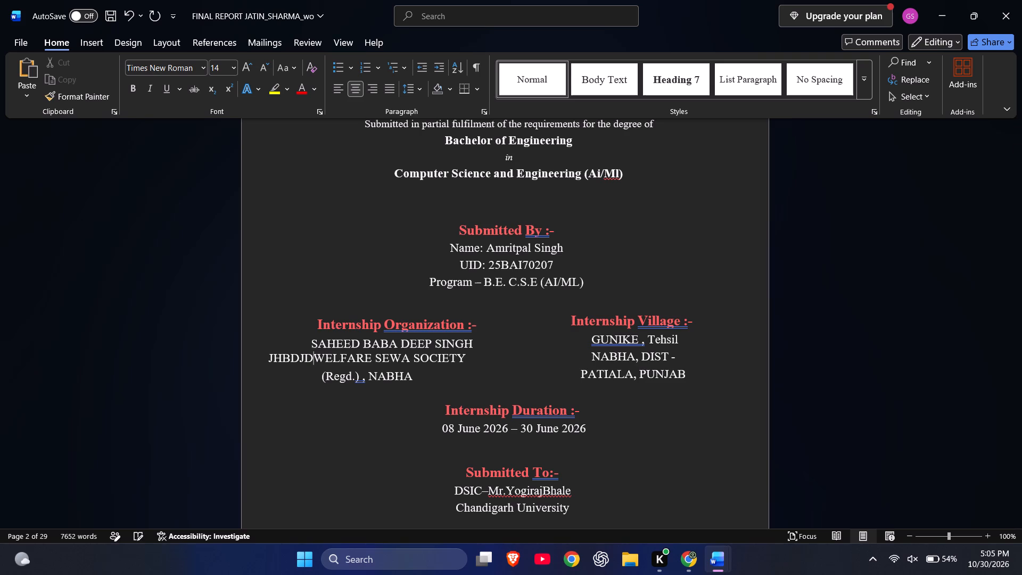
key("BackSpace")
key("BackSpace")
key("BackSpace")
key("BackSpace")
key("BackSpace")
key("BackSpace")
Insert more leading spaces before "WELFARE SEWA SOCIETY" in another attempt to indent that line.
key("space")
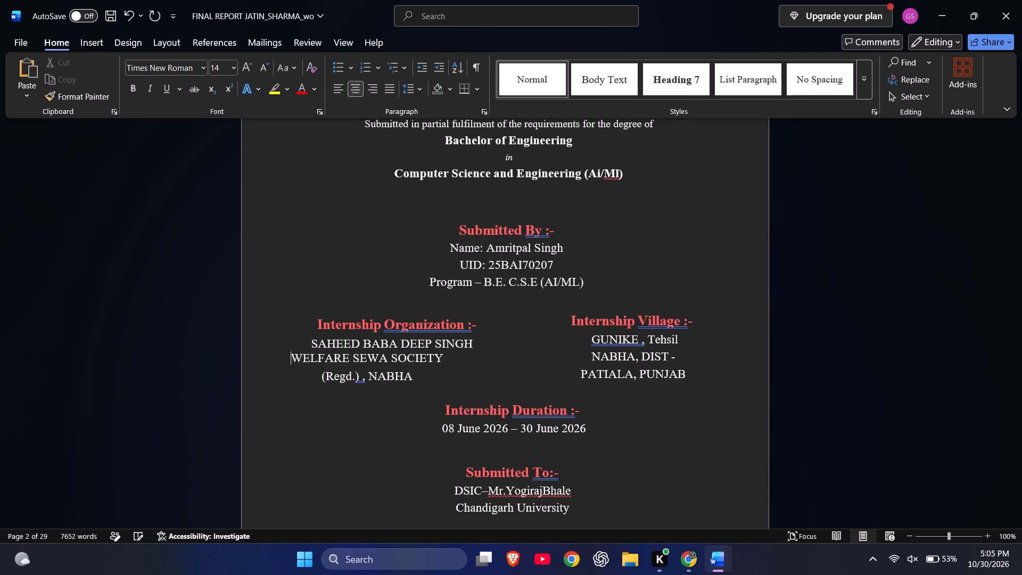
key("space")
key("space")
key("space")
key("space")
key("space")
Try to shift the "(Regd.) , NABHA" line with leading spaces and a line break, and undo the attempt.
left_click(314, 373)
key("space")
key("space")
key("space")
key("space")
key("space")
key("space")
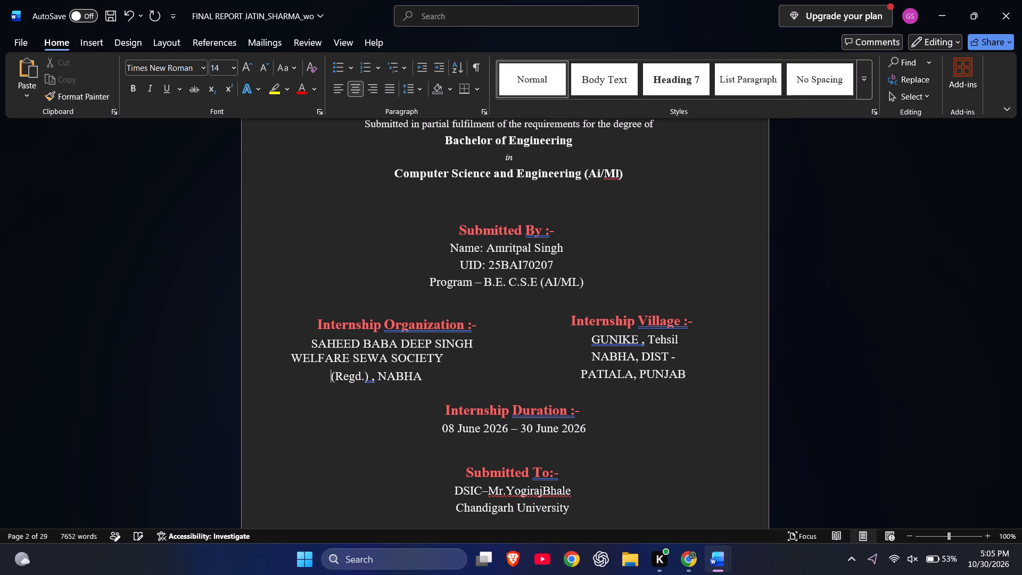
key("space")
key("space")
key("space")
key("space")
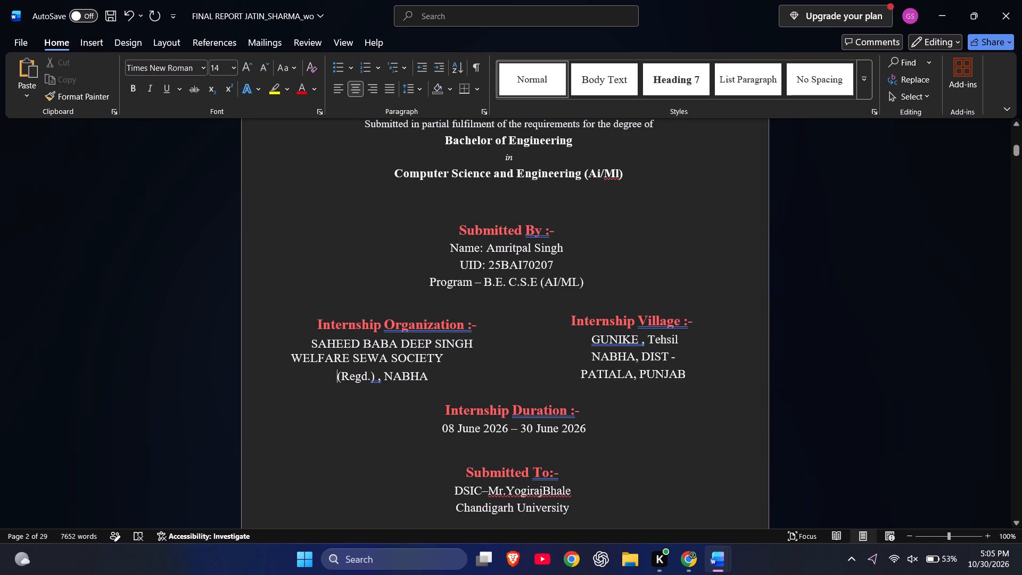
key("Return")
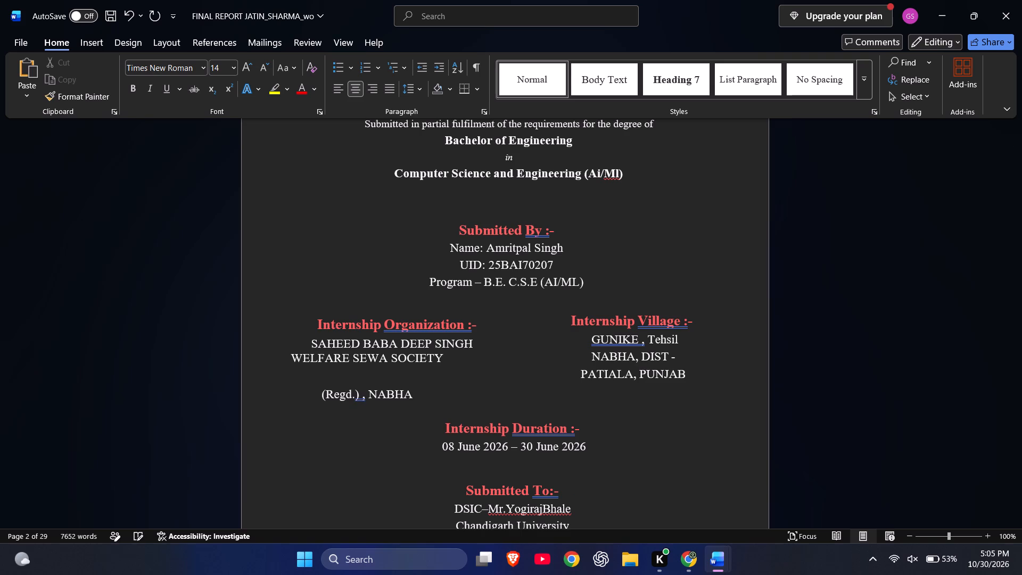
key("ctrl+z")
Insert a line break after "SAHEED BABA DEEP SINGH" in the Internship Organization entry.
left_click(477, 342)
left_click(477, 342)
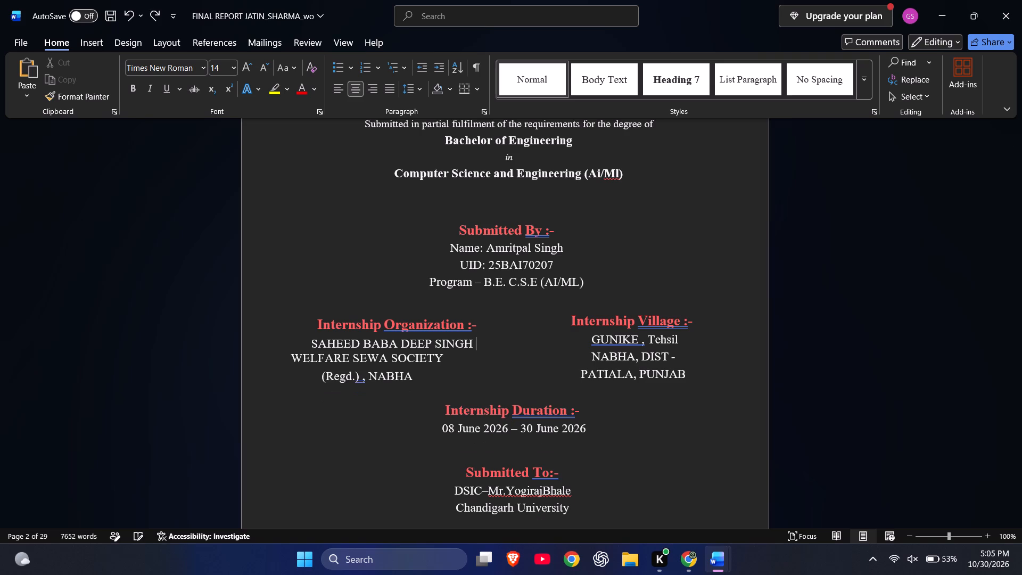
key("Return")
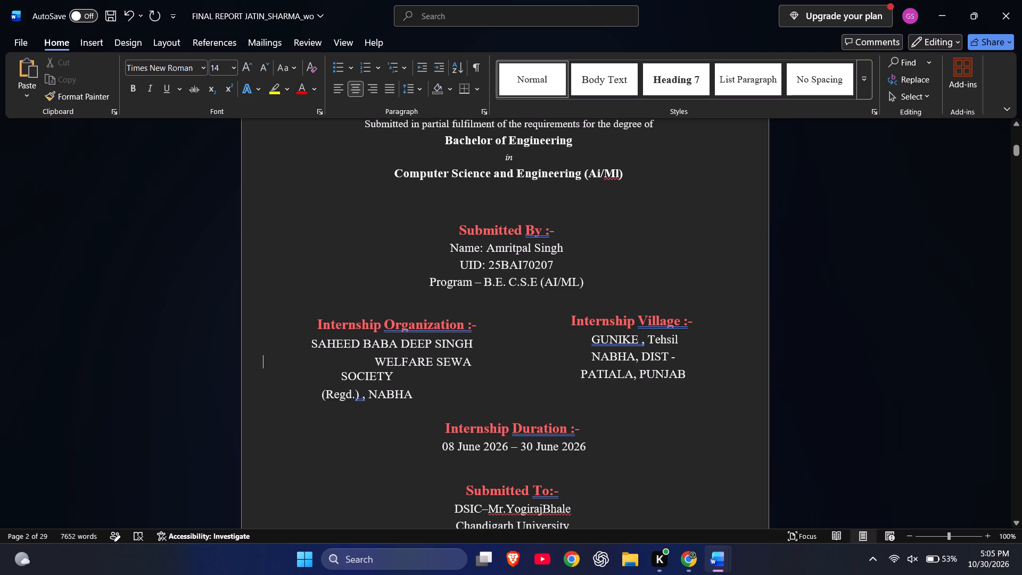
Delete the extra leading spaces before "WELFARE SEWA" on the organization entry's second line.
left_click(374, 359)
key("BackSpace")
key("BackSpace")
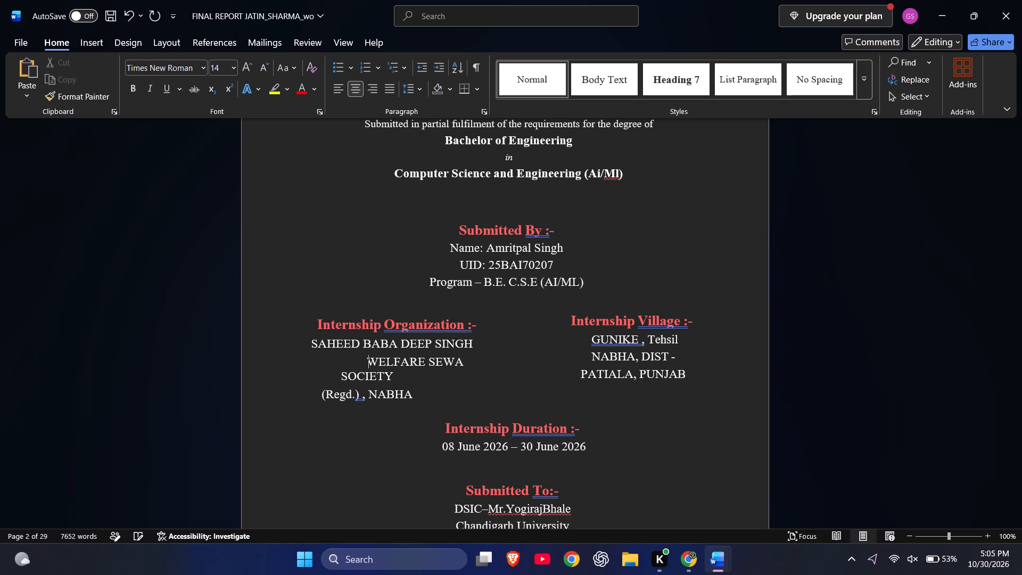
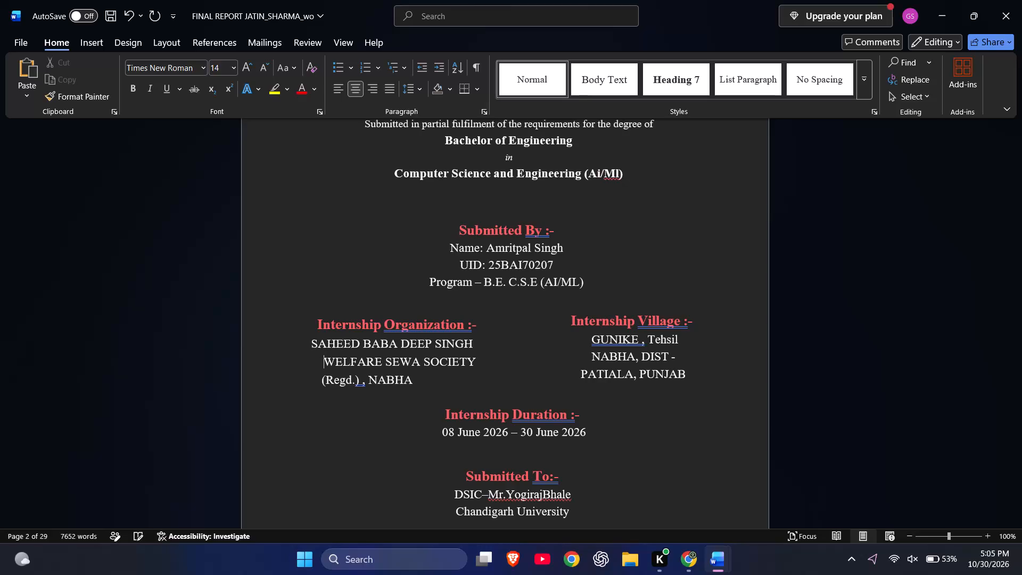
Delete the remaining extra leading spaces before "WELFARE SEWA SOCIETY" in the Internship Organization entry.
key("BackSpace")
key("BackSpace")
key("BackSpace")
key("BackSpace")
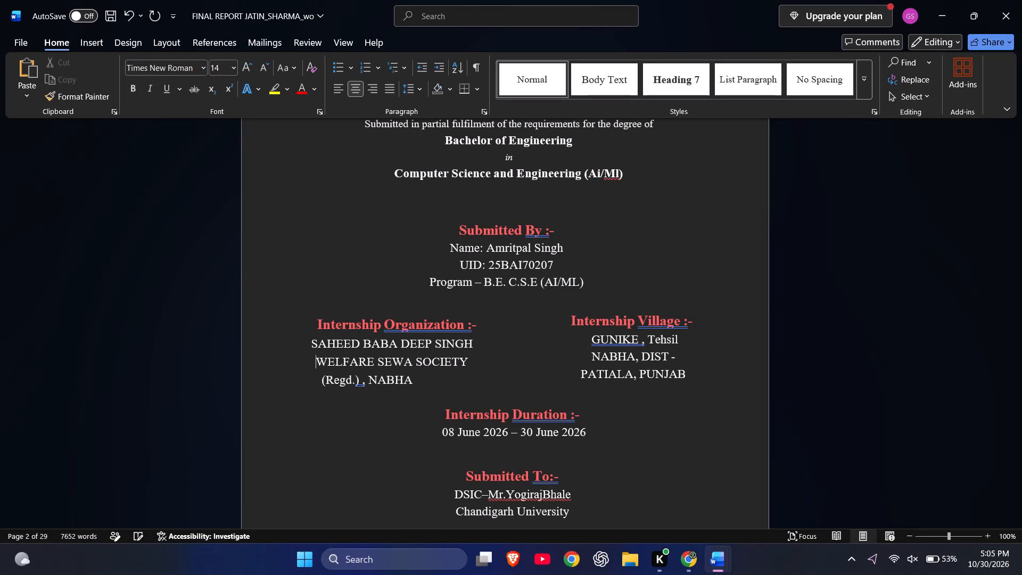
key("BackSpace")
Indent the "(Regd.) , NABHA" line with six leading spaces so it sits centred under the organization name.
left_click(322, 377)
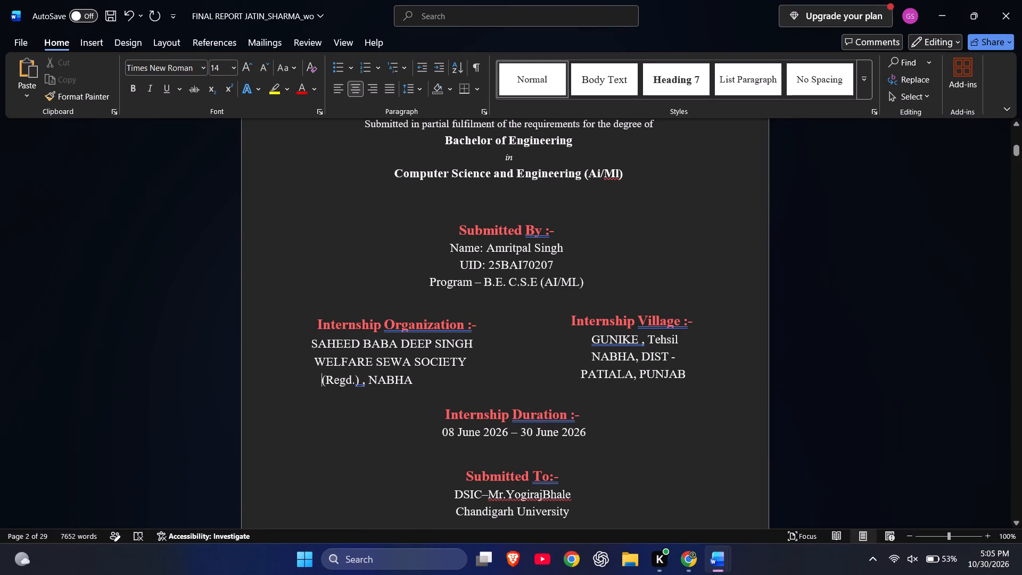
key("space")
key("space")
key("space")
key("space")
key("space")
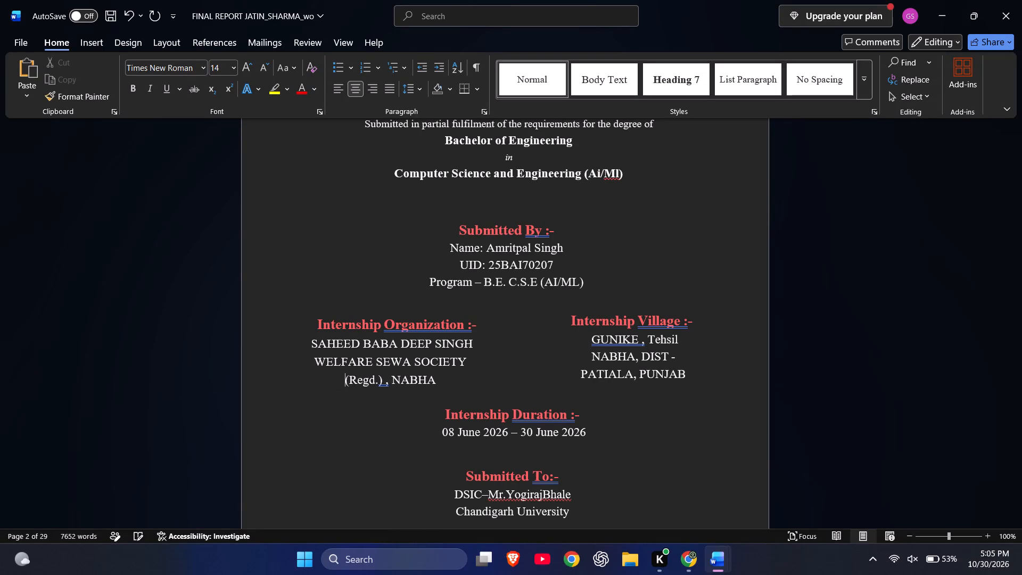
key("space")
left_click(907, 311)
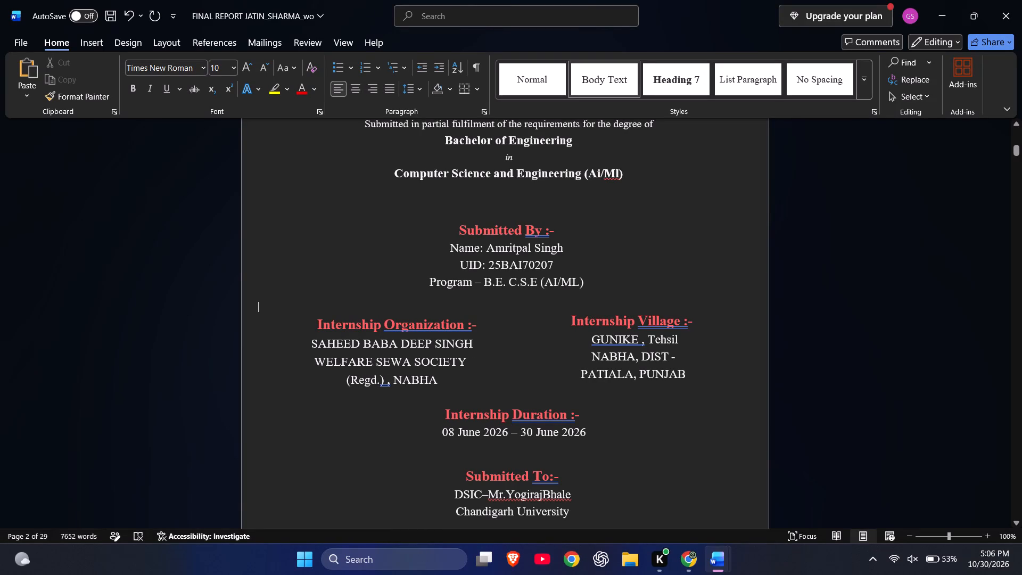
Look through the activity sections of the Social internship report document for the internship activities and their dates.
scroll(850, 347, "down", 1)
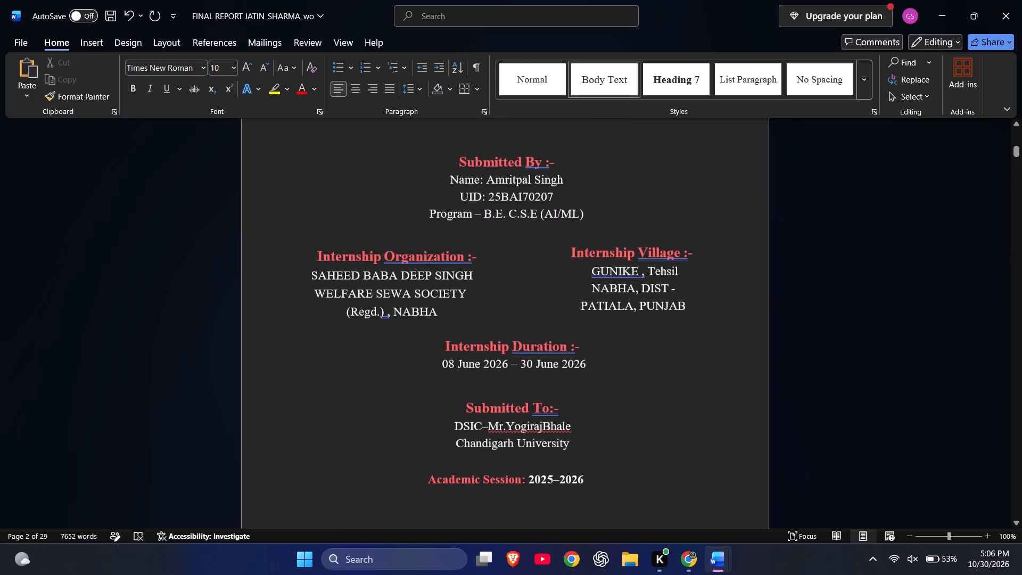
scroll(806, 322, "down", 1)
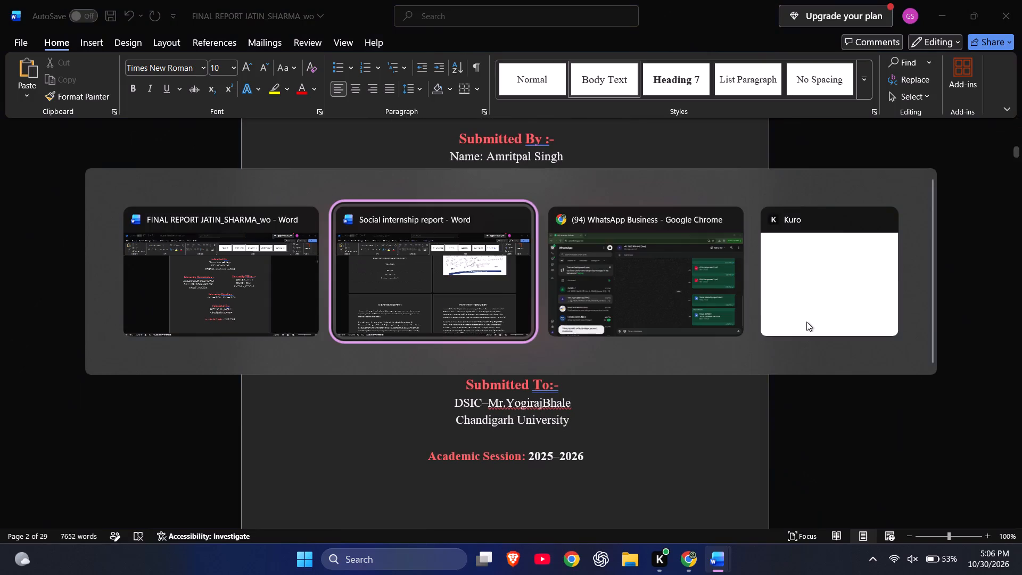
scroll(733, 322, "down", 8)
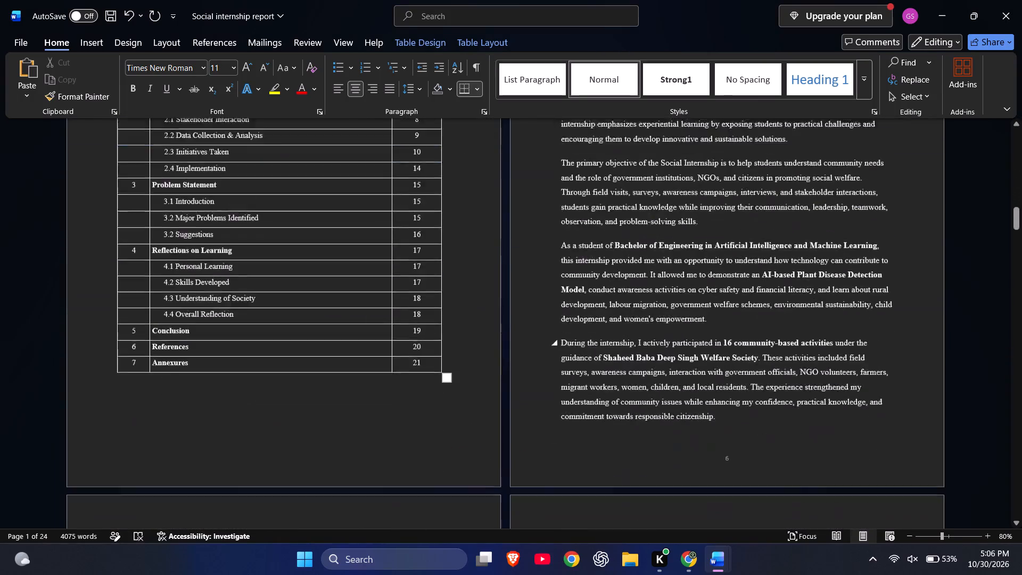
scroll(733, 322, "down", 2)
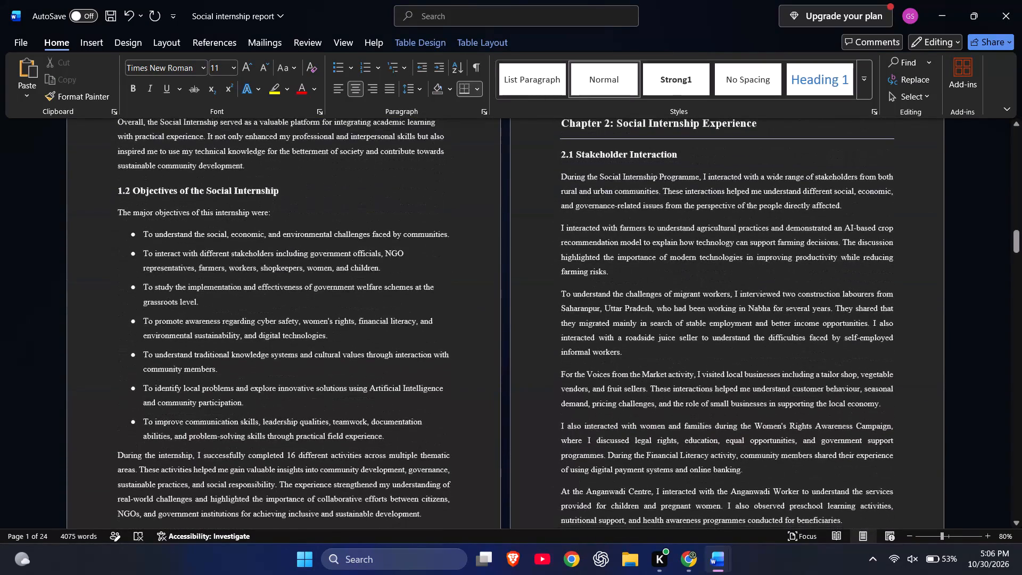
scroll(733, 322, "down", 6)
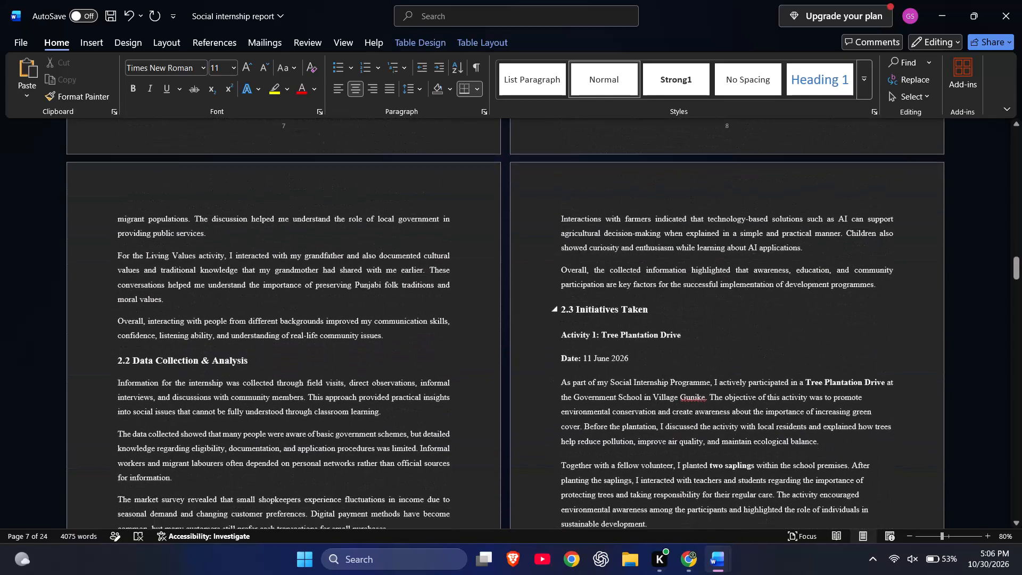
scroll(733, 322, "down", 1)
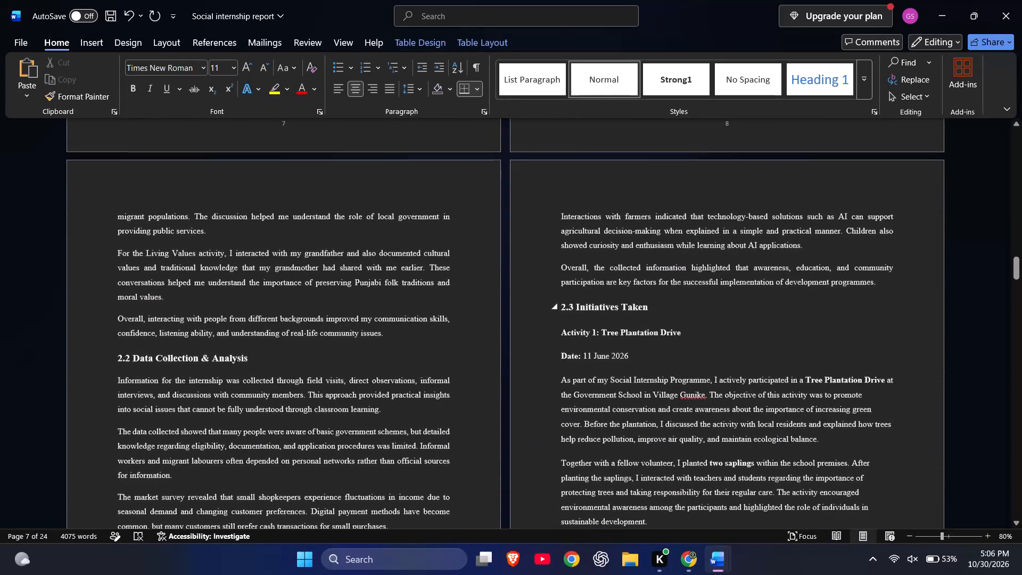
scroll(733, 322, "down", 1)
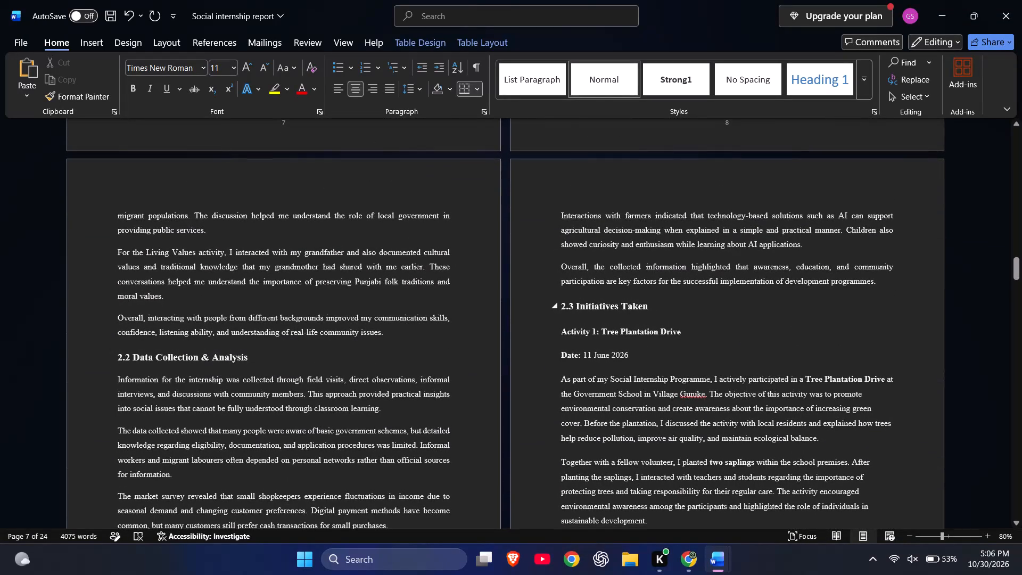
scroll(733, 322, "down", 3)
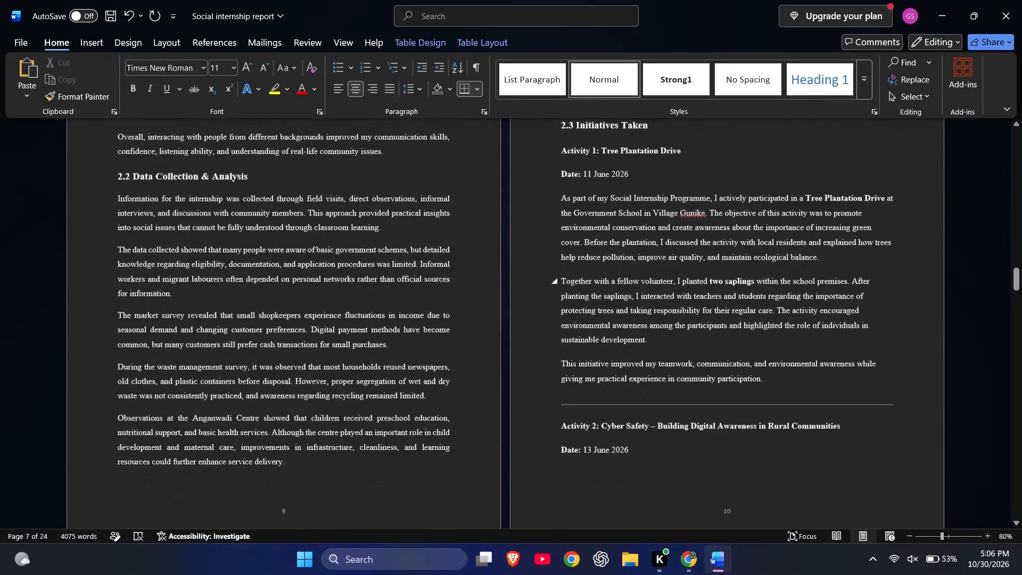
scroll(733, 322, "down", 7)
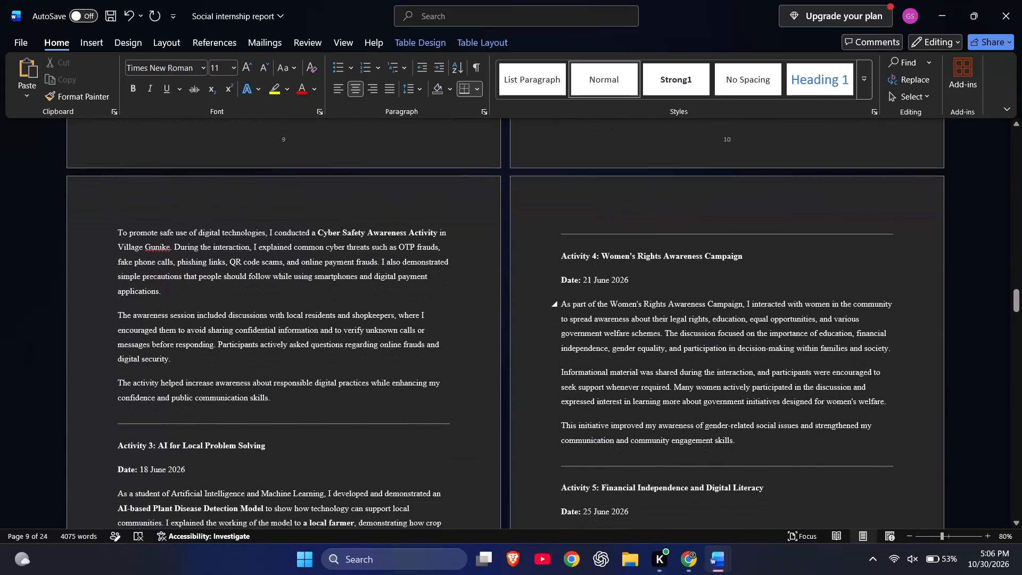
scroll(733, 322, "down", 5)
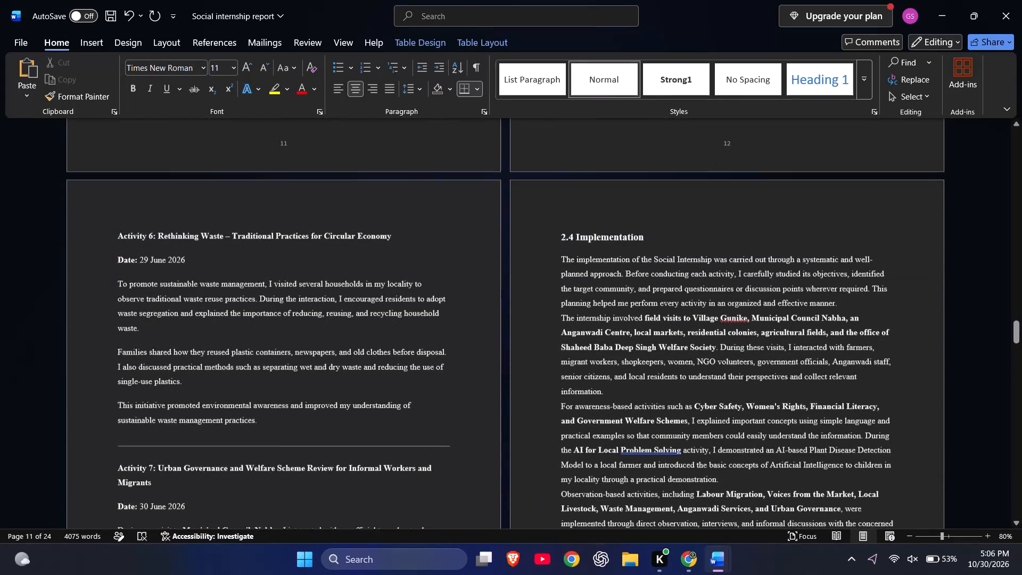
scroll(733, 322, "up", 4)
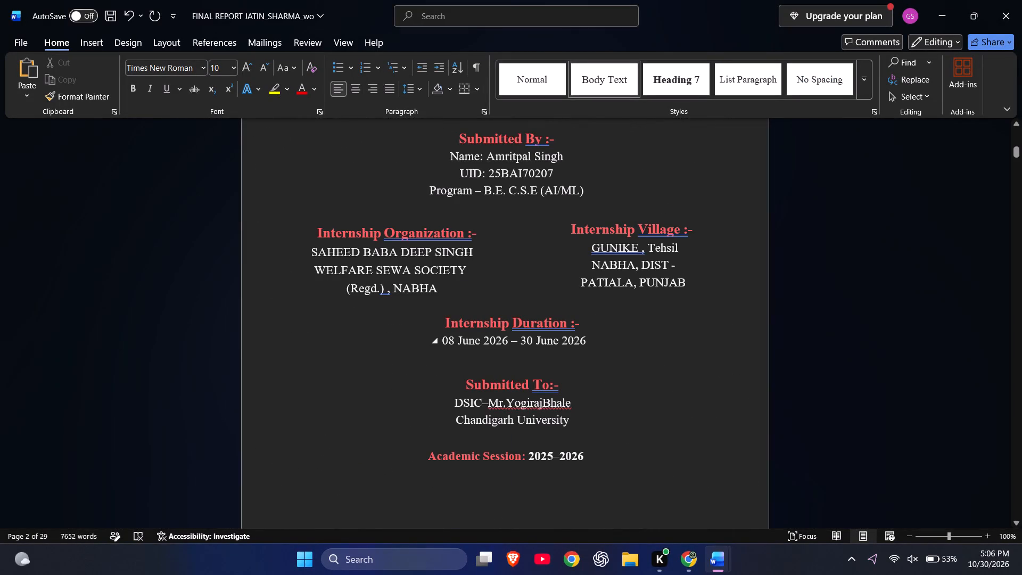
left_click(454, 337)
key("BackSpace")
key("BackSpace")
type("11")
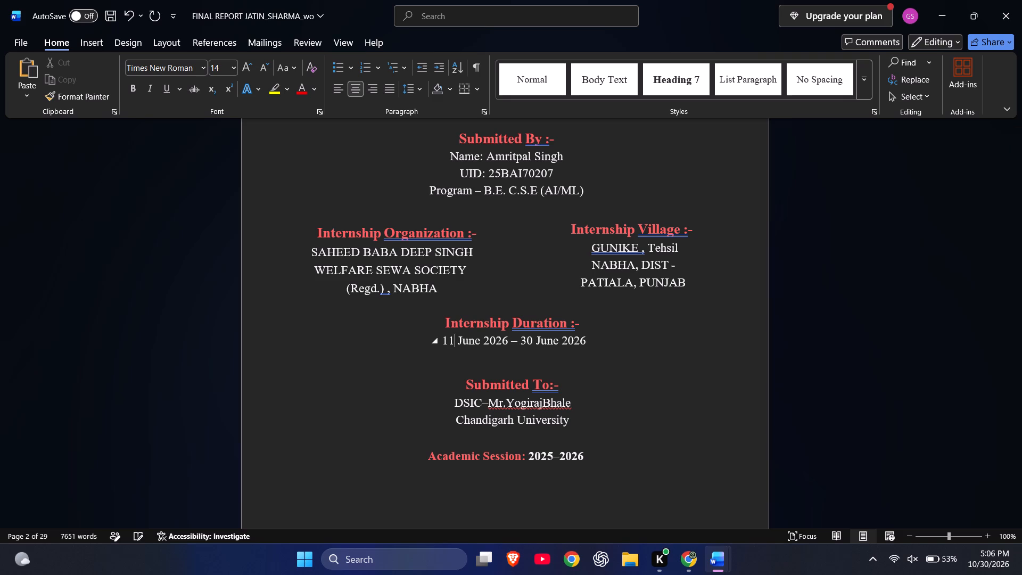
Set the Internship Duration's end date to 9 July 2026.
left_click(533, 343)
key("BackSpace")
key("BackSpace")
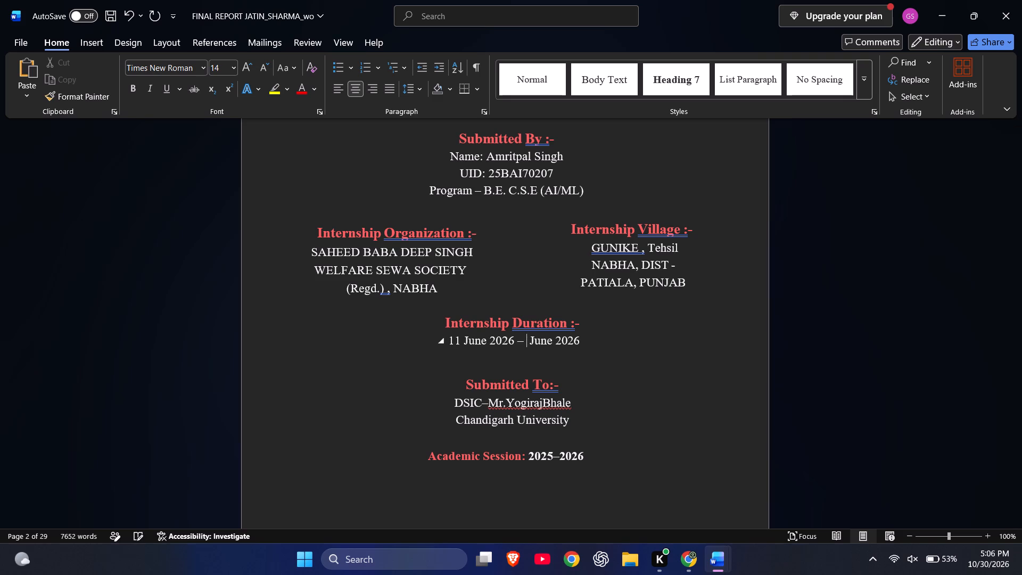
key("9")
left_click(553, 344)
key("BackSpace")
key("BackSpace")
key("Right")
key("BackSpace")
type("ULY")
key("BackSpace")
key("BackSpace")
key("BackSpace")
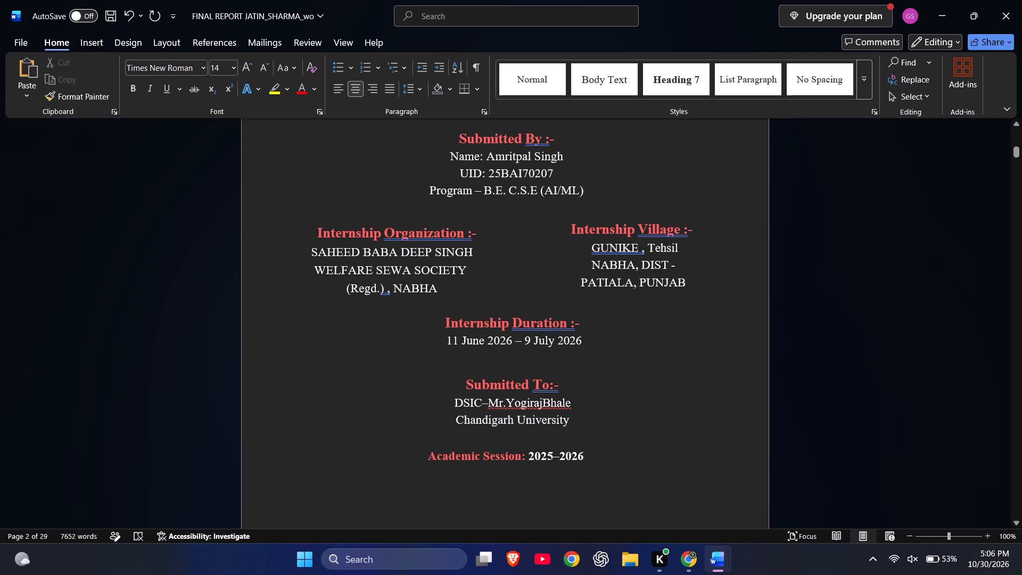
Review the title page and the cover page details from top to bottom.
scroll(554, 430, "down", 1)
scroll(554, 430, "up", 2)
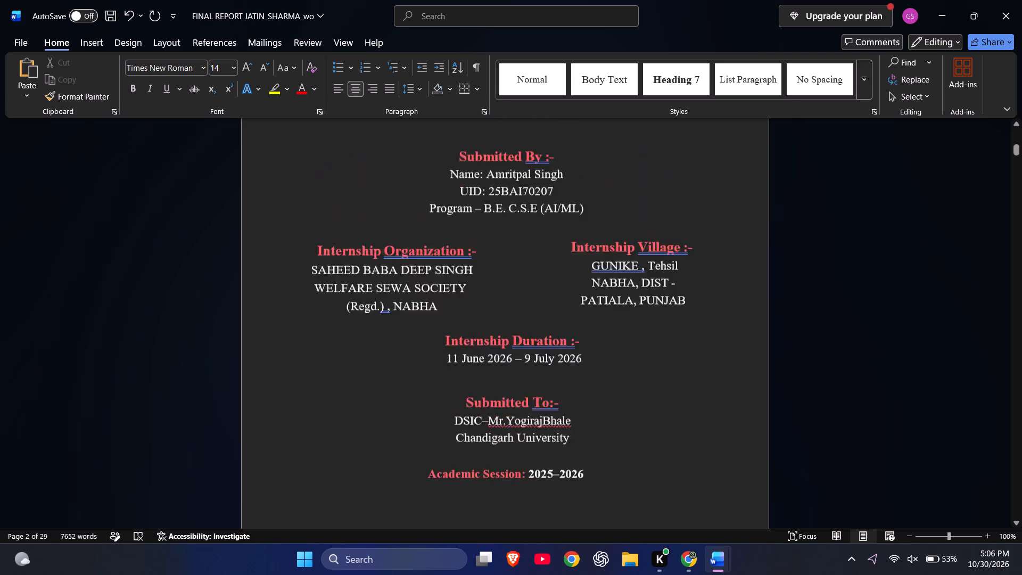
scroll(554, 430, "up", 1)
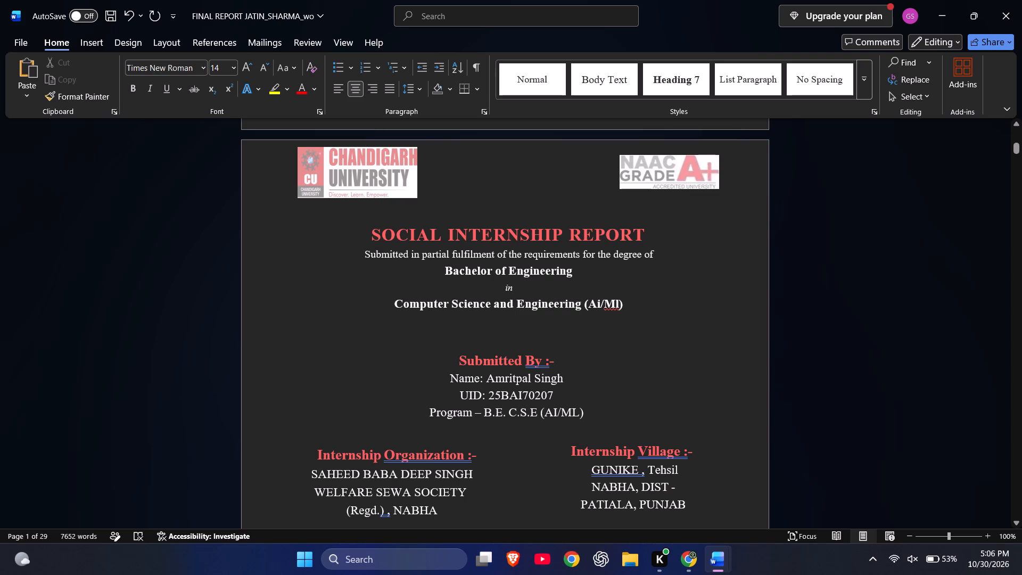
scroll(519, 421, "up", 1)
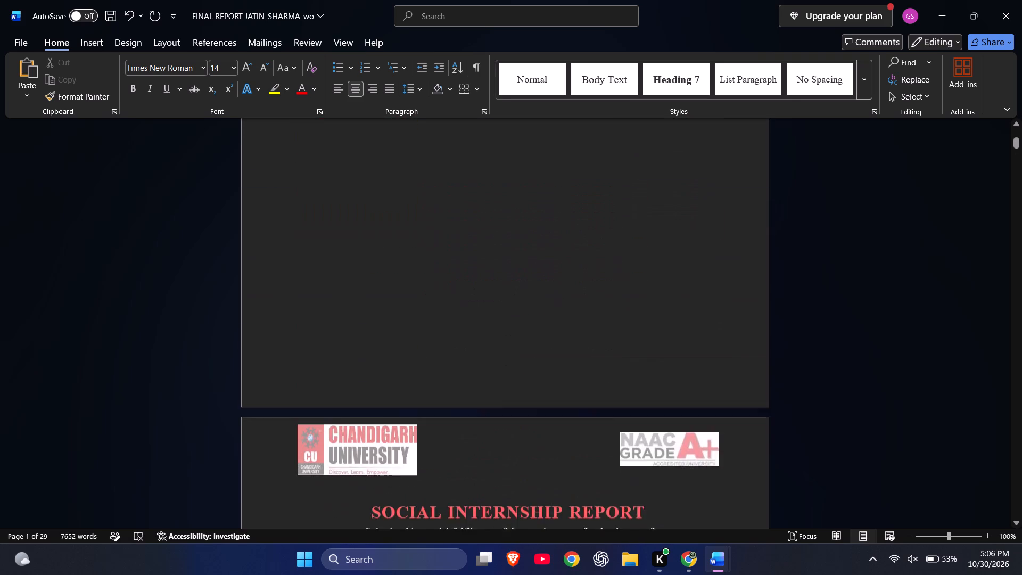
scroll(515, 356, "up", 3)
scroll(424, 232, "up", 3)
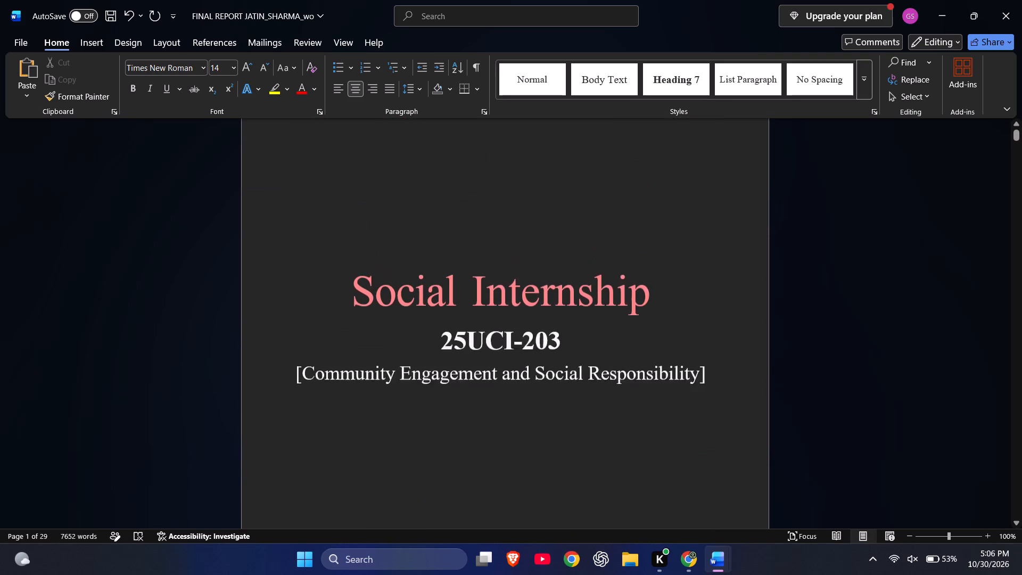
scroll(424, 232, "up", 3)
scroll(424, 232, "down", 9)
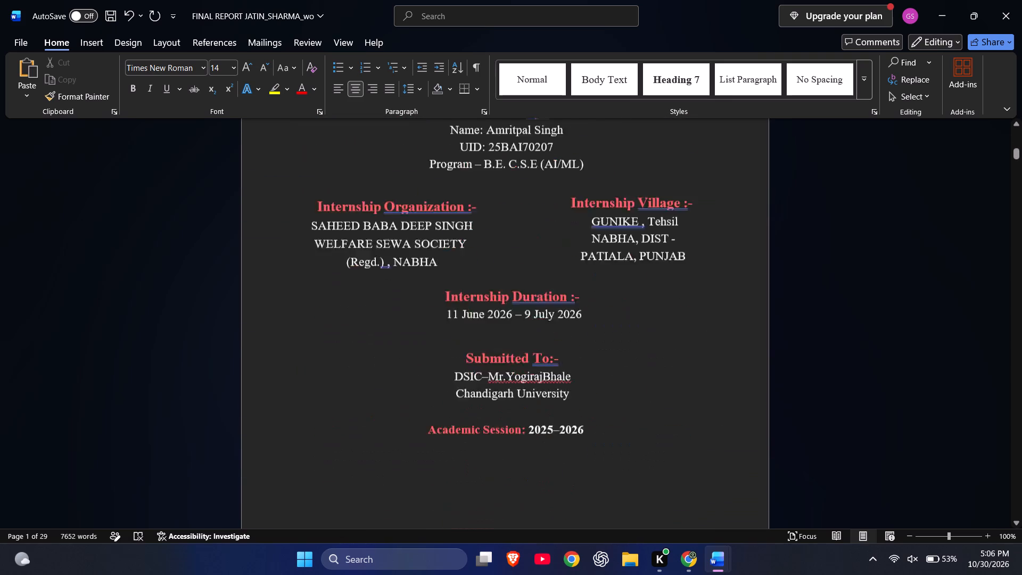
scroll(424, 232, "down", 1)
scroll(424, 232, "up", 5)
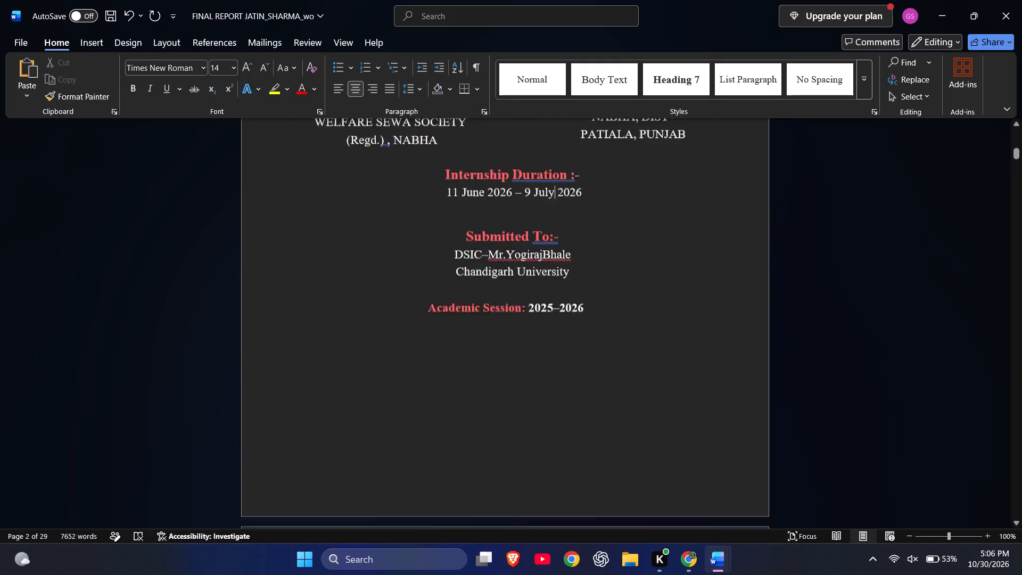
scroll(424, 232, "up", 4)
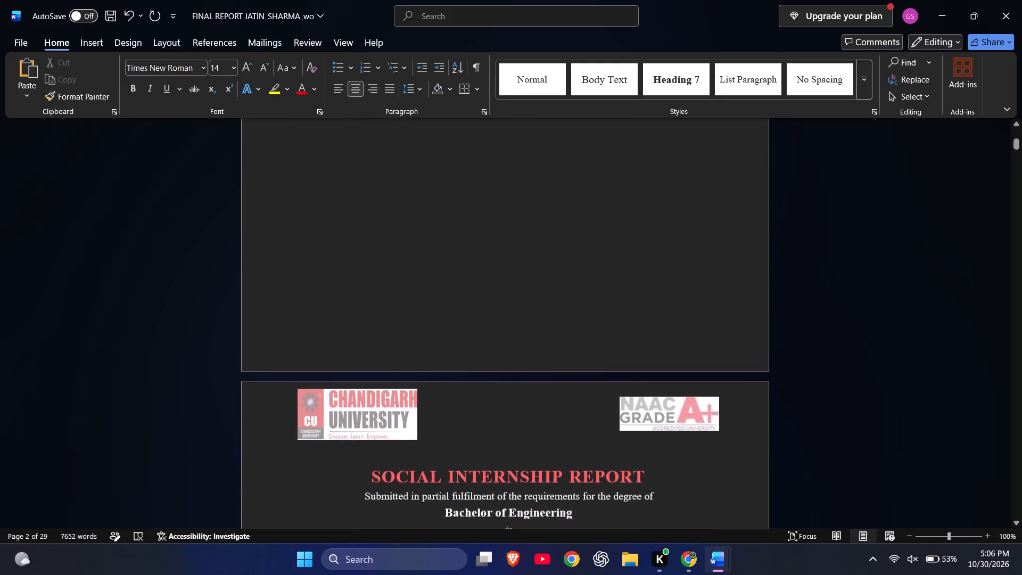
scroll(424, 232, "up", 3)
scroll(424, 232, "down", 6)
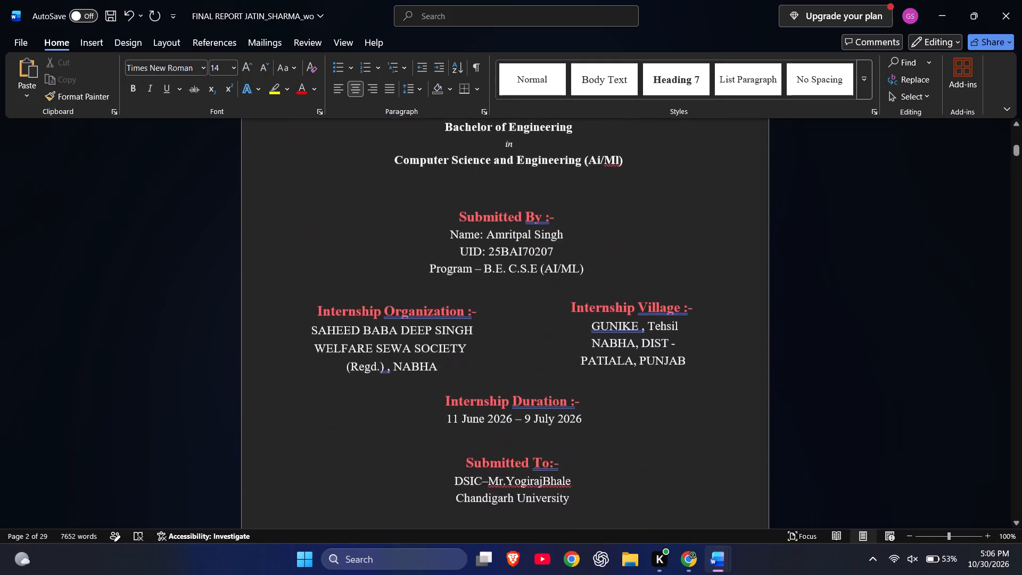
scroll(424, 232, "down", 2)
Open the report's print settings and set a custom print range of pages 1, 2.
left_click(697, 324)
key("ctrl+p")
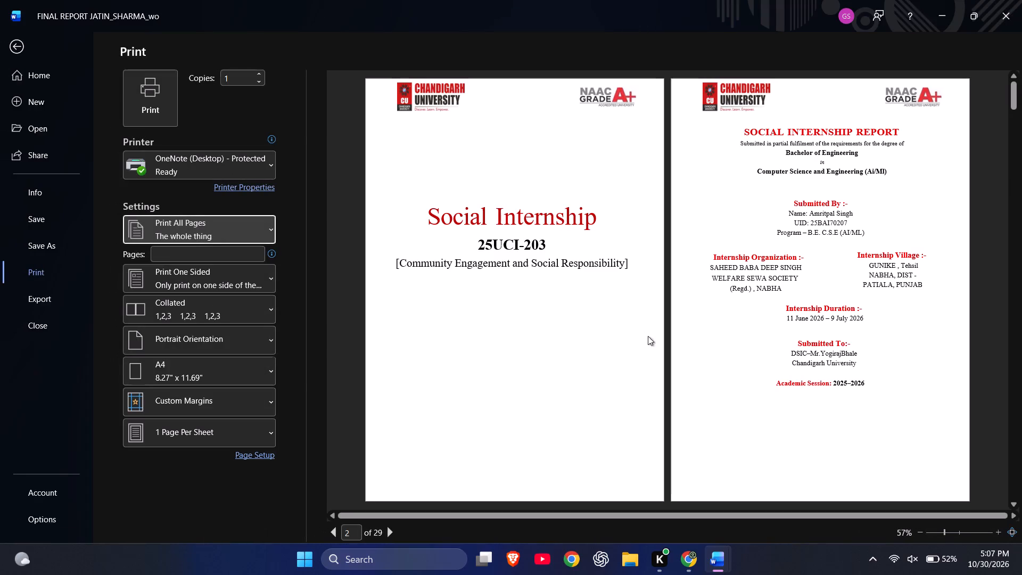
scroll(653, 377, "down", 1)
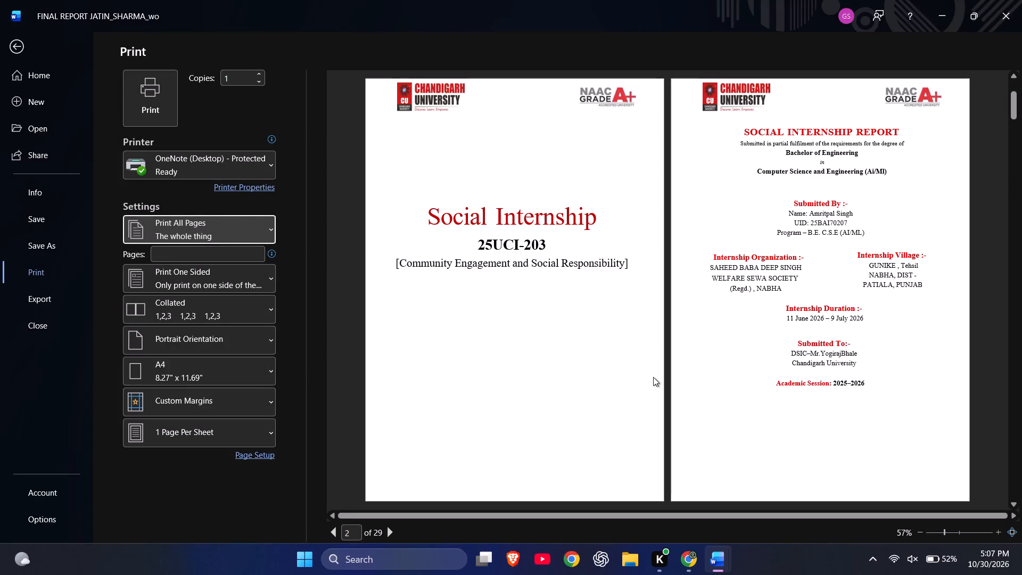
scroll(653, 377, "down", 1)
scroll(653, 377, "up", 9)
left_click(250, 229)
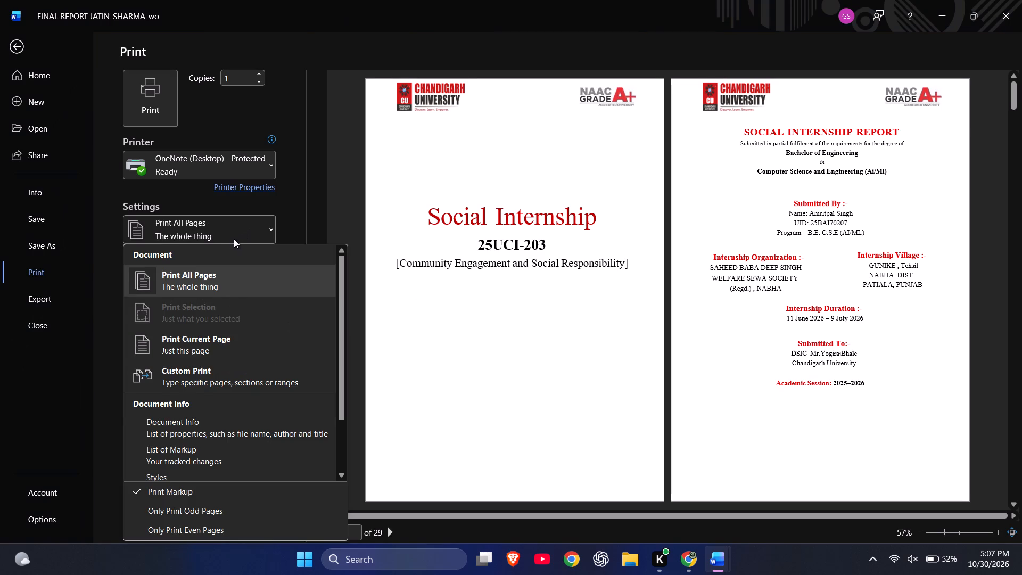
left_click(221, 238)
left_click(200, 253)
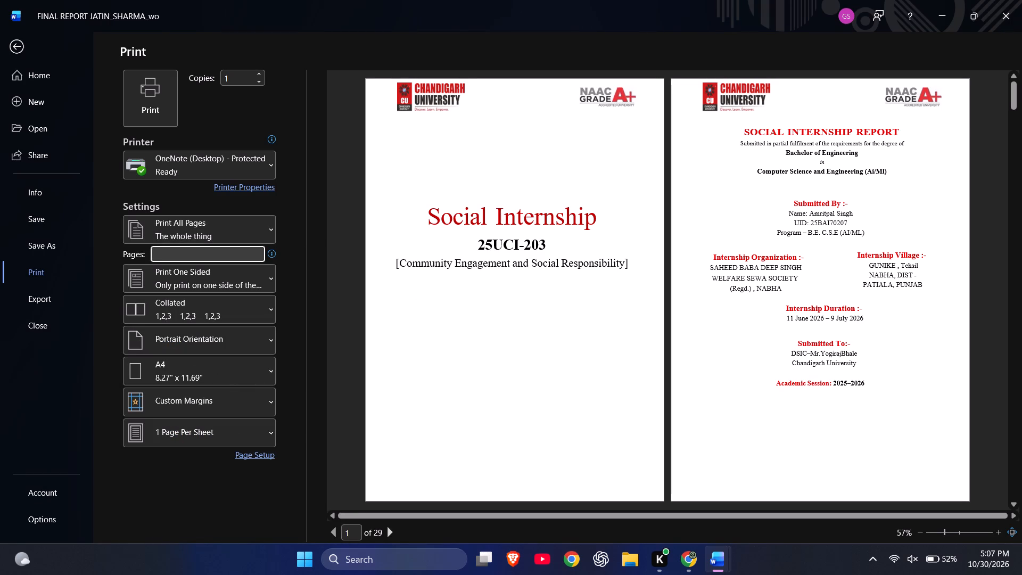
type("1,2")
key("BackSpace")
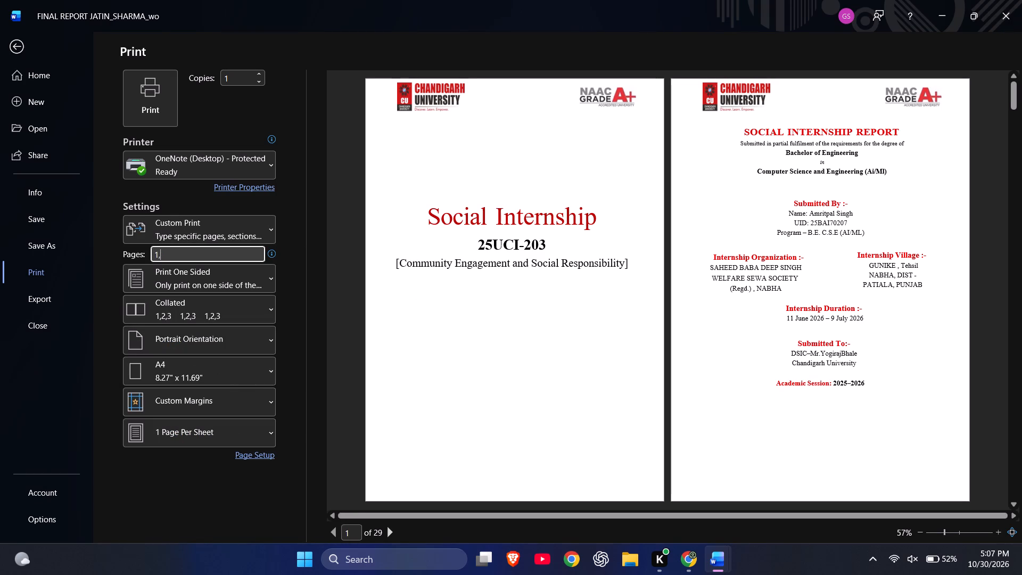
key("BackSpace")
key("space")
key("space")
key("BackSpace")
key("BackSpace")
type(", 2")
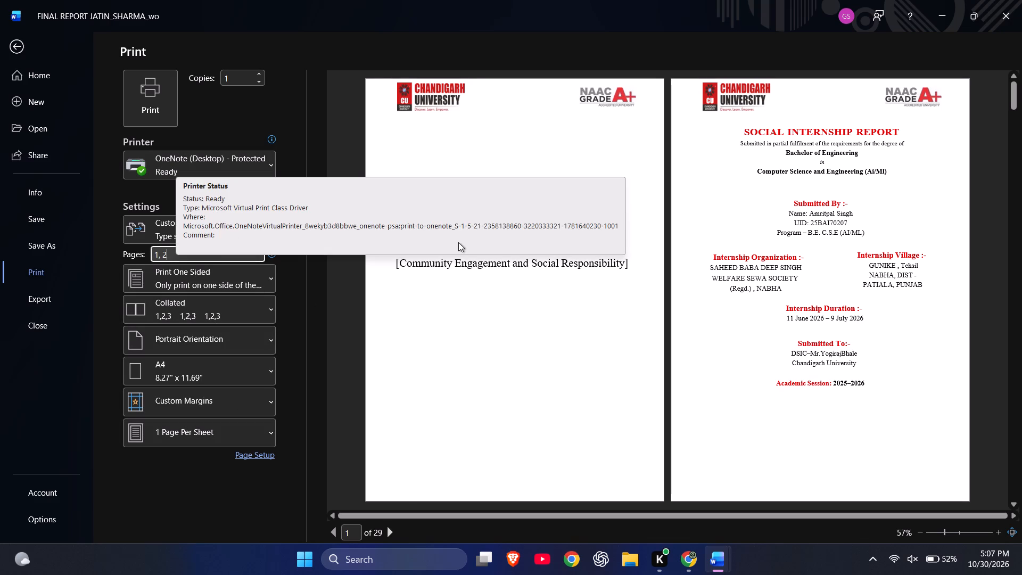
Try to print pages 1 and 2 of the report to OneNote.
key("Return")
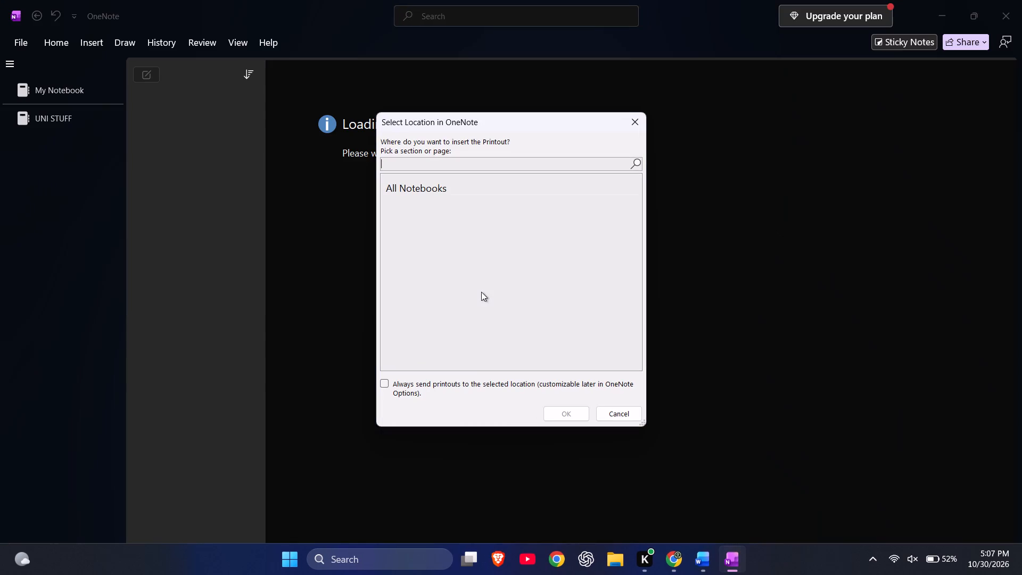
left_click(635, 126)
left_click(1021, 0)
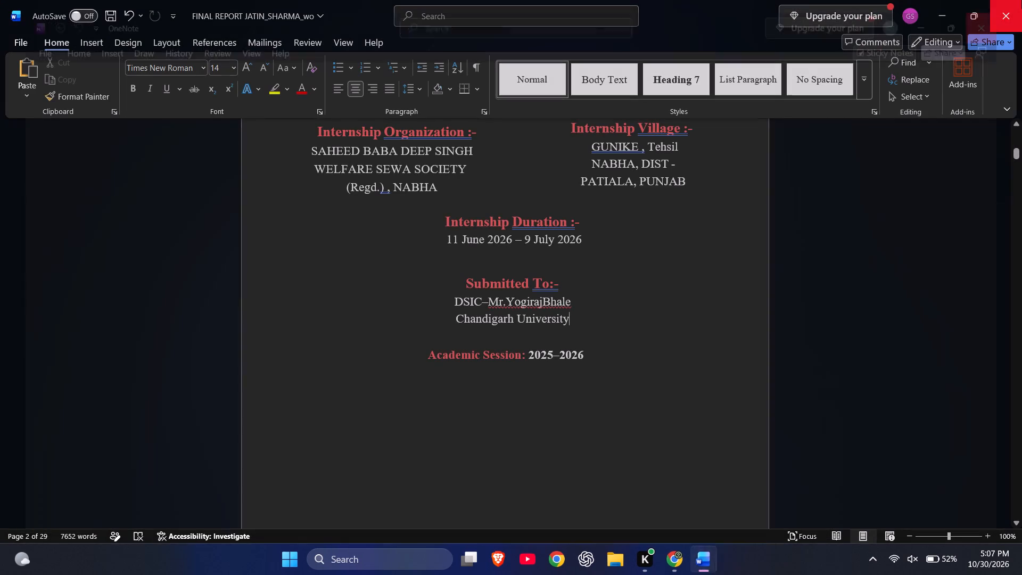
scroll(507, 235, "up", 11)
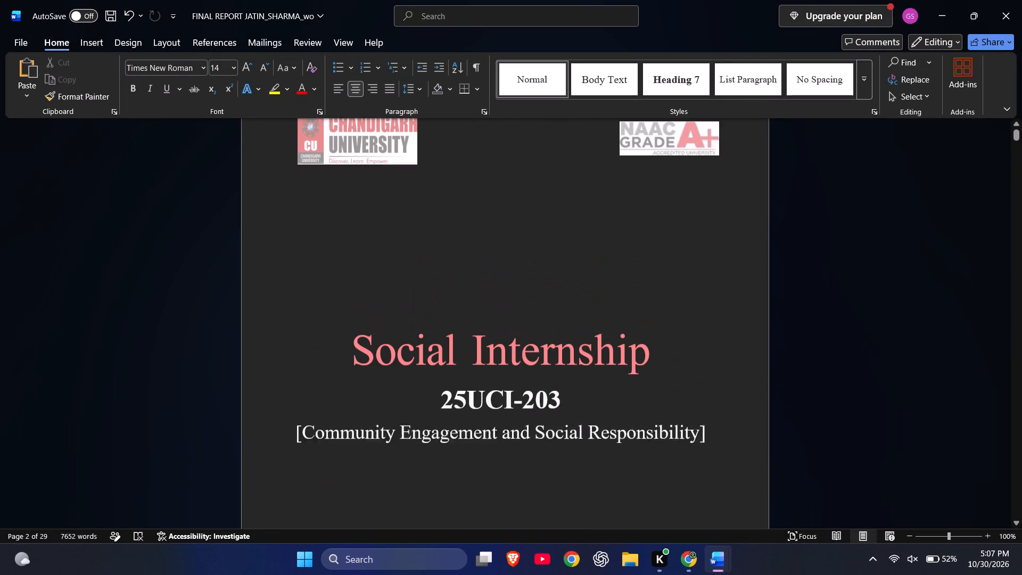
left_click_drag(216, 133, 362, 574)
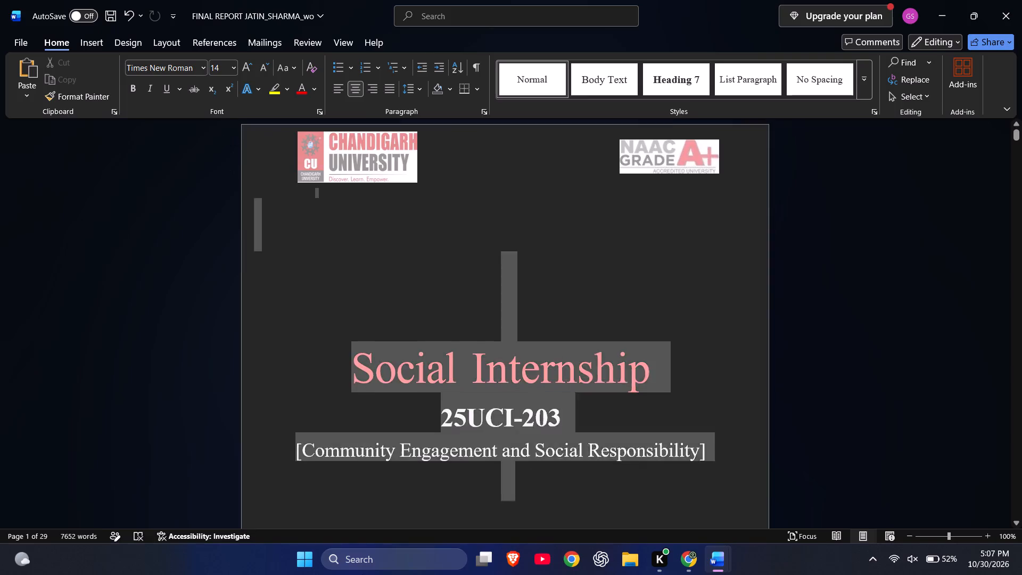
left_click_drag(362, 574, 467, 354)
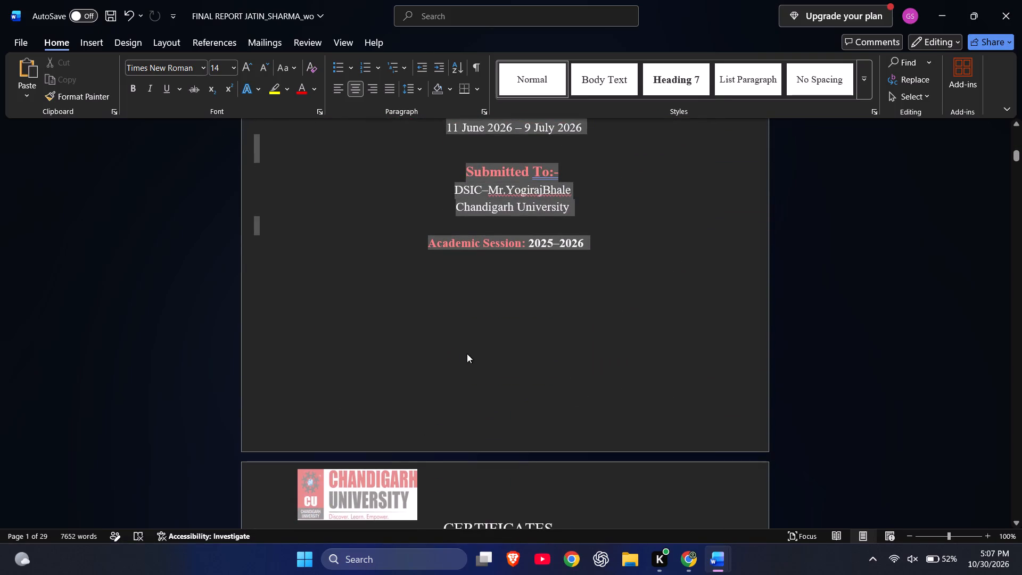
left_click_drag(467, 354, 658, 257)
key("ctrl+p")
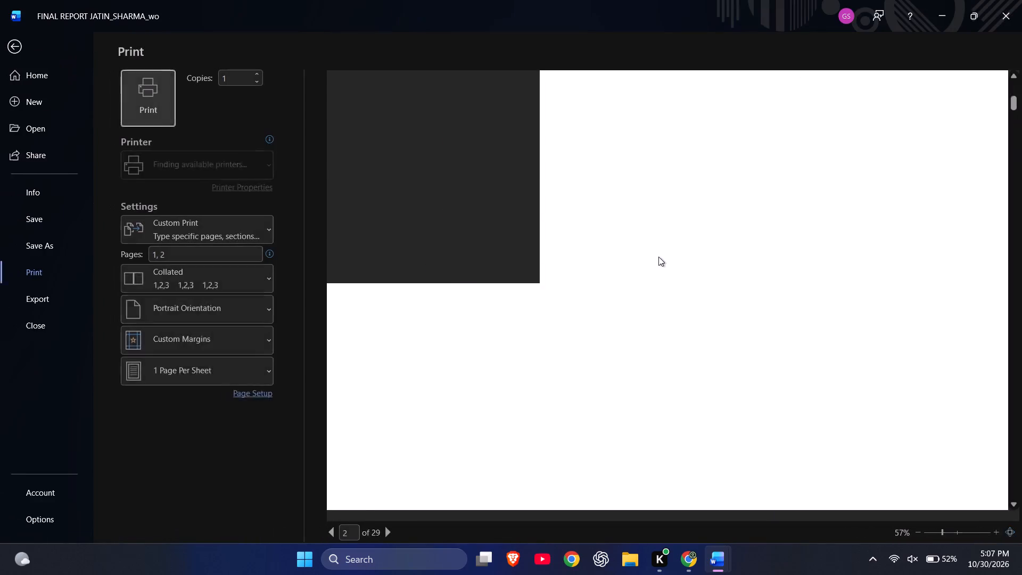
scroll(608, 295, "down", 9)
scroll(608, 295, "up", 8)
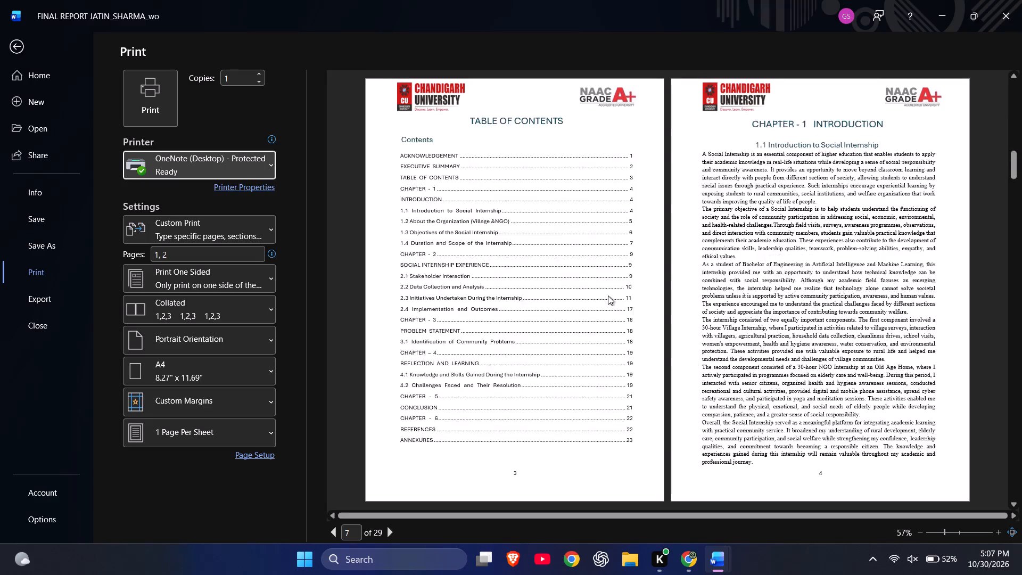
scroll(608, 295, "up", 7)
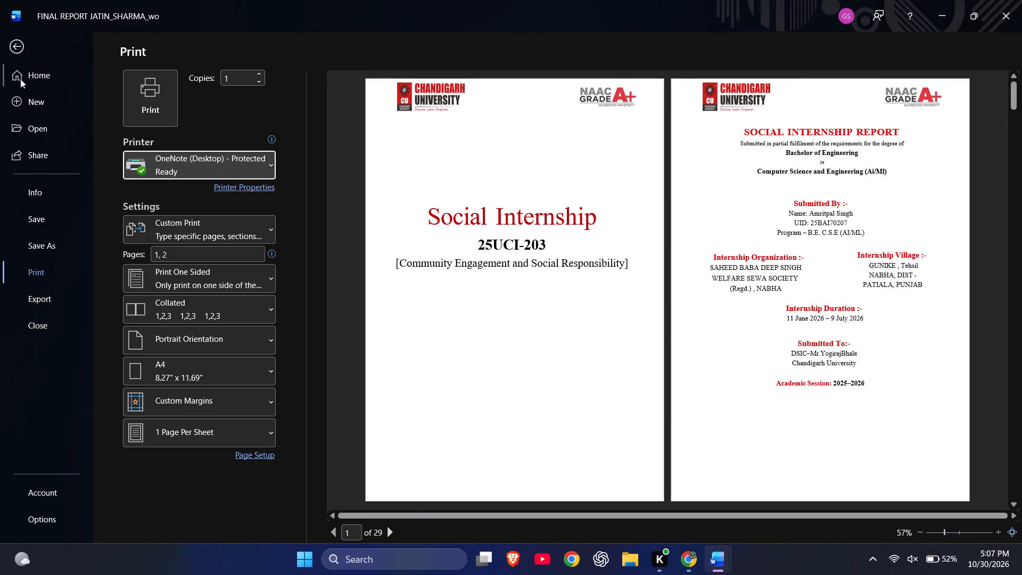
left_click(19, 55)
Review the title page and the cover page's student, organization, village and duration details in the report.
scroll(408, 304, "up", 3)
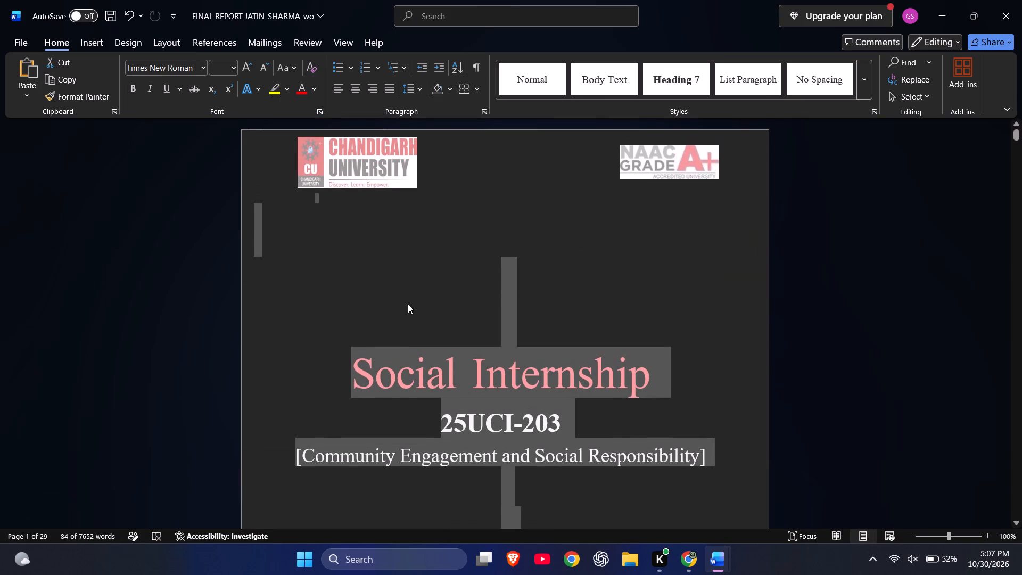
left_click(863, 366)
scroll(714, 337, "down", 5)
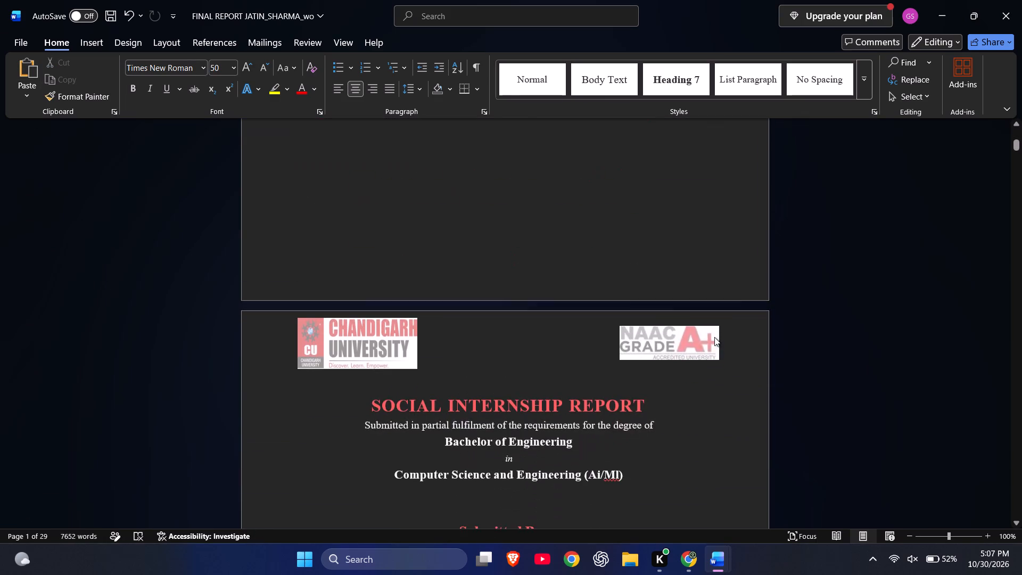
scroll(714, 337, "down", 3)
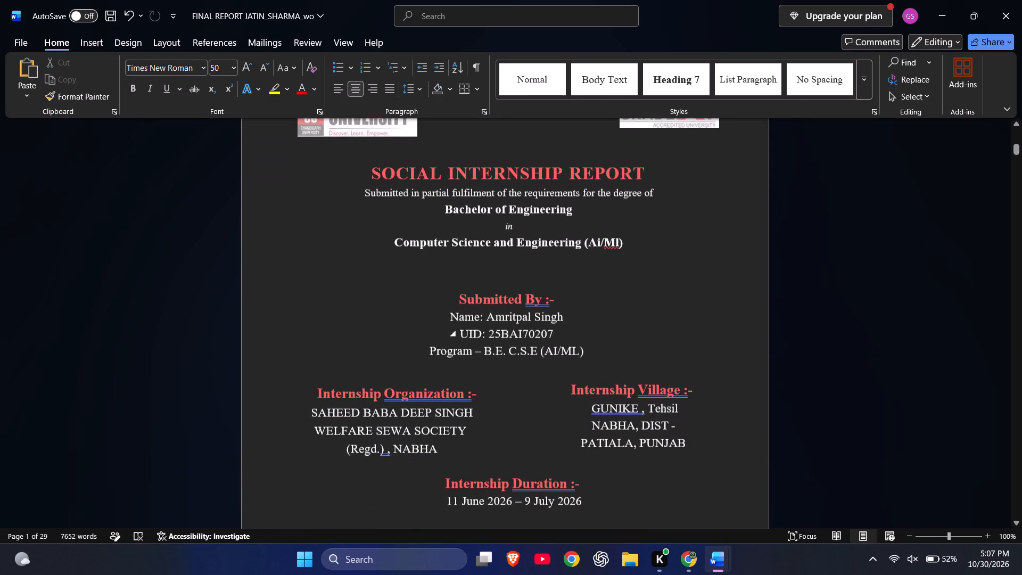
scroll(714, 337, "down", 1)
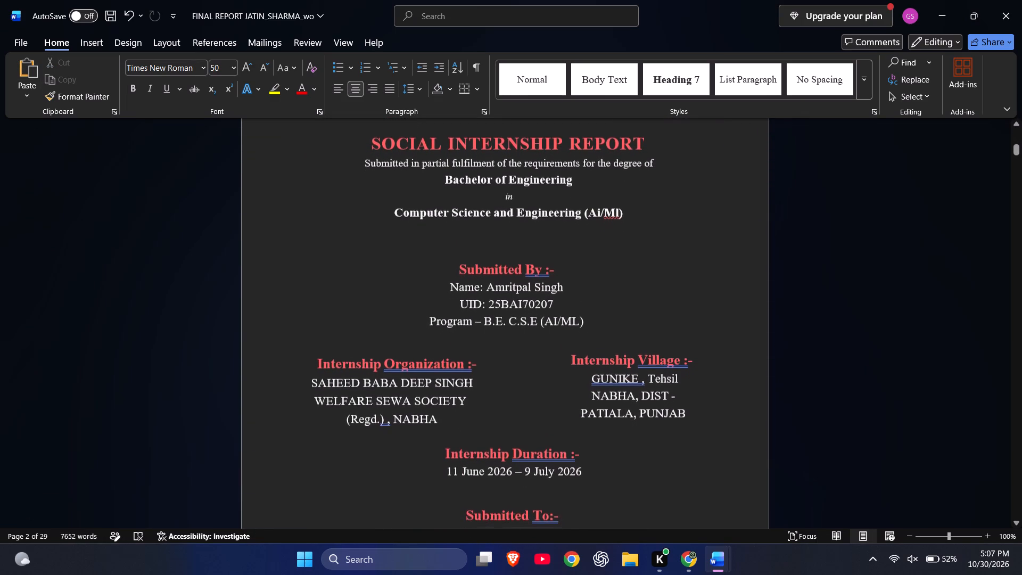
scroll(714, 337, "down", 1)
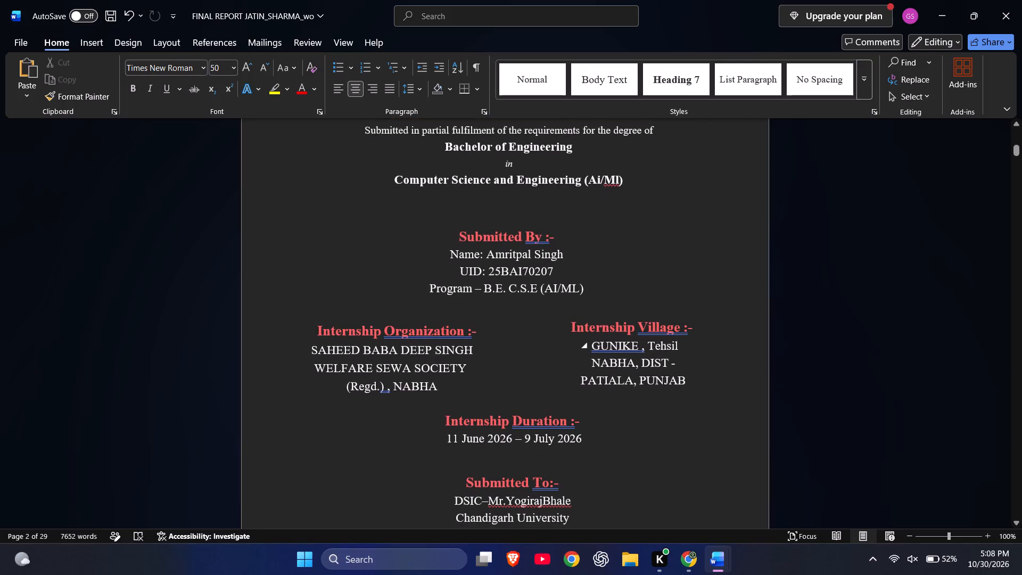
scroll(667, 400, "down", 1)
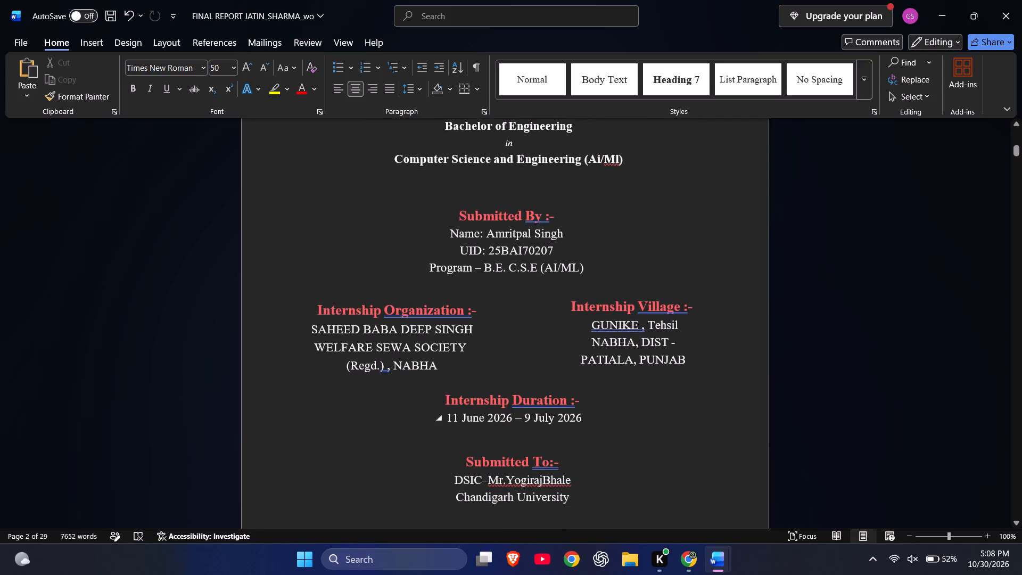
scroll(667, 400, "down", 7)
scroll(667, 400, "up", 6)
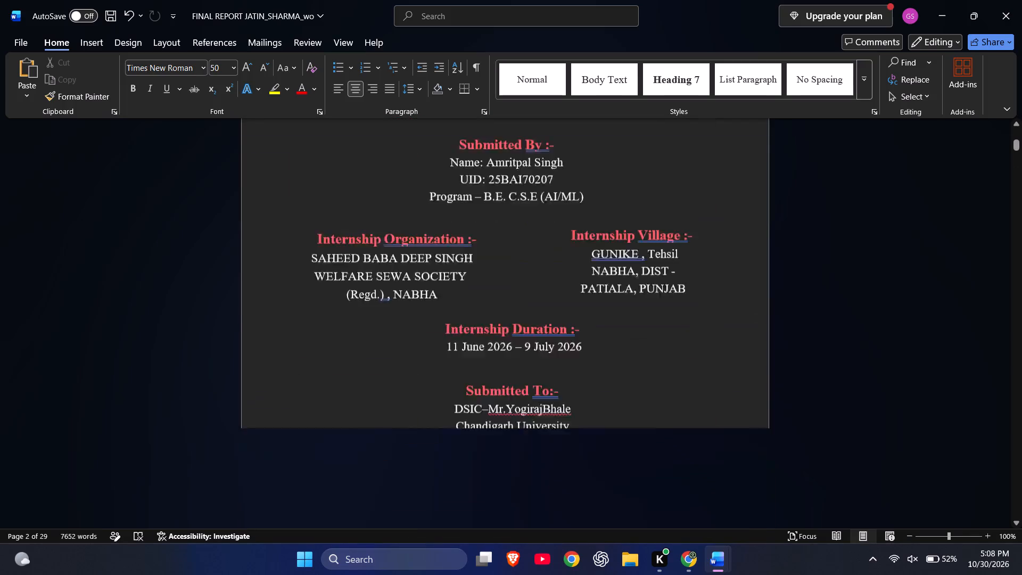
scroll(667, 400, "up", 12)
Save the edited final report as a PDF in the Downloads folder, keeping its existing file name.
left_click(21, 38)
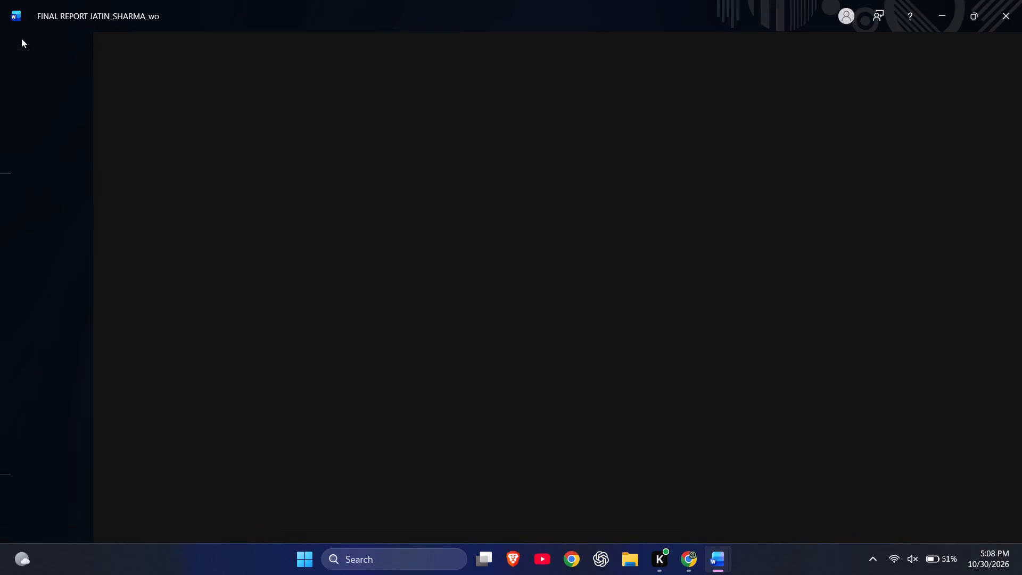
left_click(49, 248)
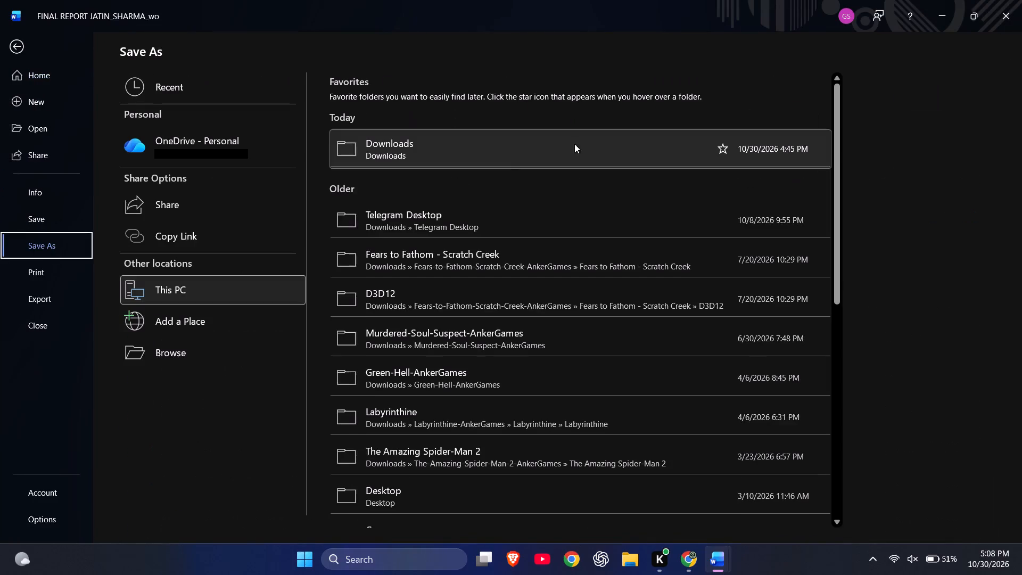
left_click(419, 142)
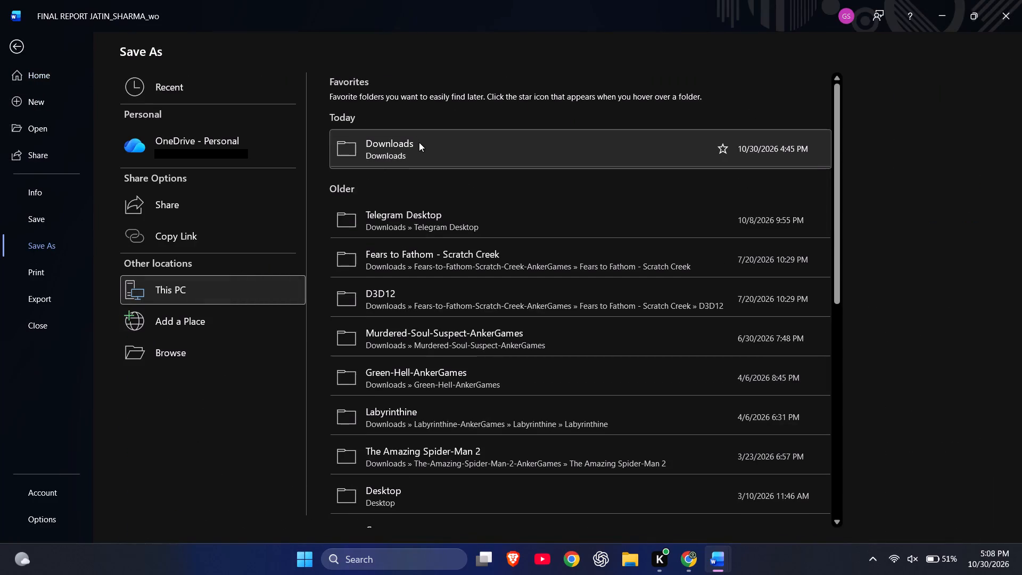
left_click(217, 244)
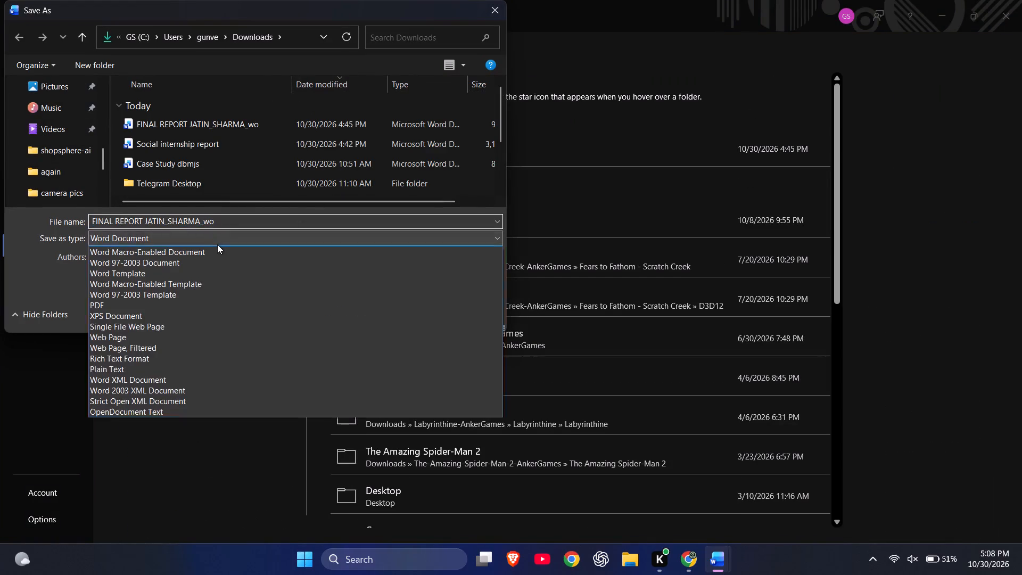
left_click(190, 311)
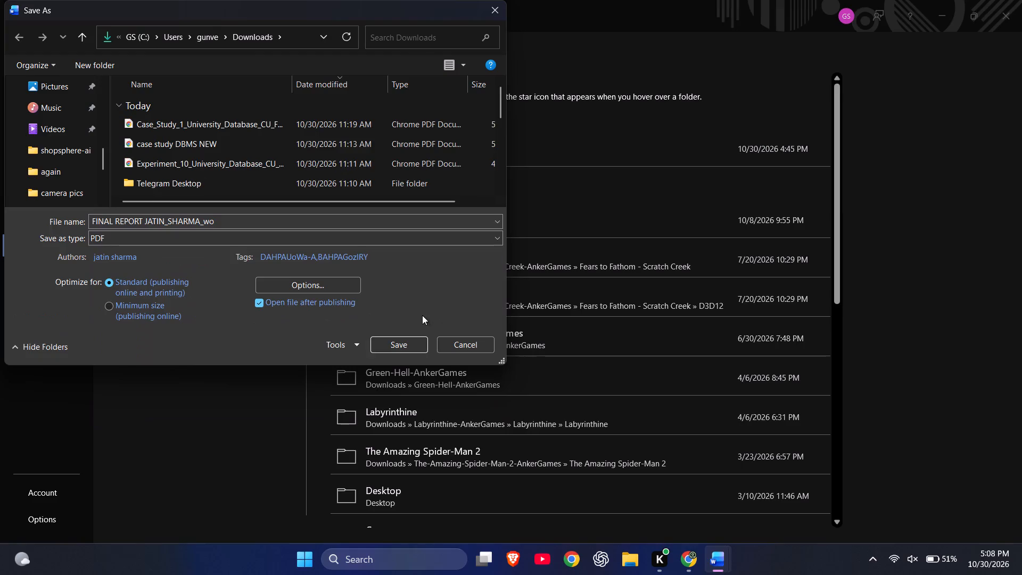
left_click(413, 338)
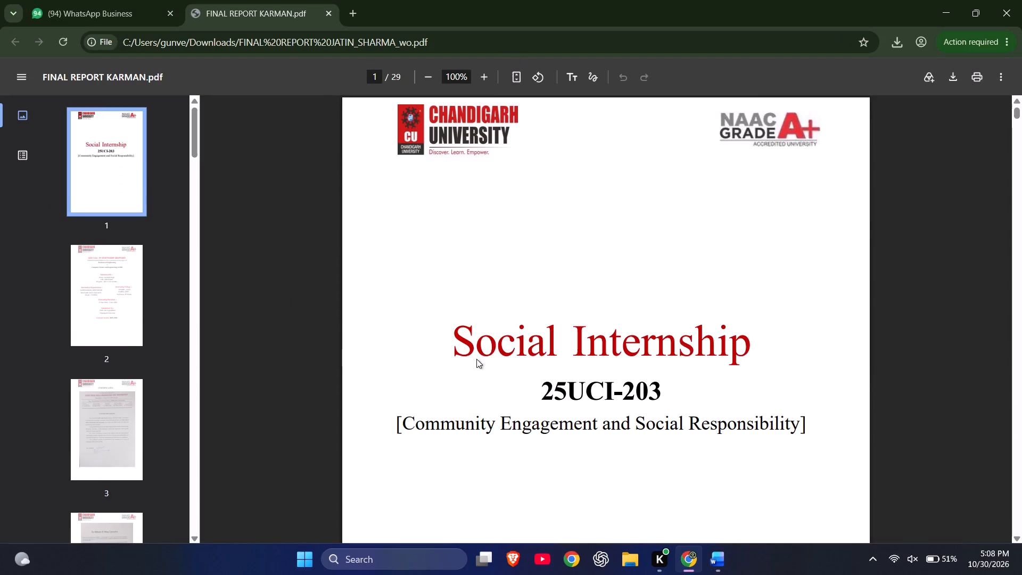
Check the title page and the cover page details in the exported PDF.
scroll(482, 401, "down", 10)
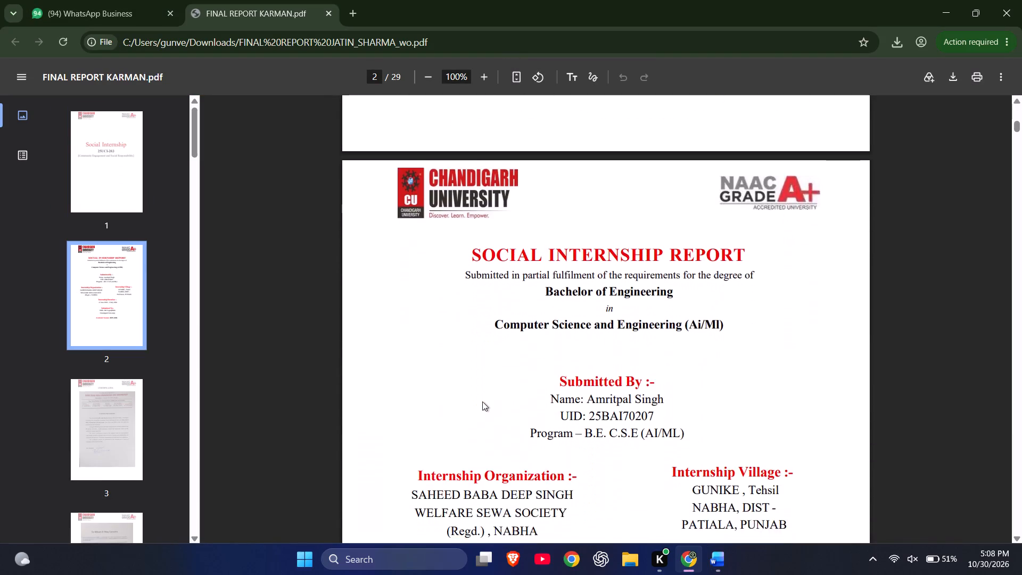
scroll(482, 401, "down", 5)
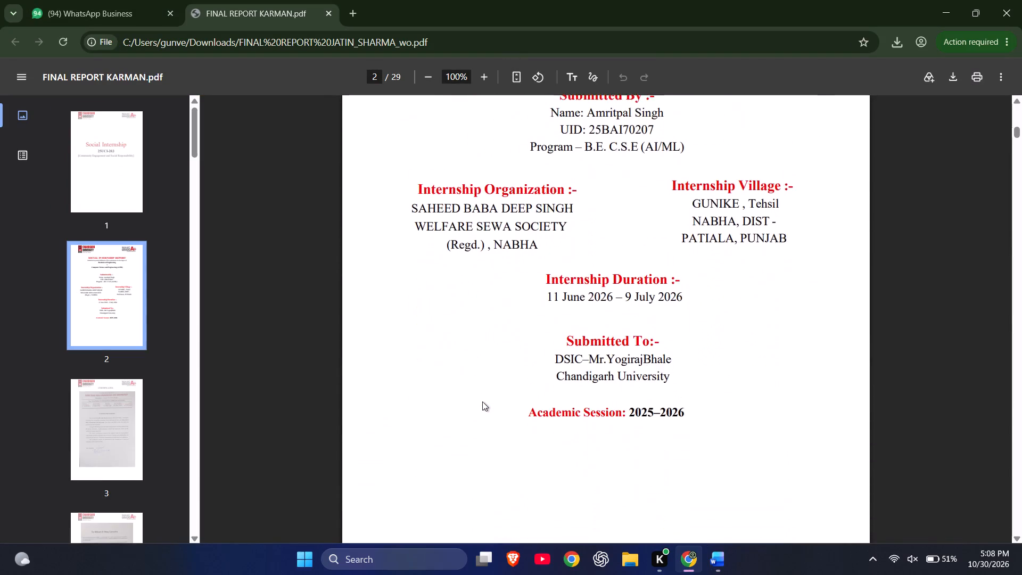
scroll(482, 401, "down", 3)
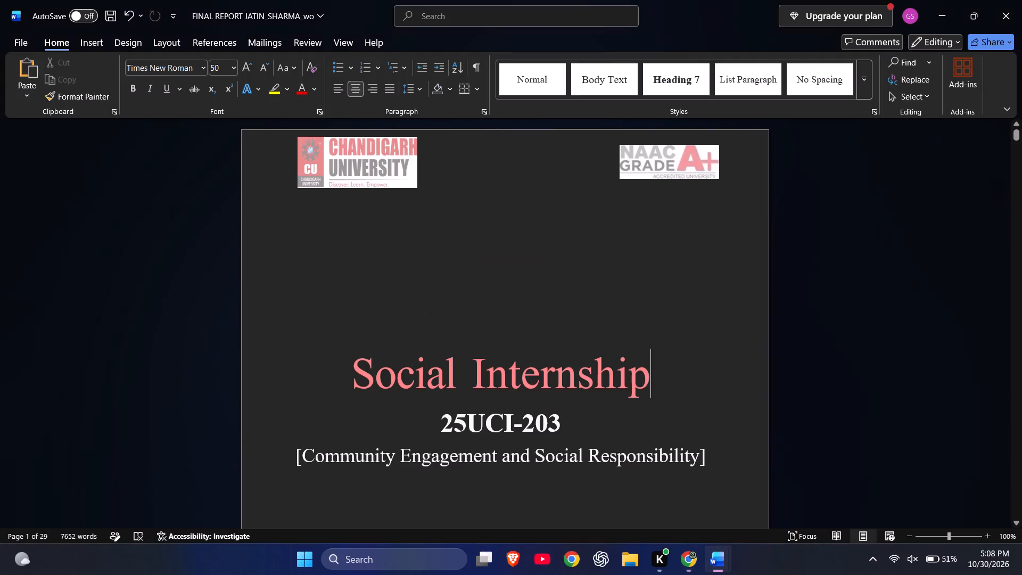
Close the edited final report document in Word without saving its changes.
scroll(400, 415, "down", 6)
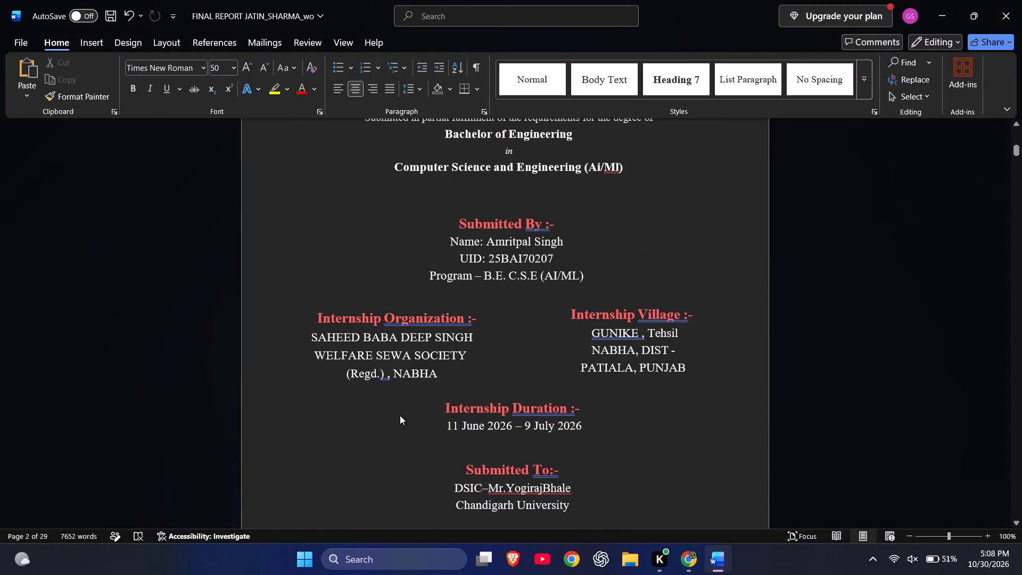
left_click(1021, 0)
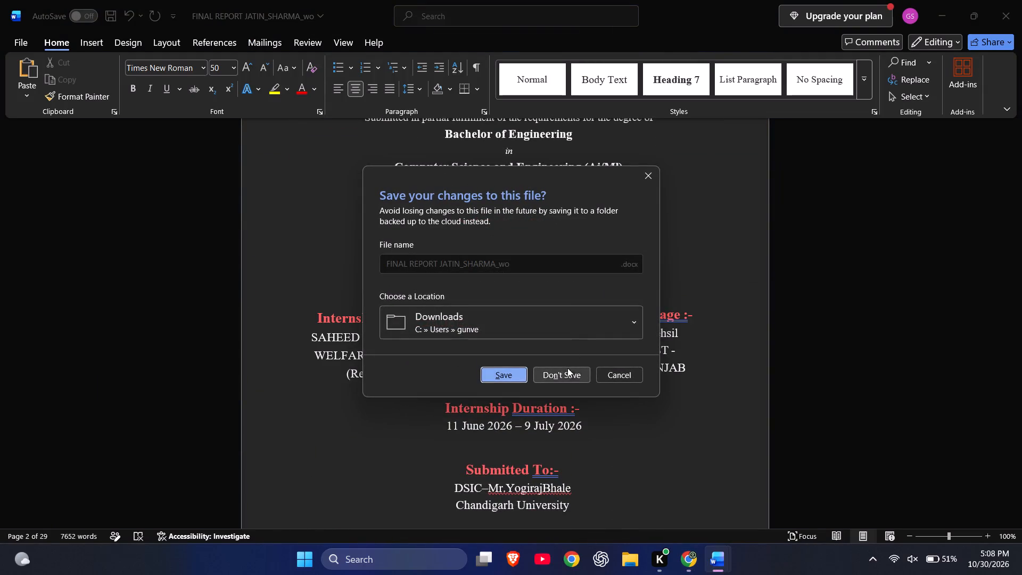
left_click(565, 375)
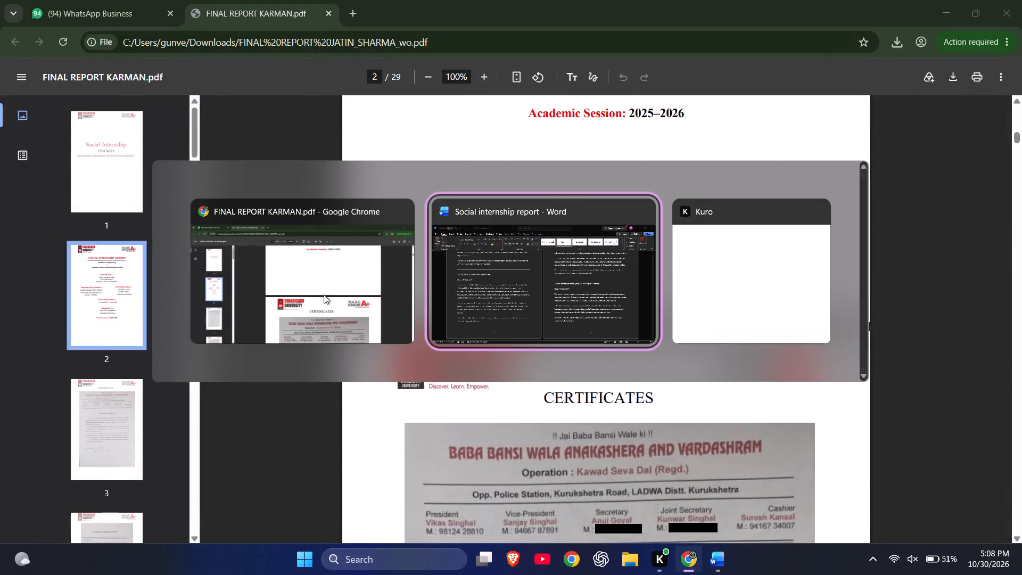
Switch to the Social internship report document and delete all title page text, from SOCIAL INTERNSHIP FINAL REPORT through the Academic Session line.
scroll(332, 230, "up", 20)
scroll(332, 230, "up", 20)
scroll(332, 230, "up", 20)
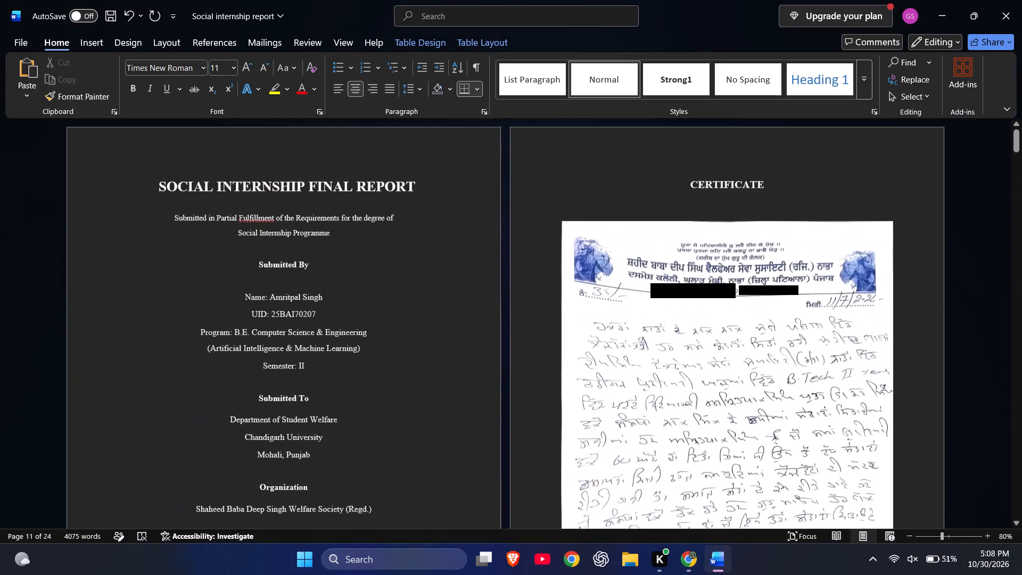
scroll(332, 230, "up", 8)
scroll(332, 230, "down", 1, "ctrl")
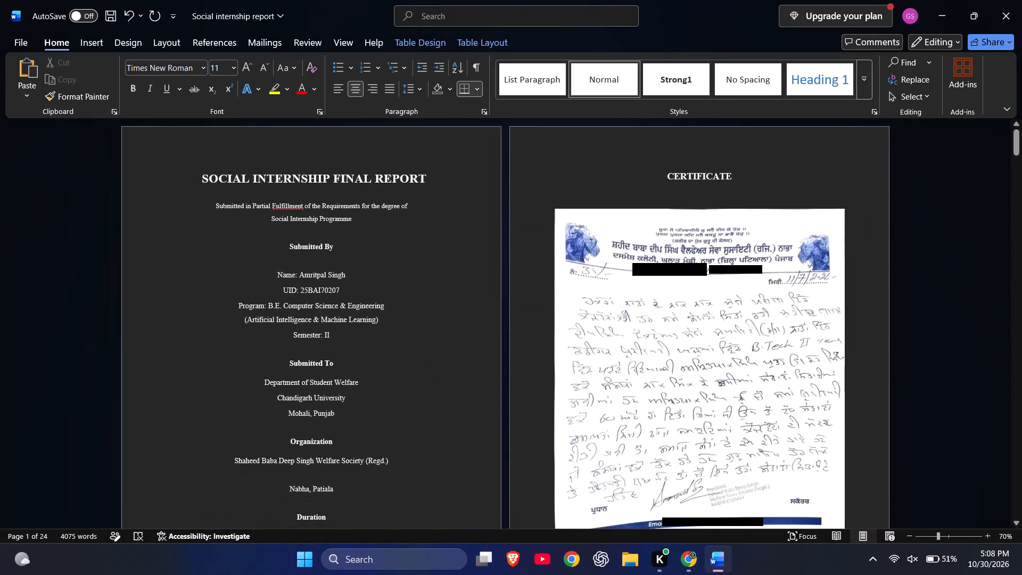
scroll(375, 356, "down", 1)
scroll(375, 356, "down", 1, "ctrl")
left_click(386, 421)
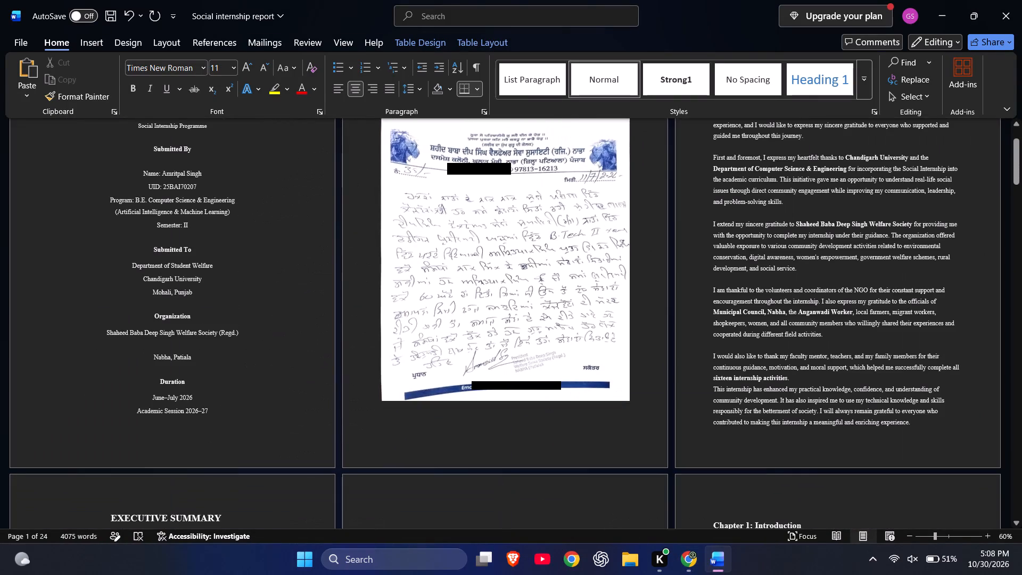
scroll(386, 421, "up", 1)
scroll(187, 322, "up", 2)
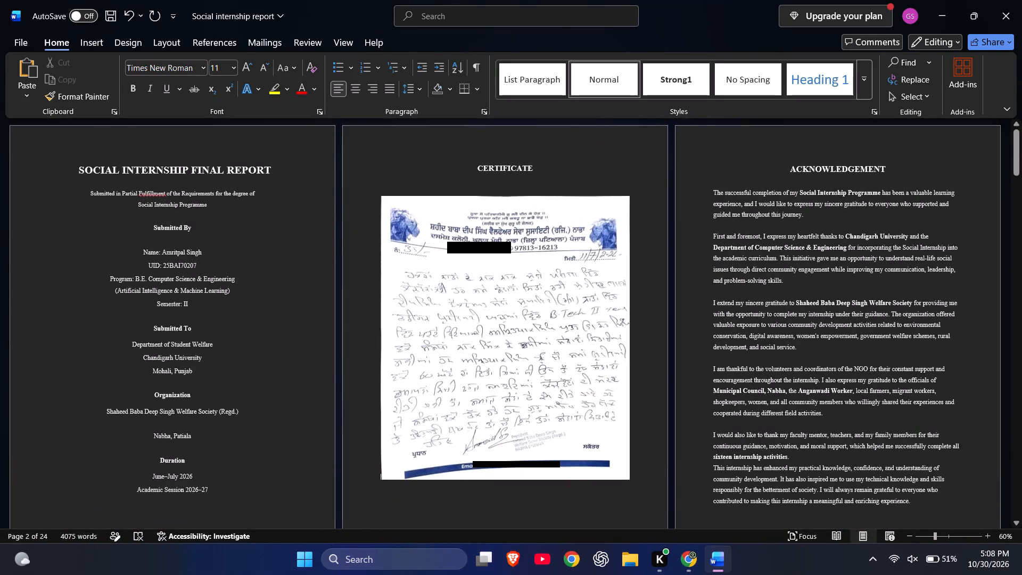
left_click_drag(216, 488, 17, 76)
key("BackSpace")
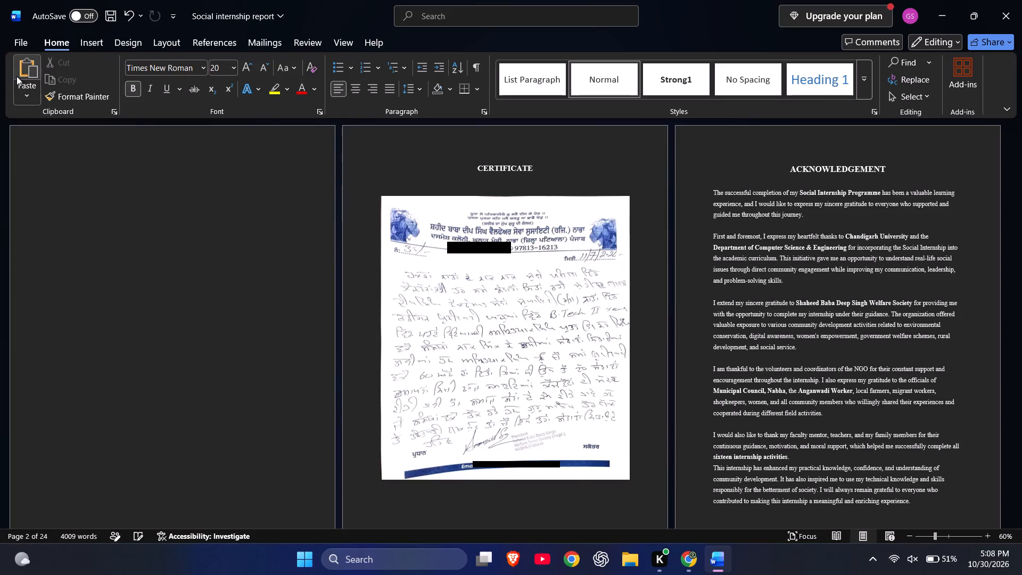
Remove the emptied first page so that the document starts with the CERTIFICATE page.
left_click(389, 177)
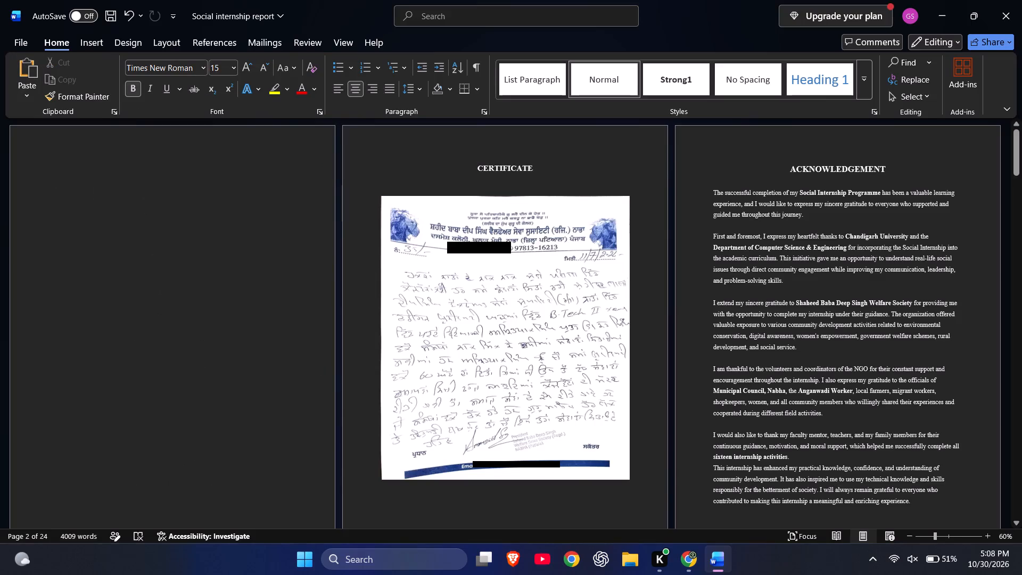
key("BackSpace")
key("BackSpace")
key("BackSpace")
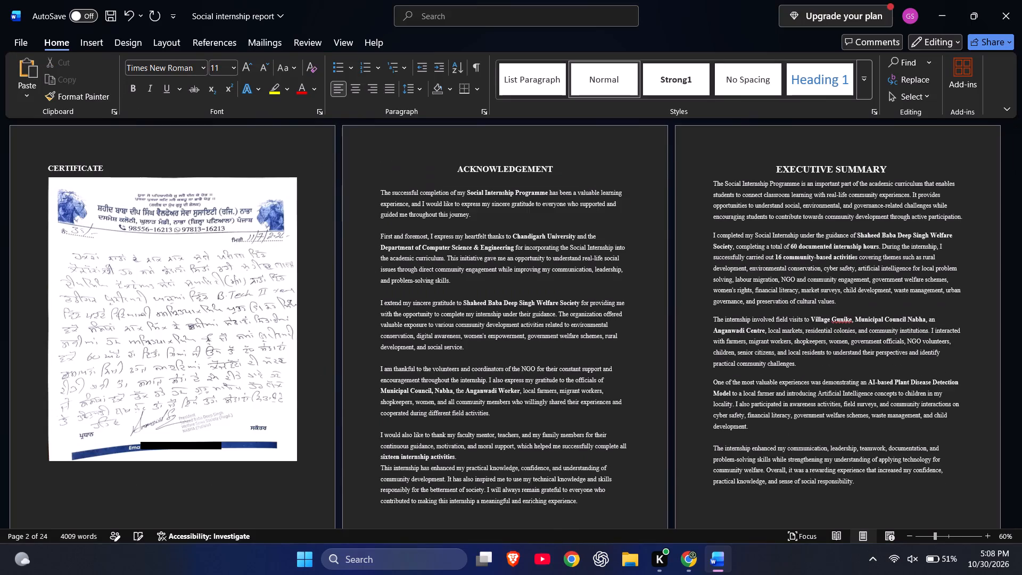
Shift the CERTIFICATE heading to the centre of its line with leading spaces.
key("space")
key("space")
key("space")
key("space")
key("space")
key("space")
key("space")
key("space")
key("space")
key("space")
key("space")
key("space")
key("space")
key("space")
key("space")
key("space")
key("space")
key("space")
key("space")
key("space")
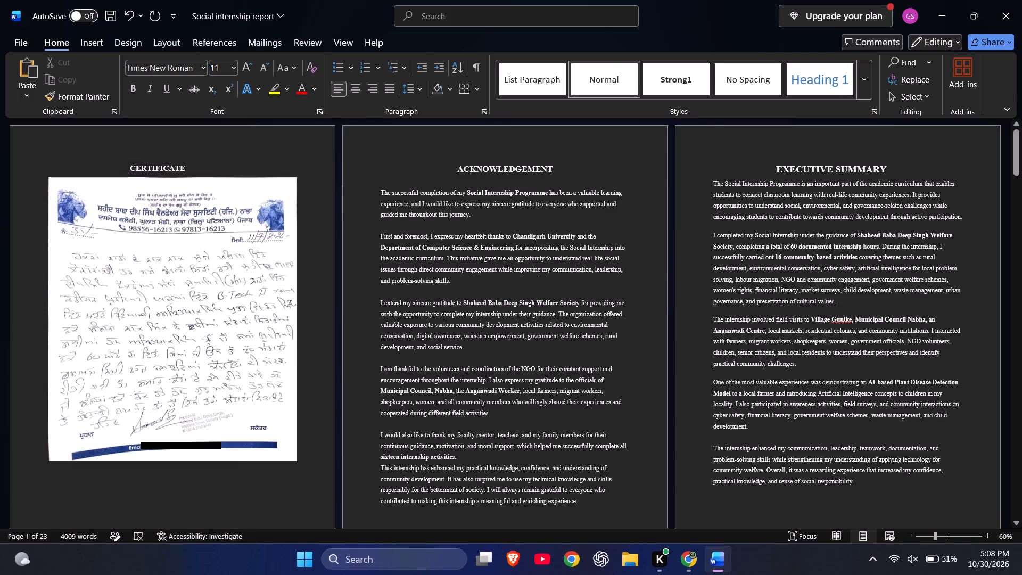
Insert a blank line between the CERTIFICATE heading and the scanned certificate image.
left_click(193, 166)
key("Return")
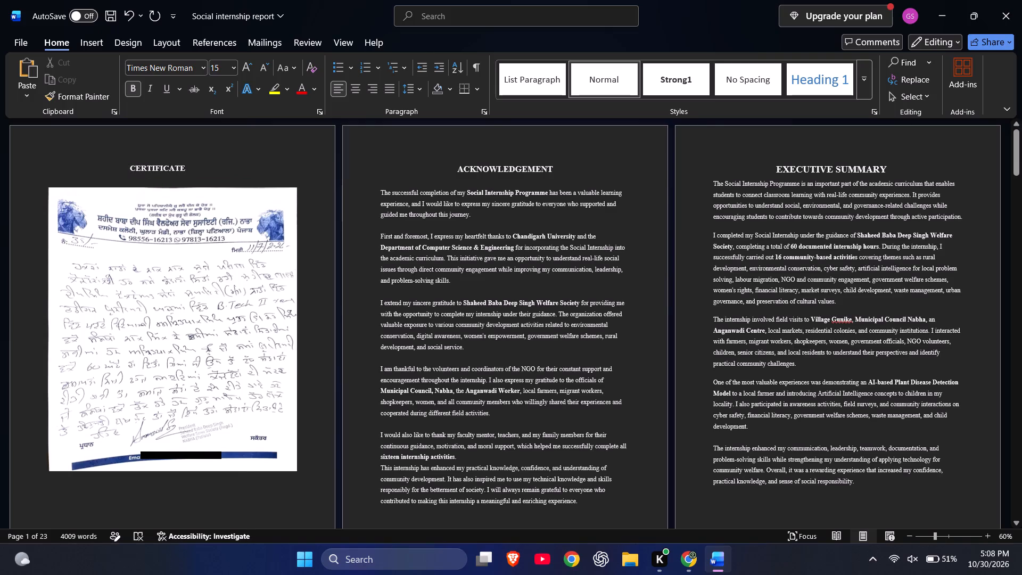
Review the report's pages from the certificate through the index and chapters to the annexure photos.
scroll(251, 213, "down", 9)
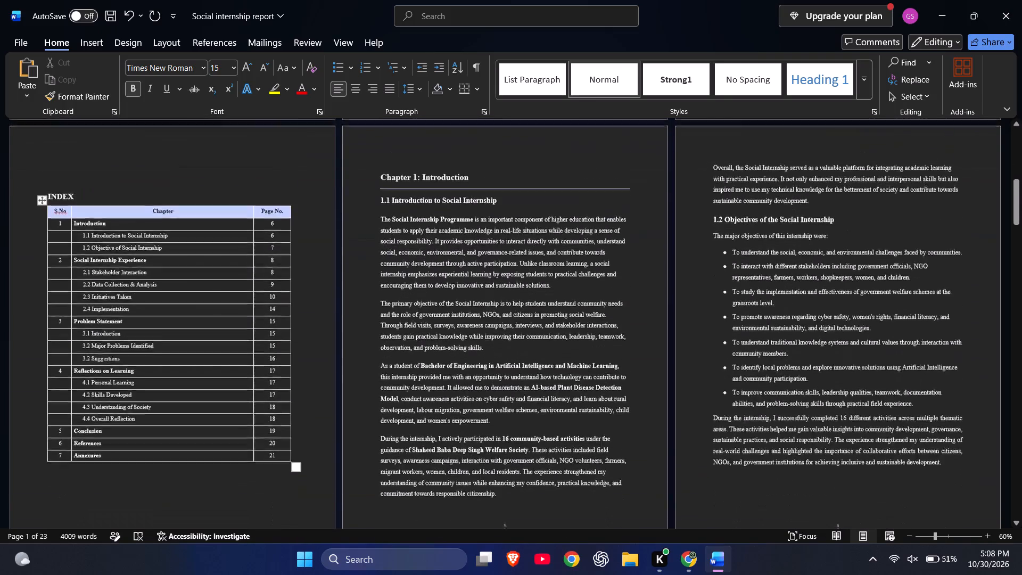
scroll(251, 213, "down", 2)
scroll(251, 213, "down", 20)
scroll(251, 213, "down", 18)
scroll(251, 213, "down", 4)
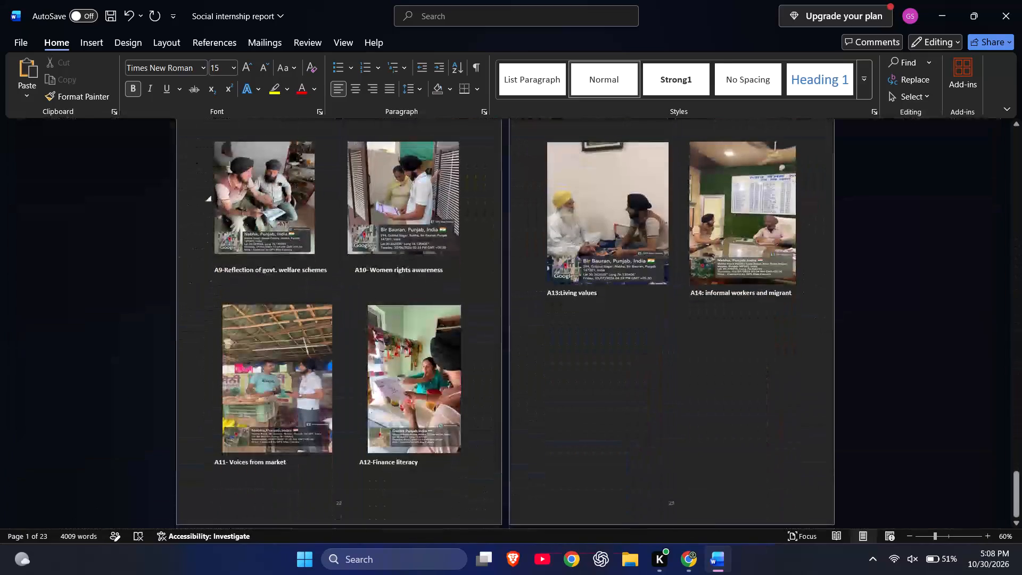
scroll(657, 360, "up", 20)
scroll(657, 360, "up", 10)
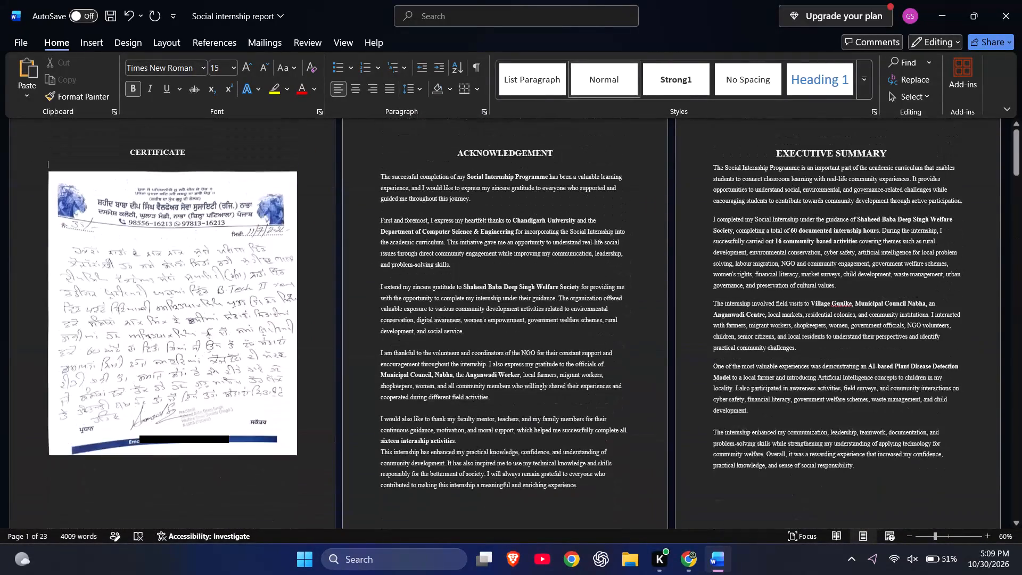
Save the Social internship report as a PDF in the Downloads folder, keeping its file name.
left_click(21, 37)
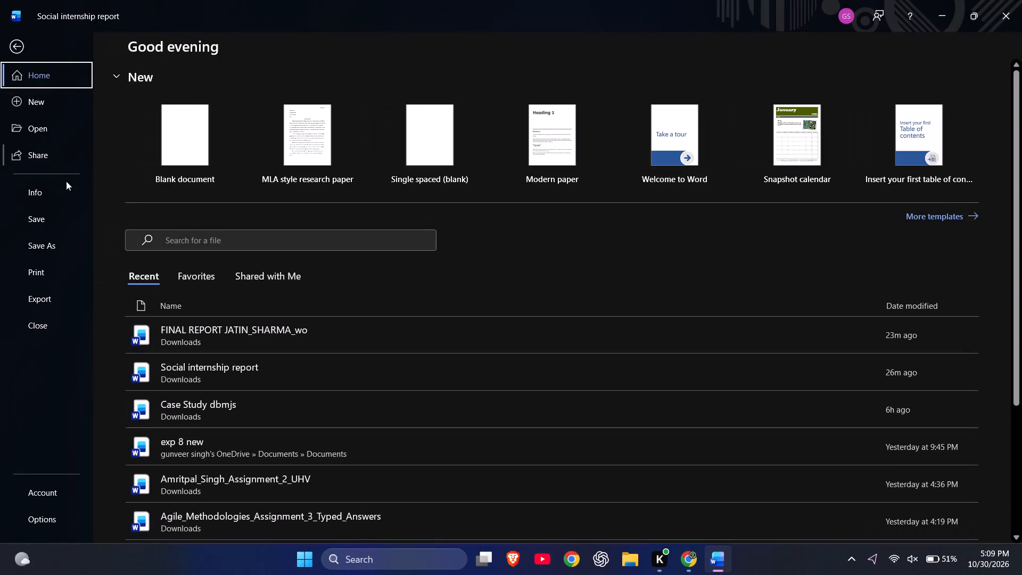
left_click(52, 246)
left_click(394, 138)
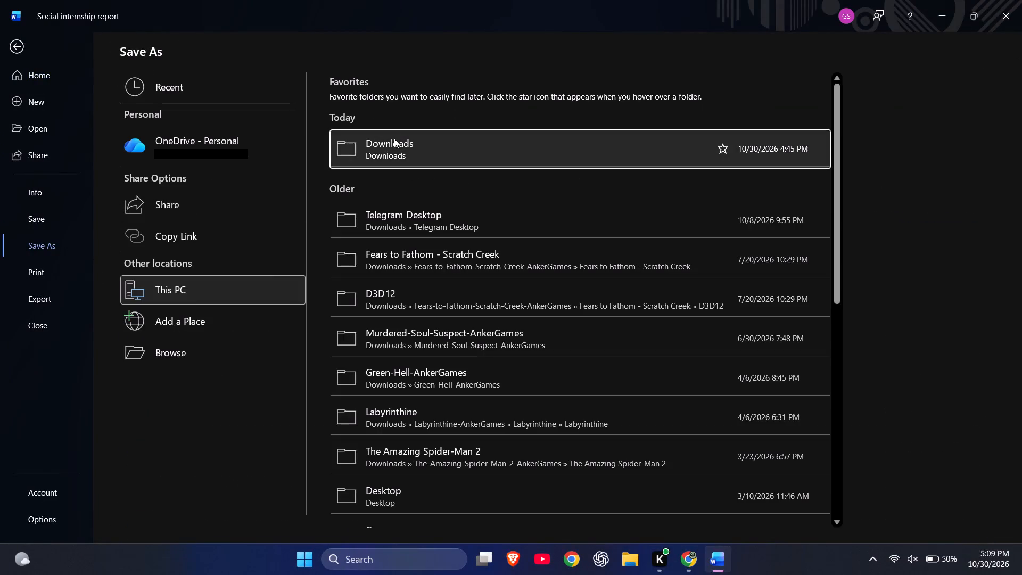
left_click(192, 241)
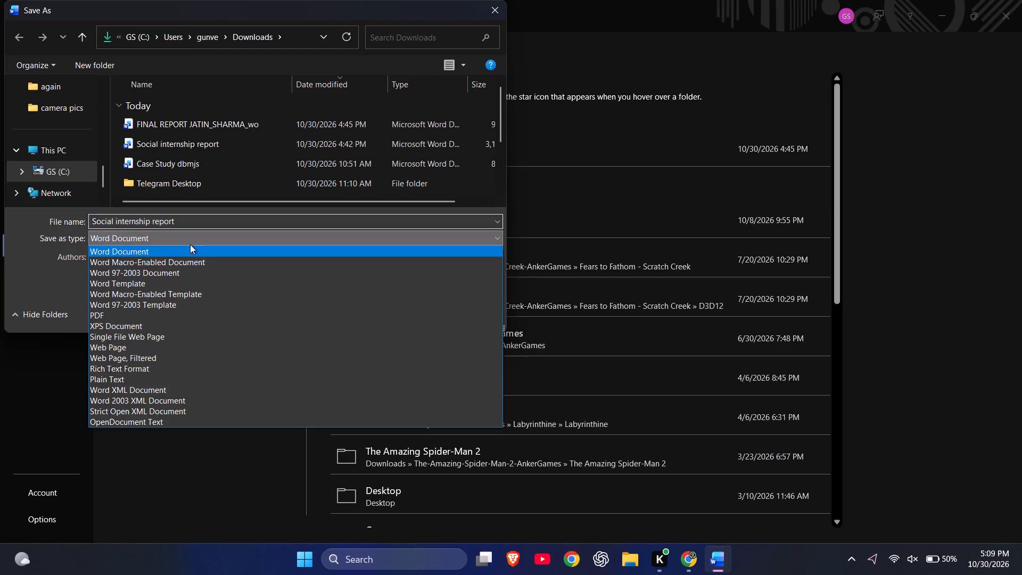
left_click(132, 313)
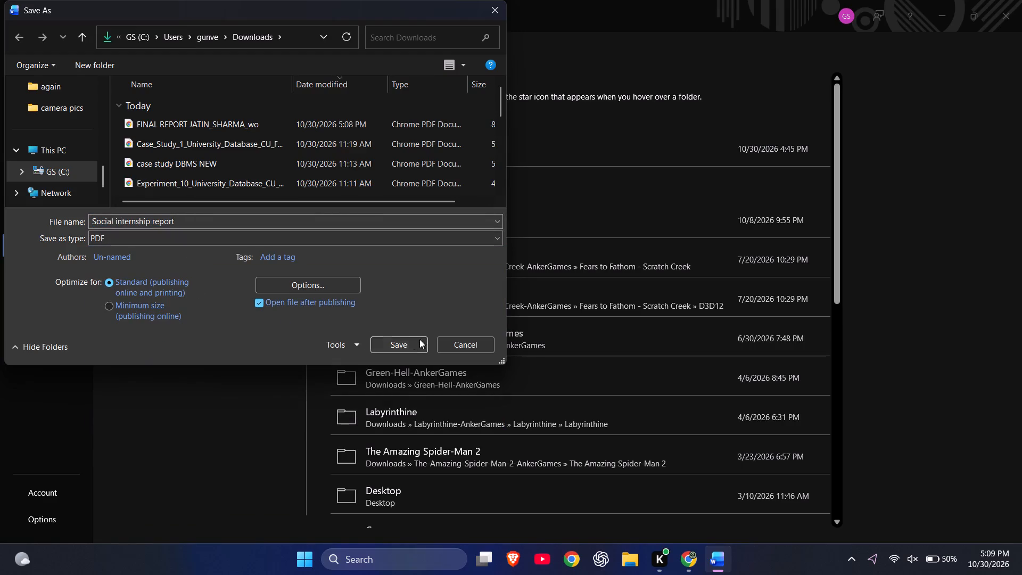
left_click(409, 342)
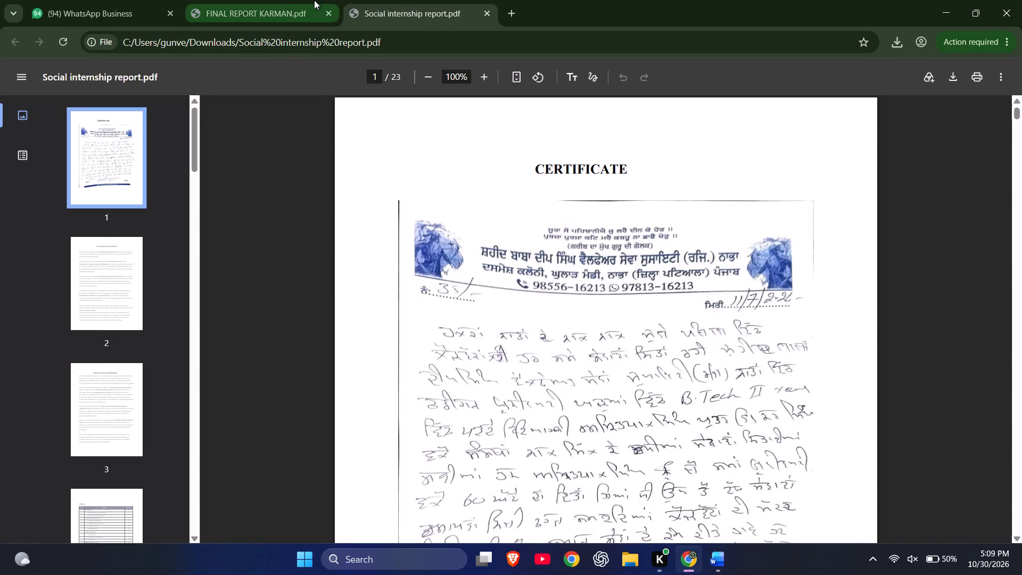
Switch to the exported final report PDF and check its title page and cover details page.
left_click(262, 0)
scroll(352, 204, "up", 10)
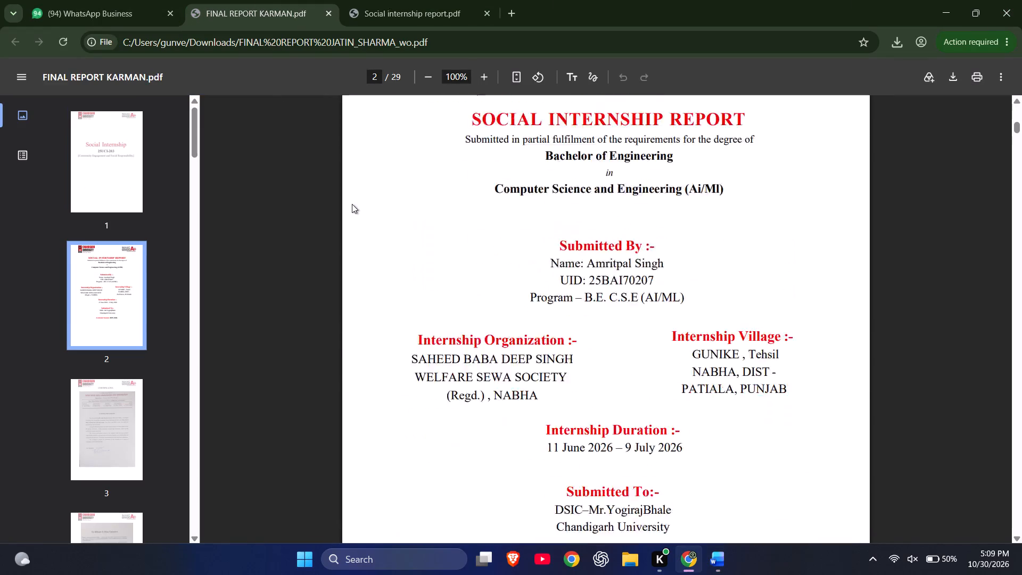
scroll(352, 204, "up", 8)
scroll(552, 271, "down", 1)
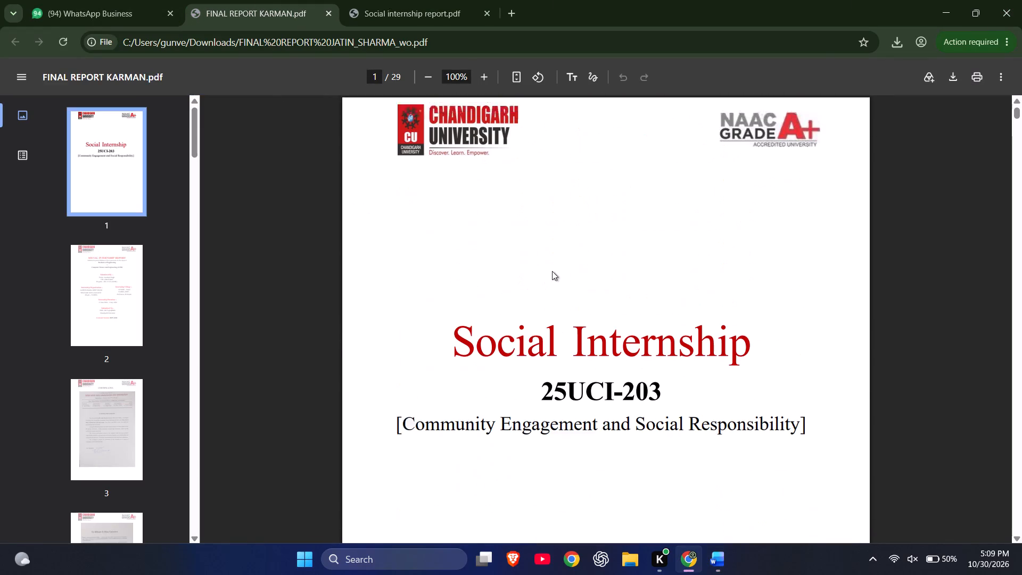
scroll(552, 271, "down", 7)
scroll(552, 271, "up", 4)
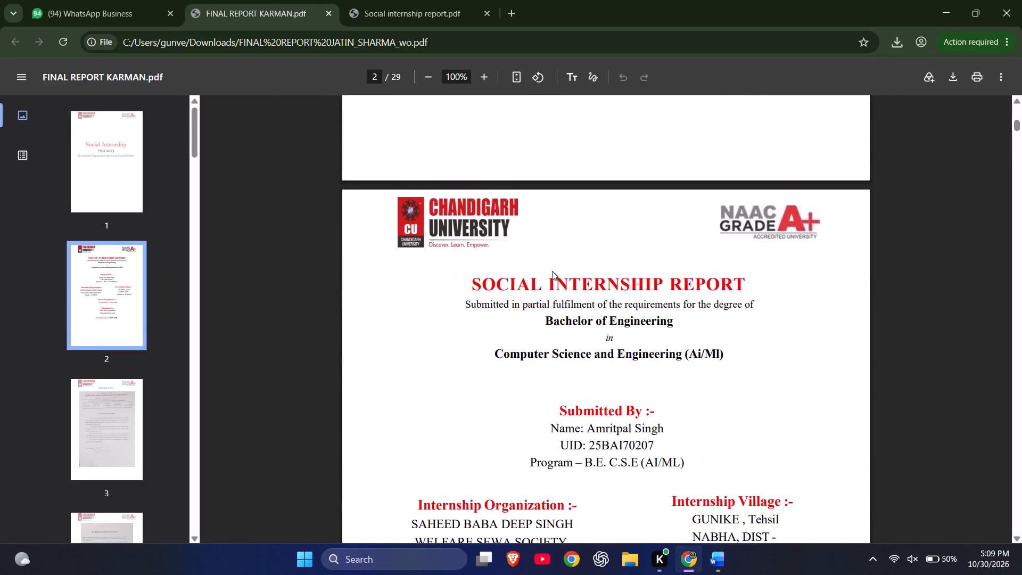
scroll(552, 271, "up", 3)
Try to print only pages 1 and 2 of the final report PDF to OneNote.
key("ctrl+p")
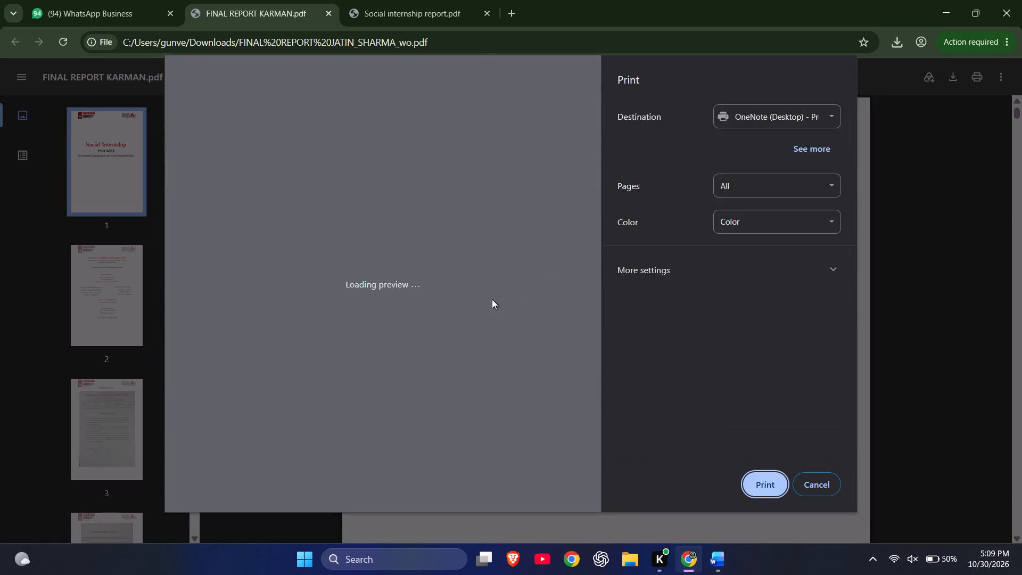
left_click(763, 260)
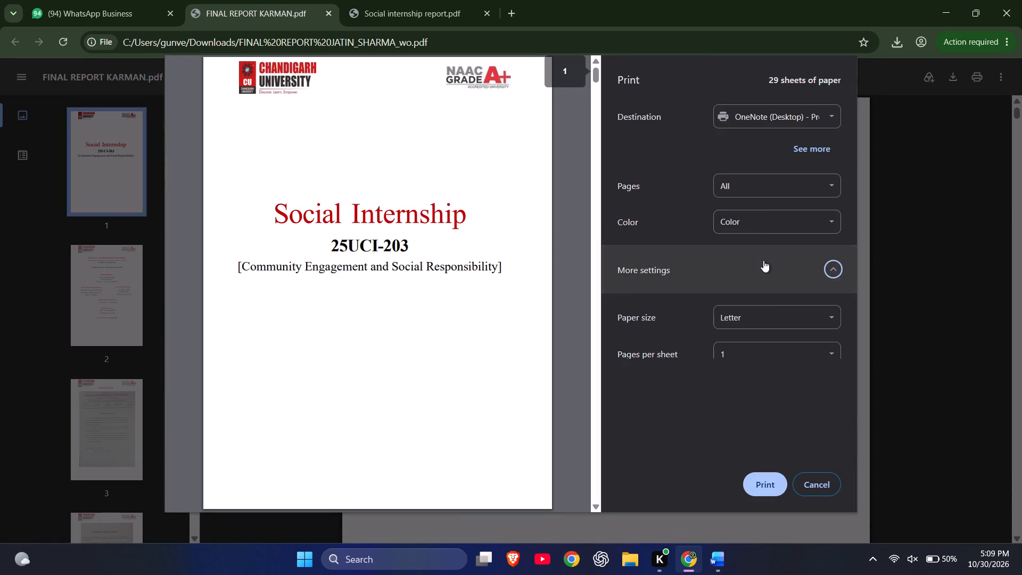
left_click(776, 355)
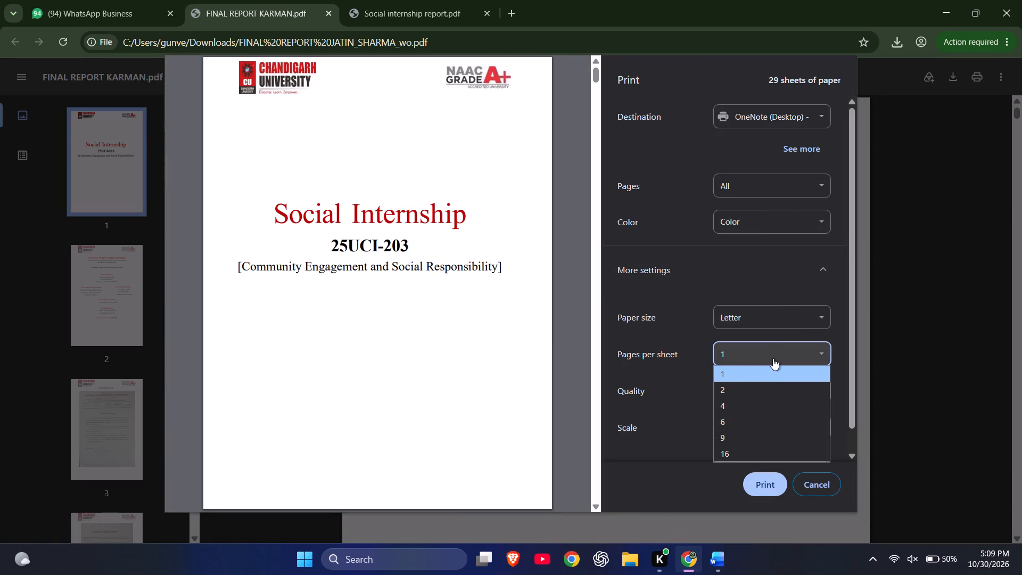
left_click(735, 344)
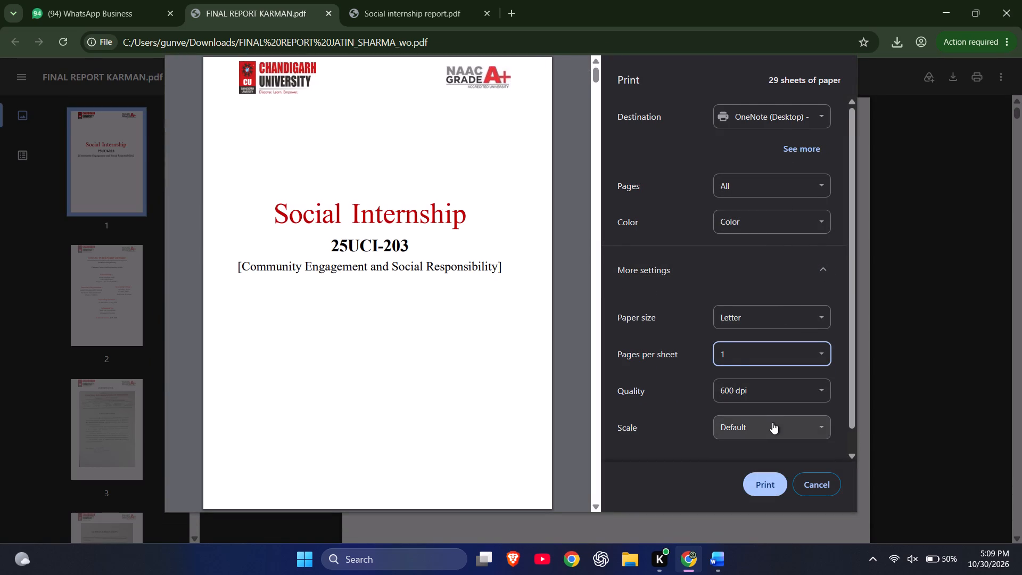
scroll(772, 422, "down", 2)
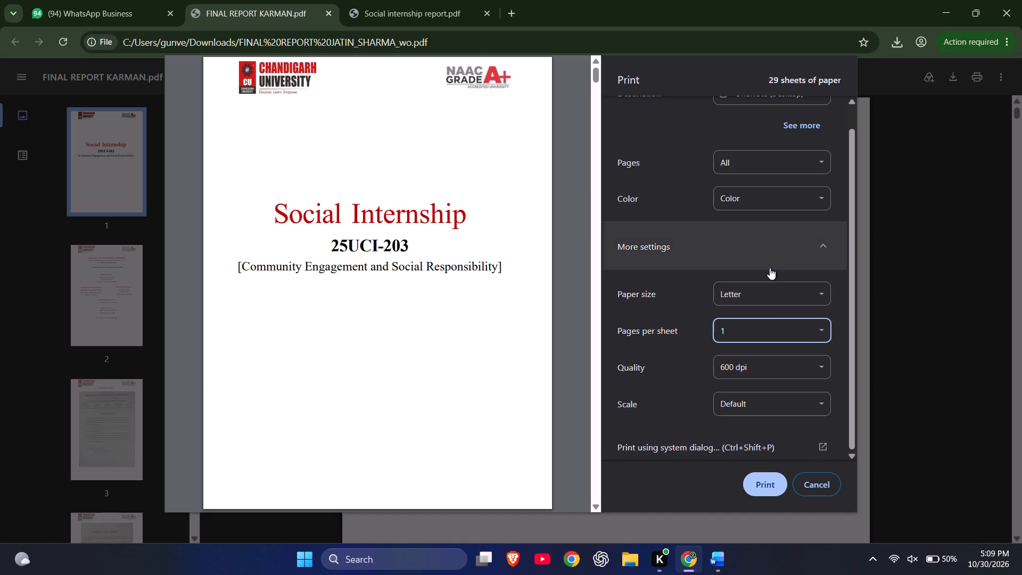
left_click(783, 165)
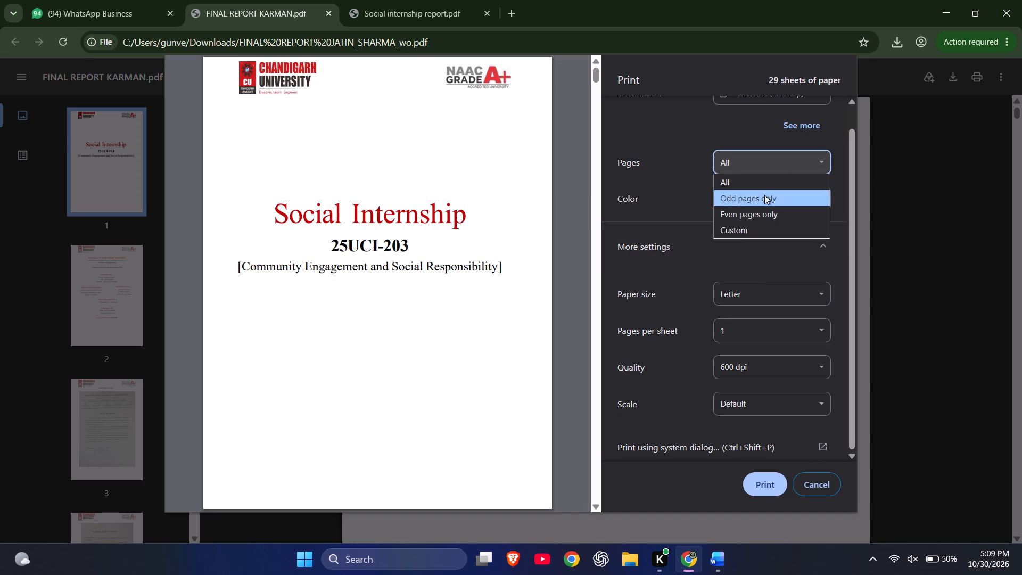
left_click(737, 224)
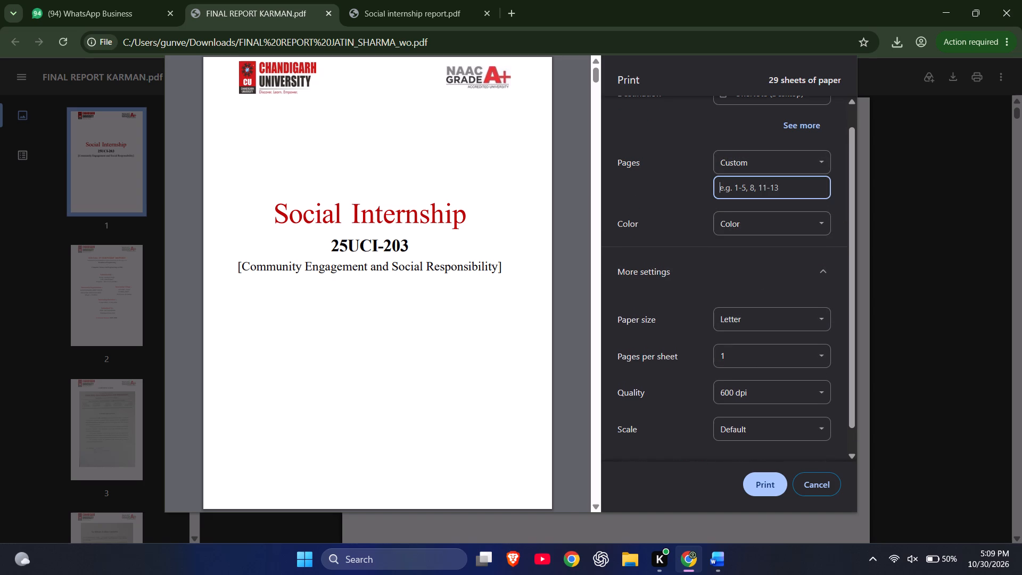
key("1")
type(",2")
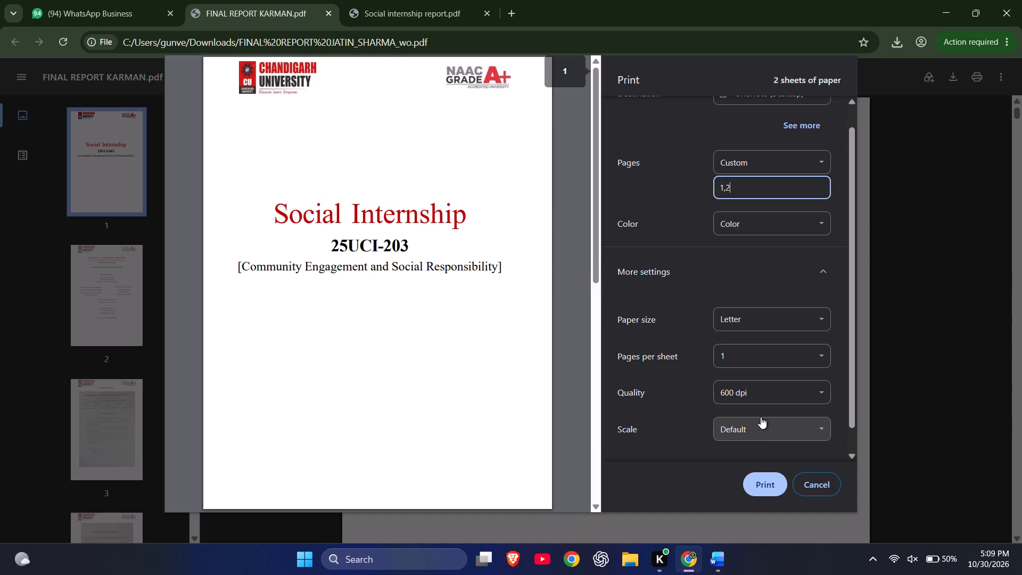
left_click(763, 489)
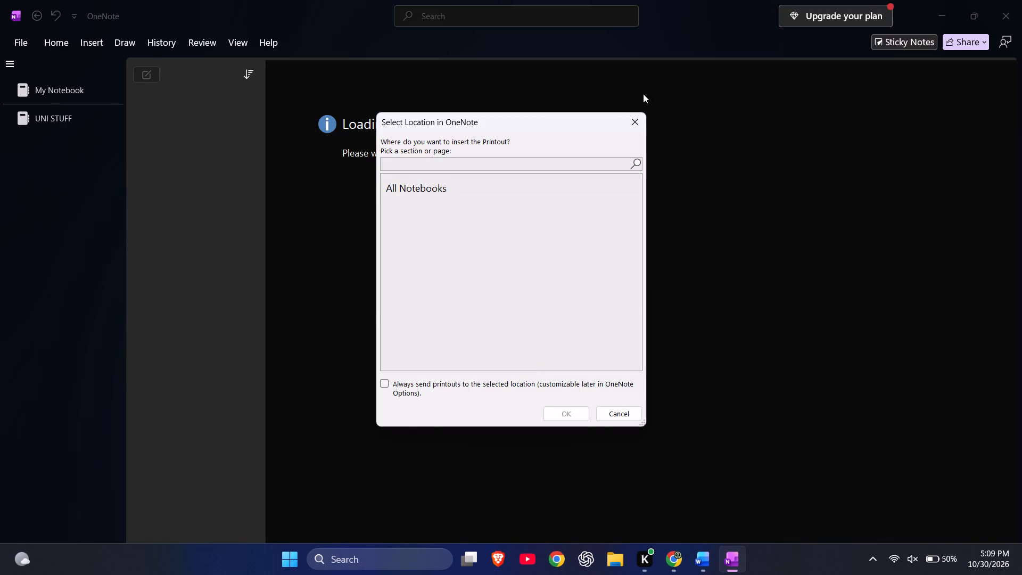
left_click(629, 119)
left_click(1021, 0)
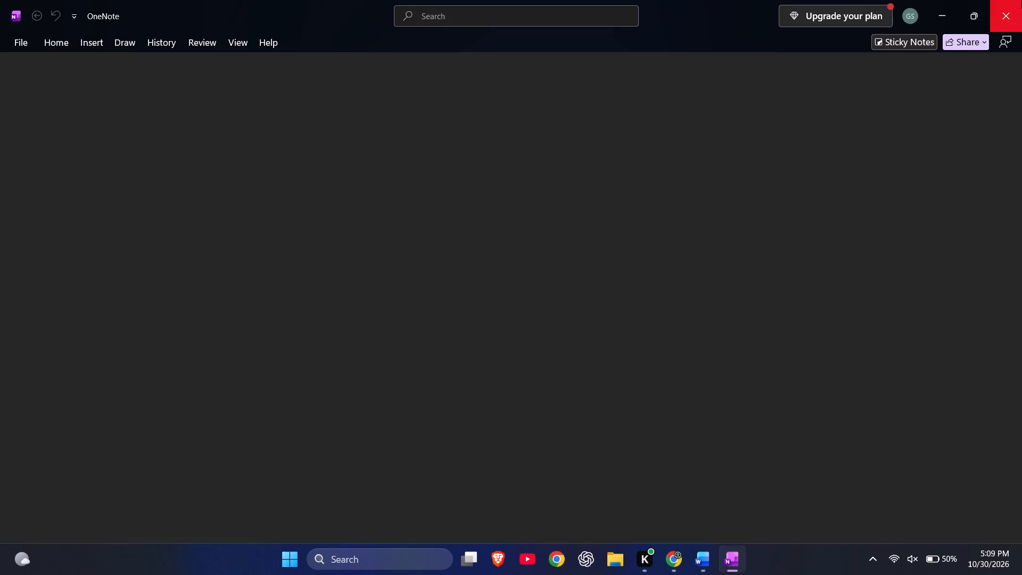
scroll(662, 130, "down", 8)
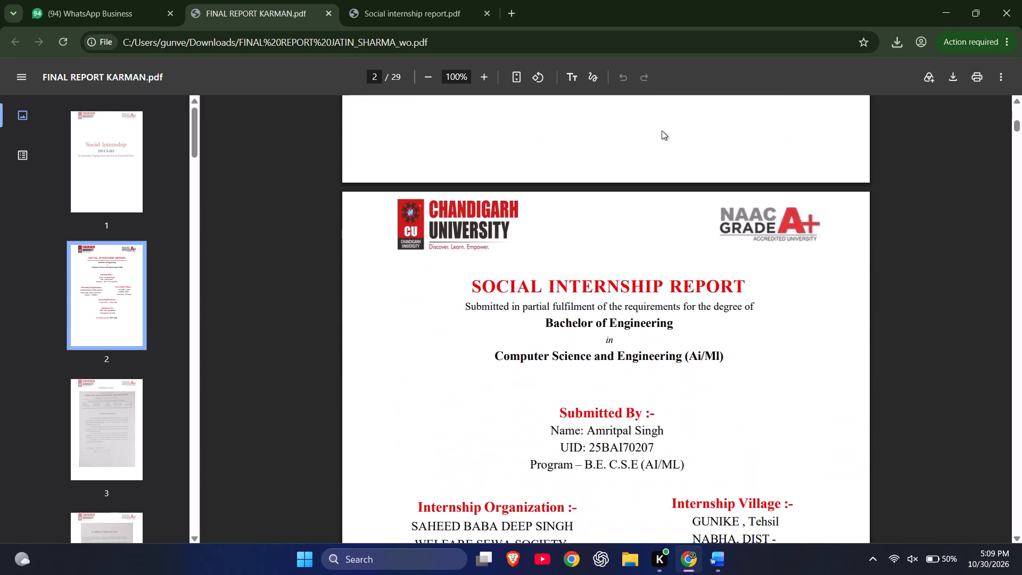